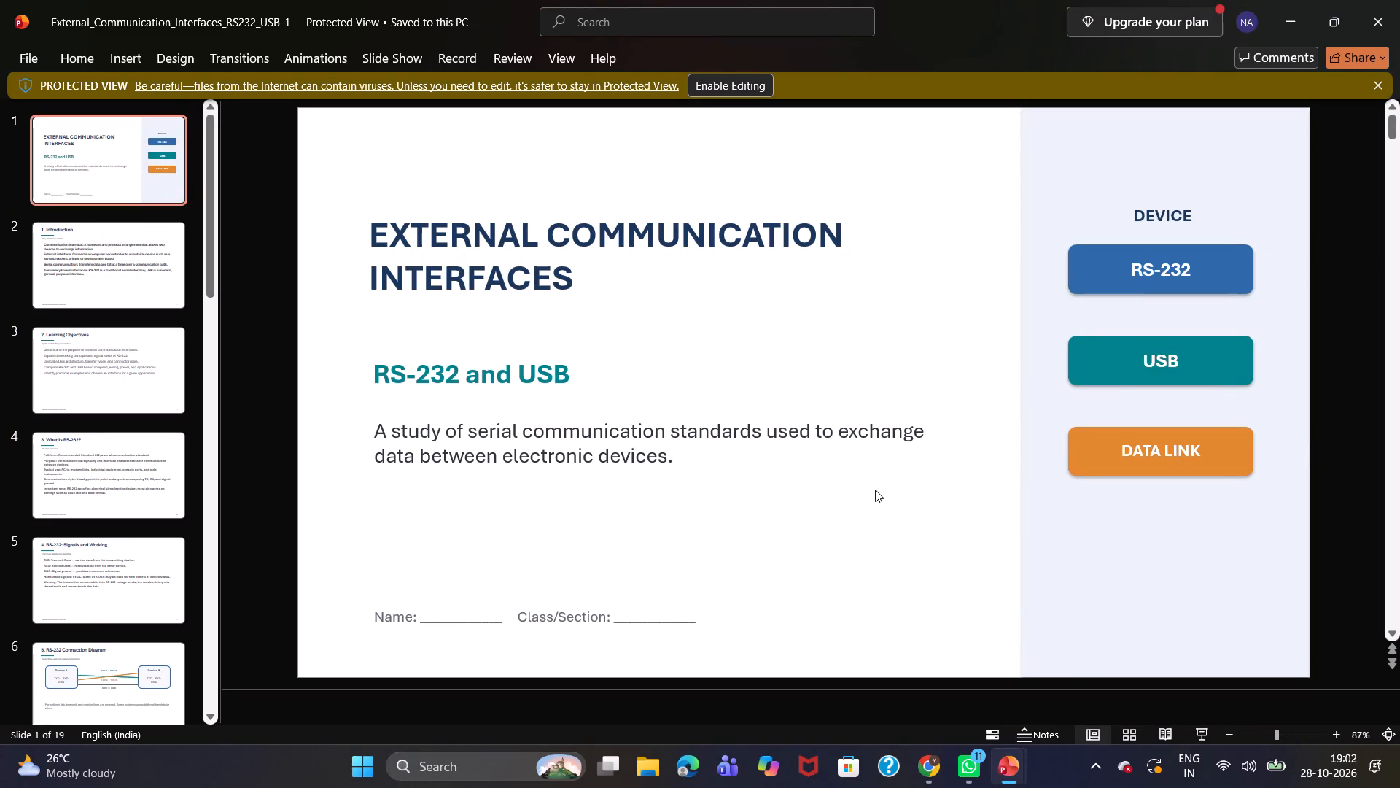
Review the opening slides of the deck, from the title and introduction through the RS-232 section to its advantages and limitations.
scroll(875, 490, down, 1)
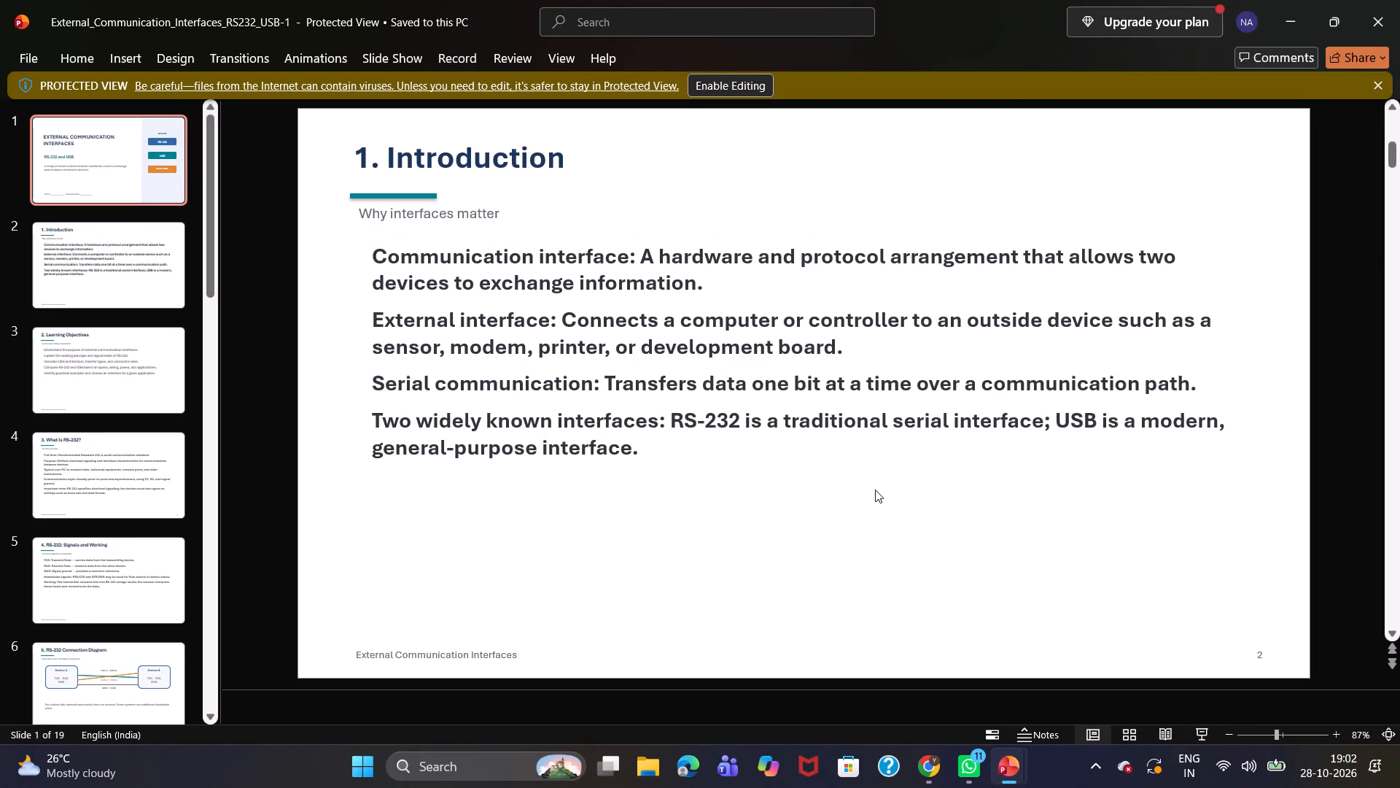
scroll(875, 490, down, 1)
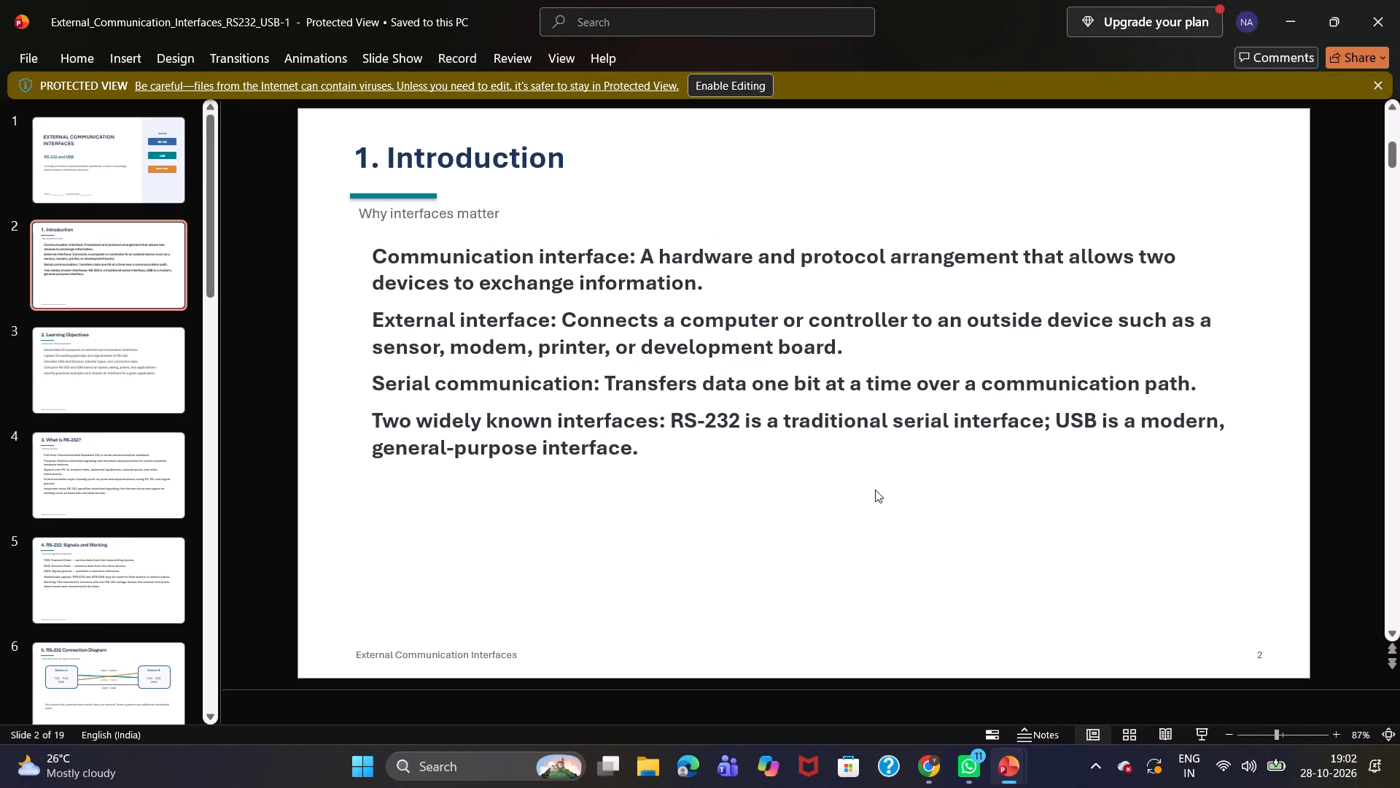
key(Down)
key(Down)
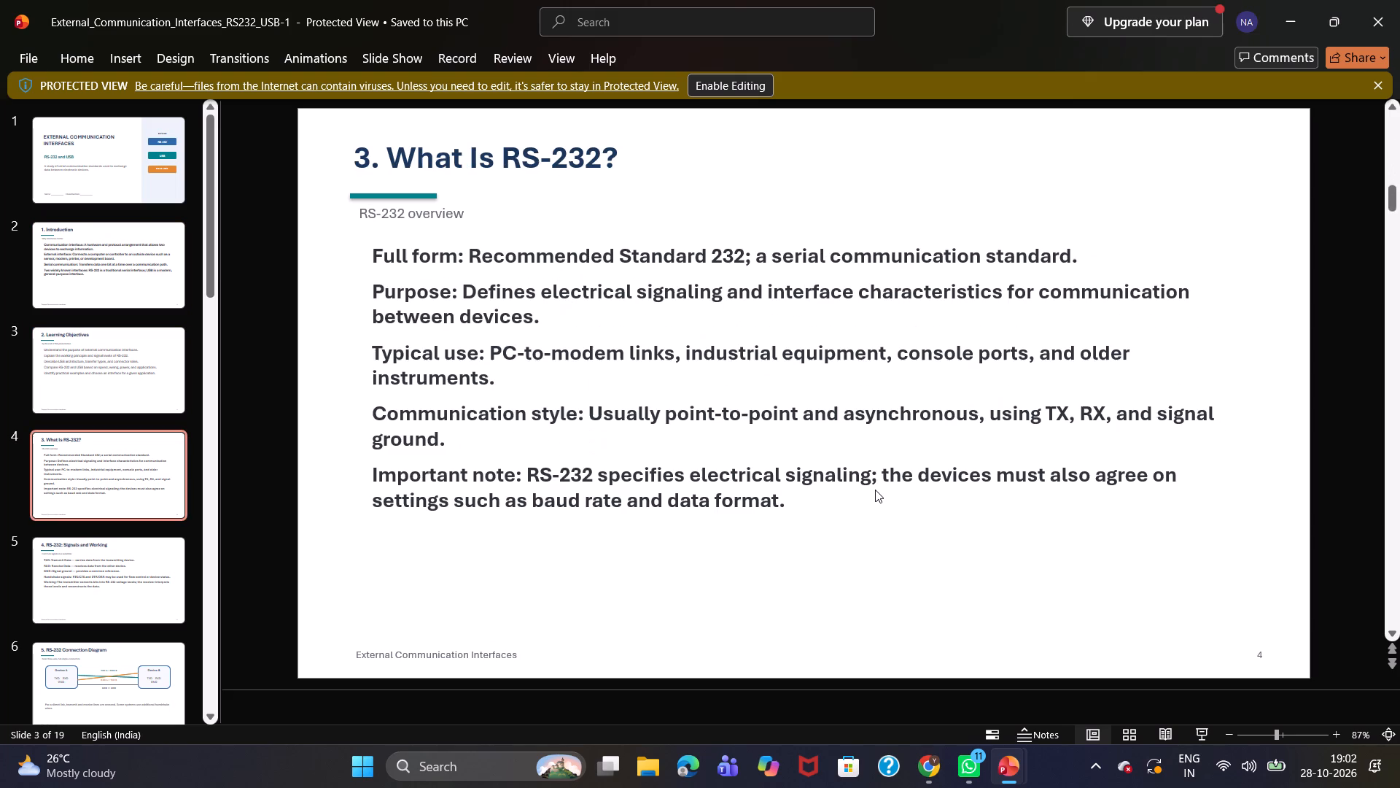
key(Down)
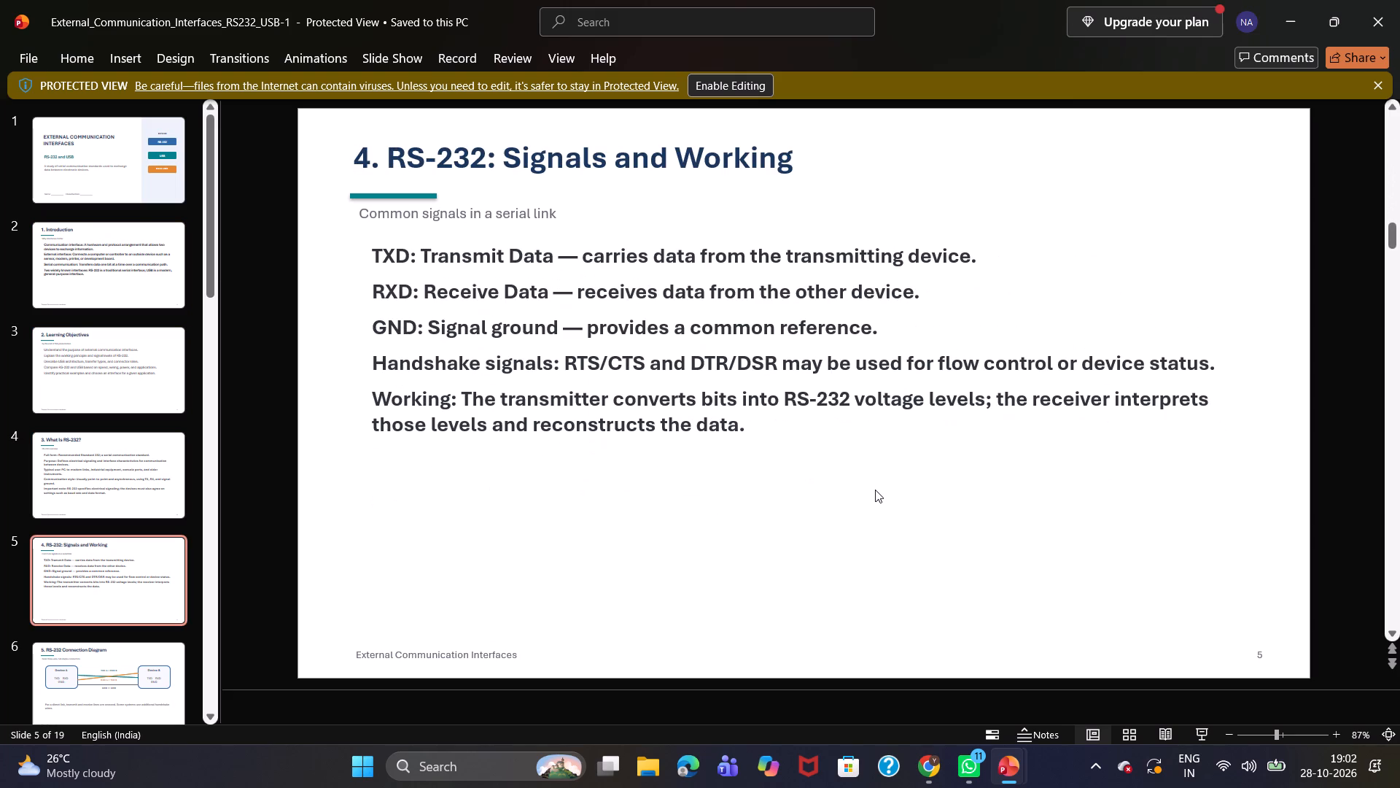
key(Down)
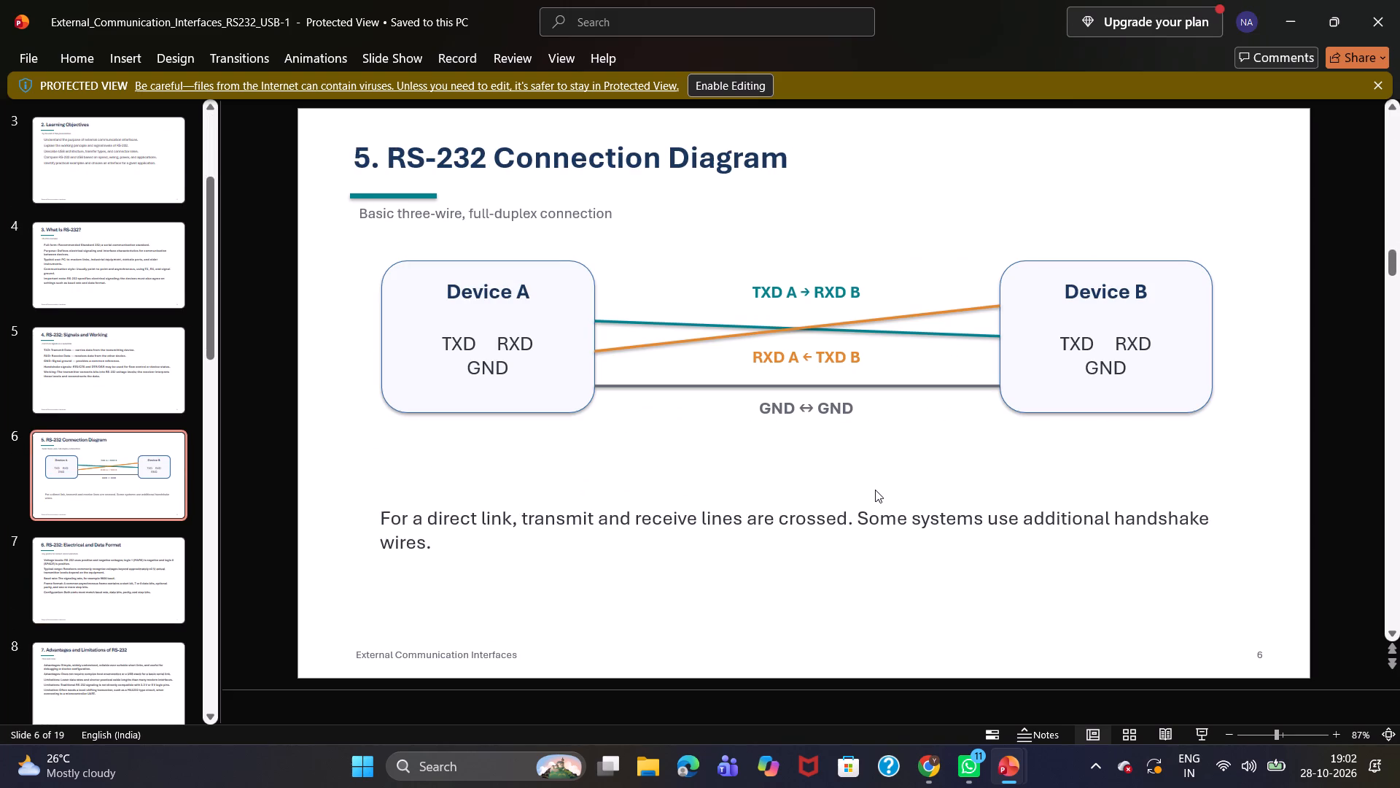
key(Down)
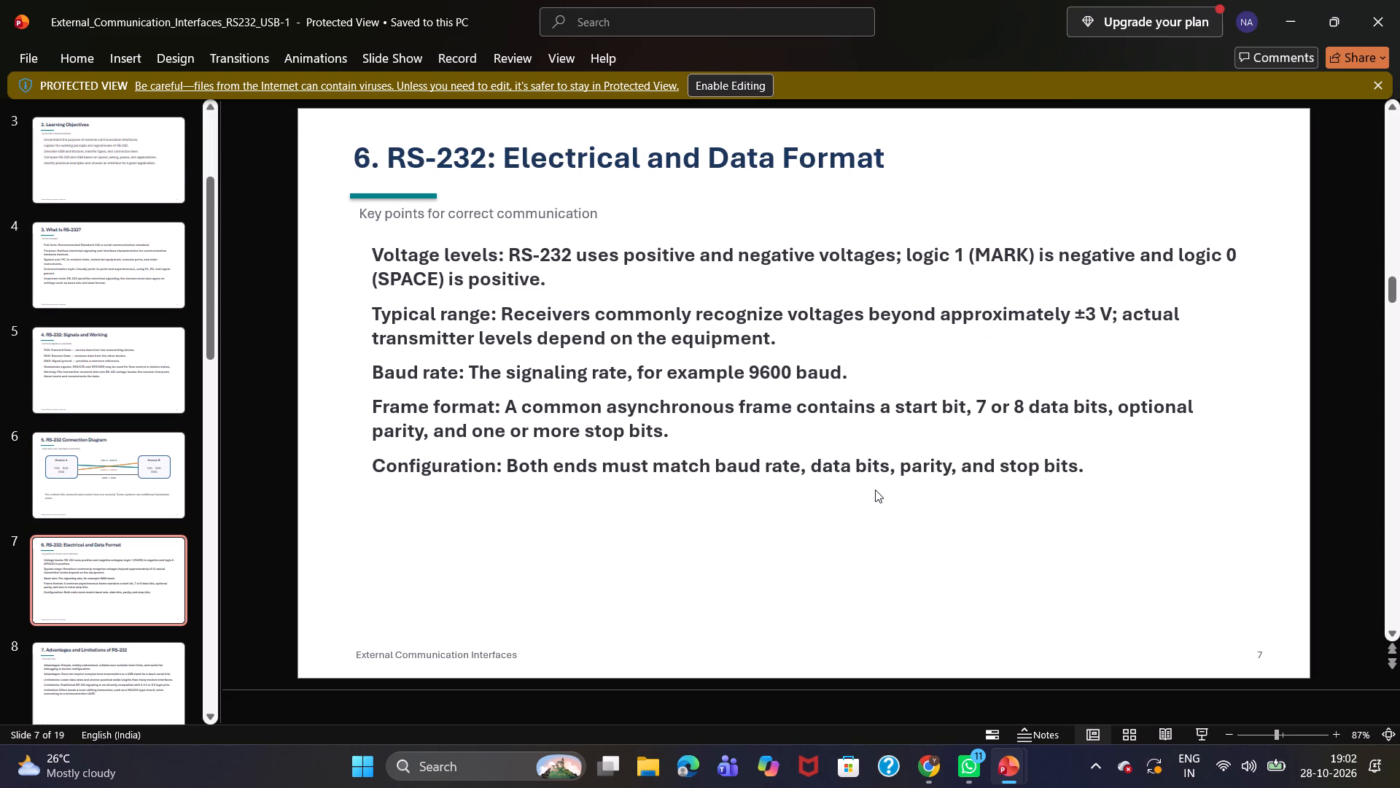
key(Down)
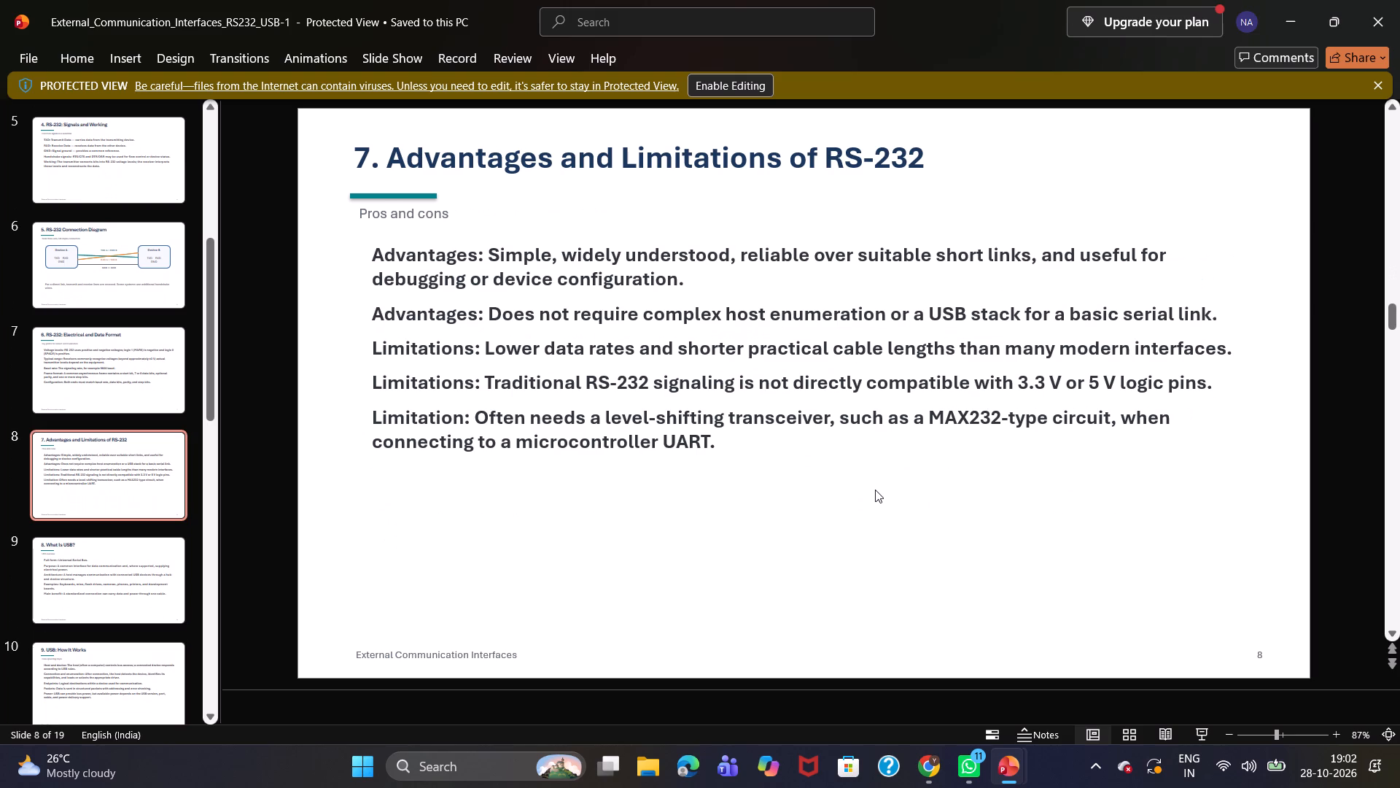
Review the USB slides, from What Is USB? through transfer types and connectors to the advantages and limitations of USB.
key(Down)
key(Down)
key(Down)
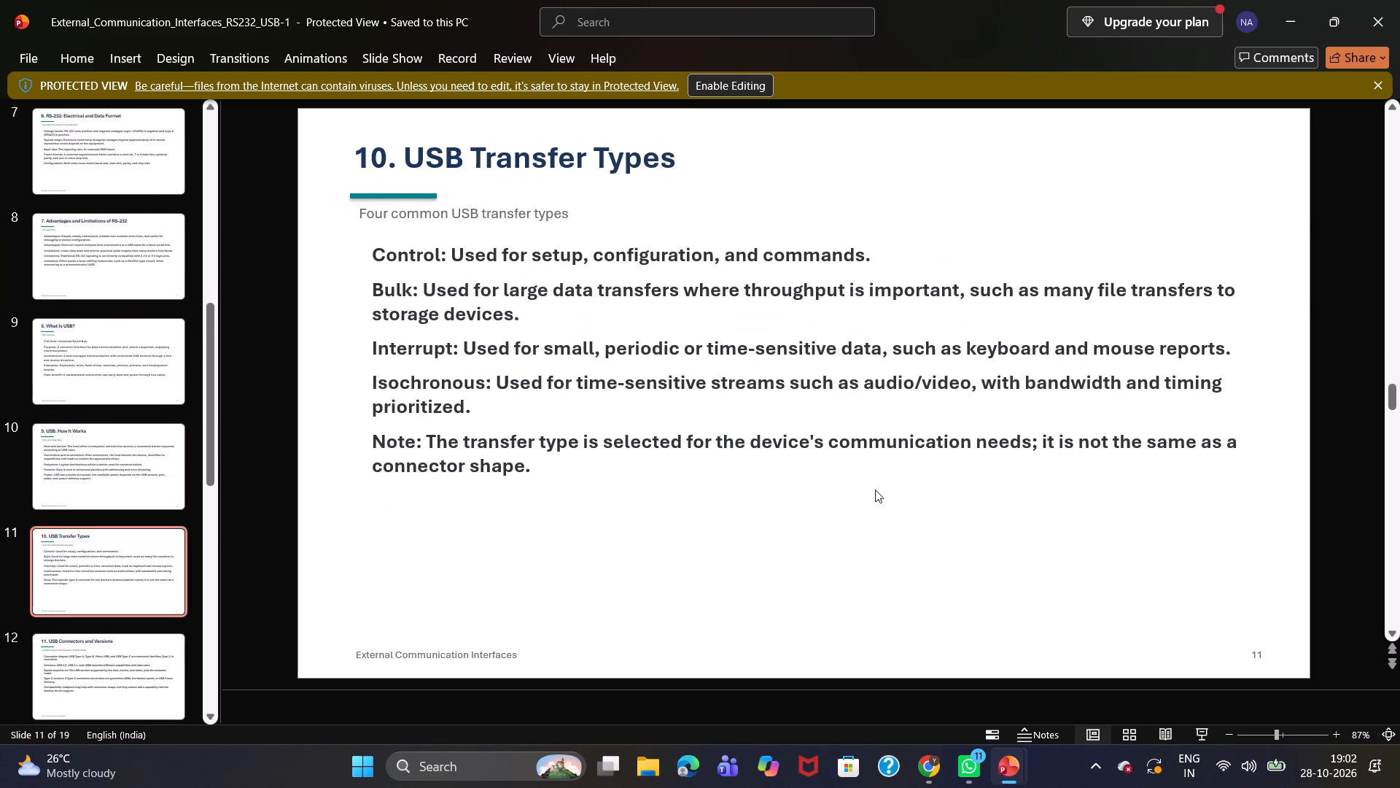
key(Down)
key(Up)
key(Down)
key(Down)
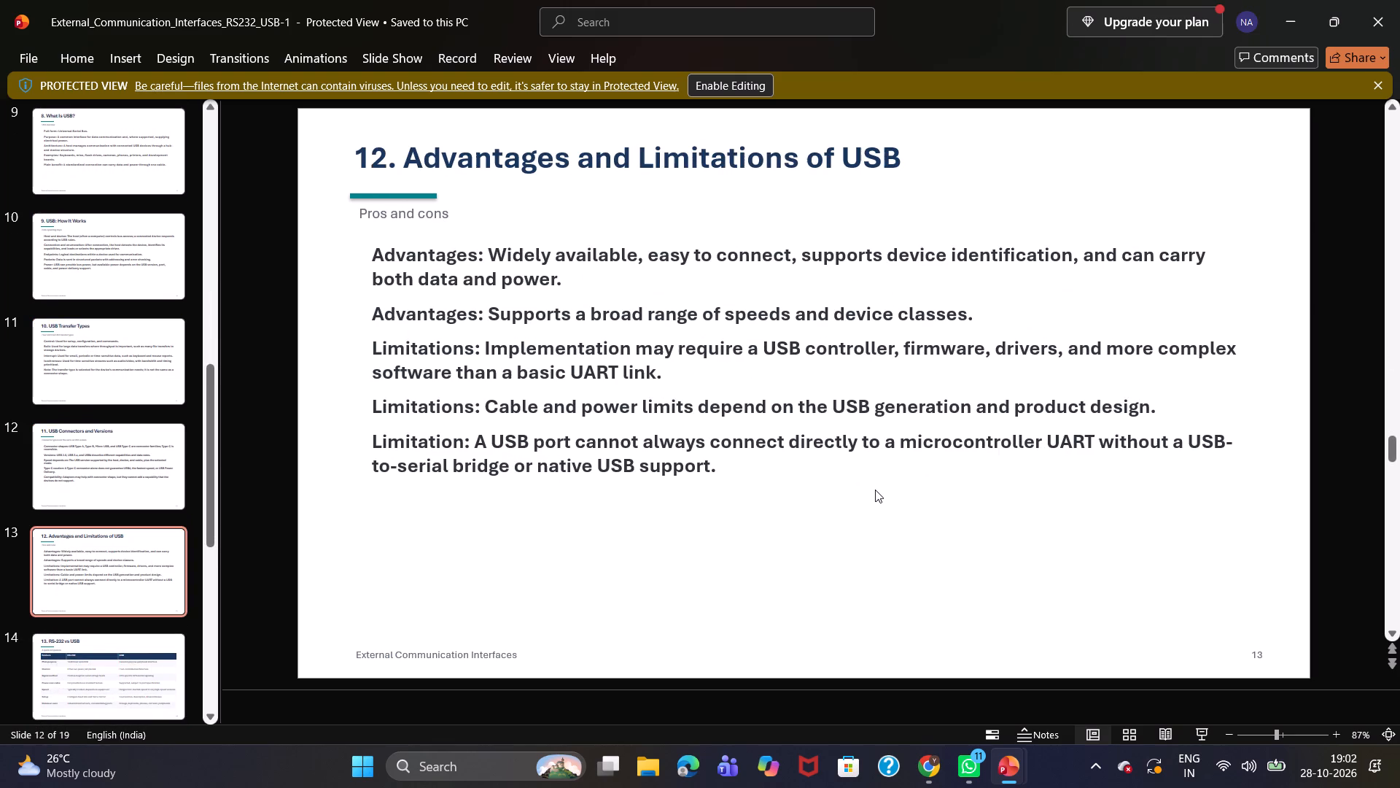
Review the remaining slides, including the RS-232 vs USB comparison table, applications, interface selection, summary, references and closing slide.
key(Down)
key(Down)
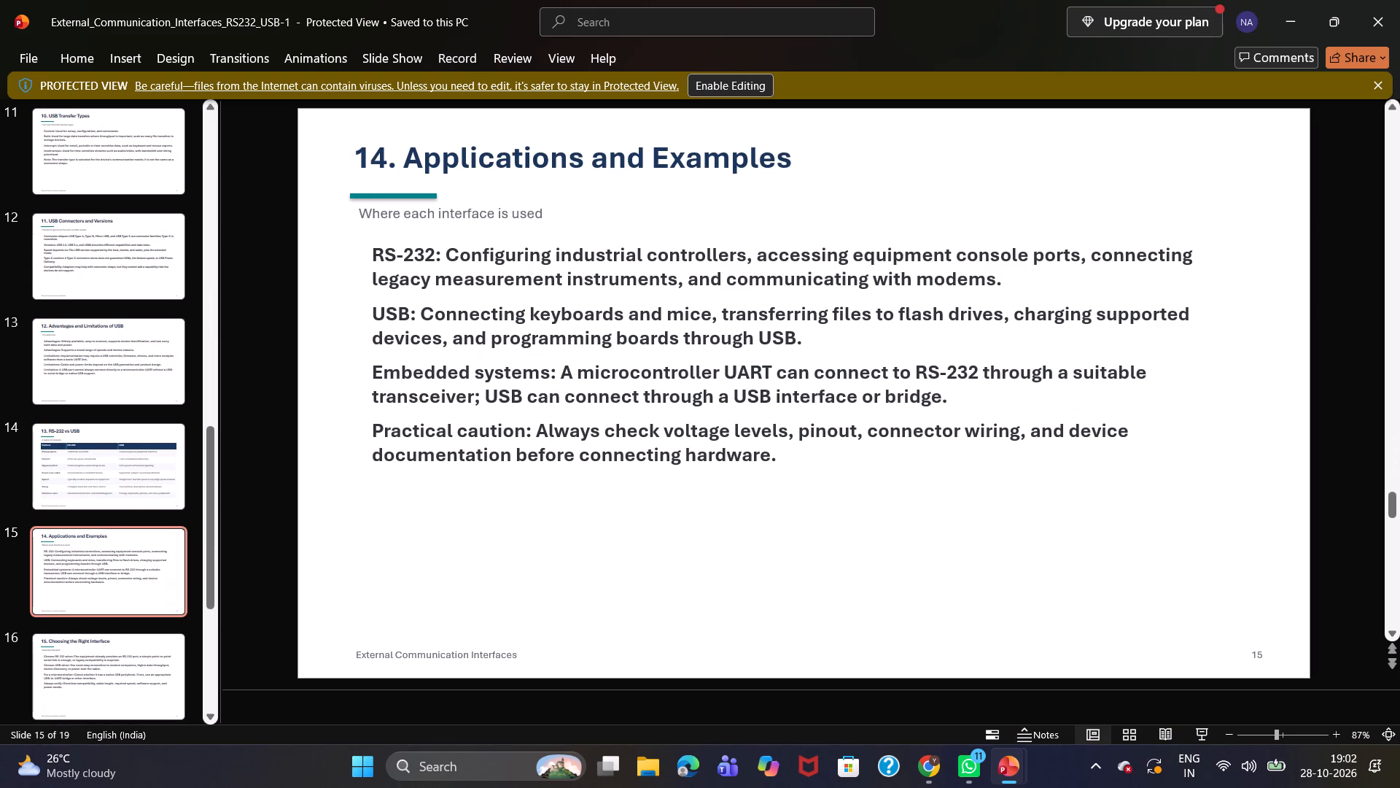
key(Down)
key(Down)
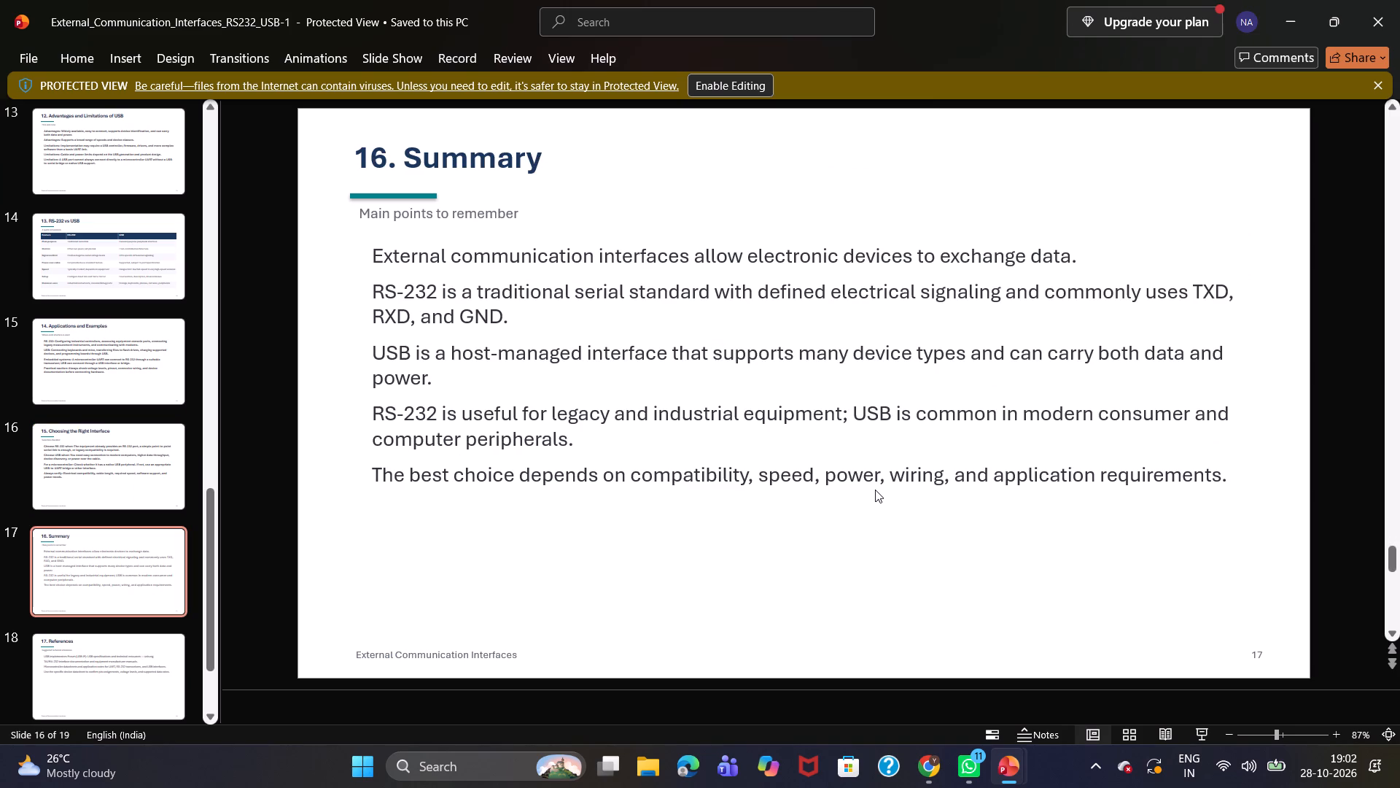
key(Up)
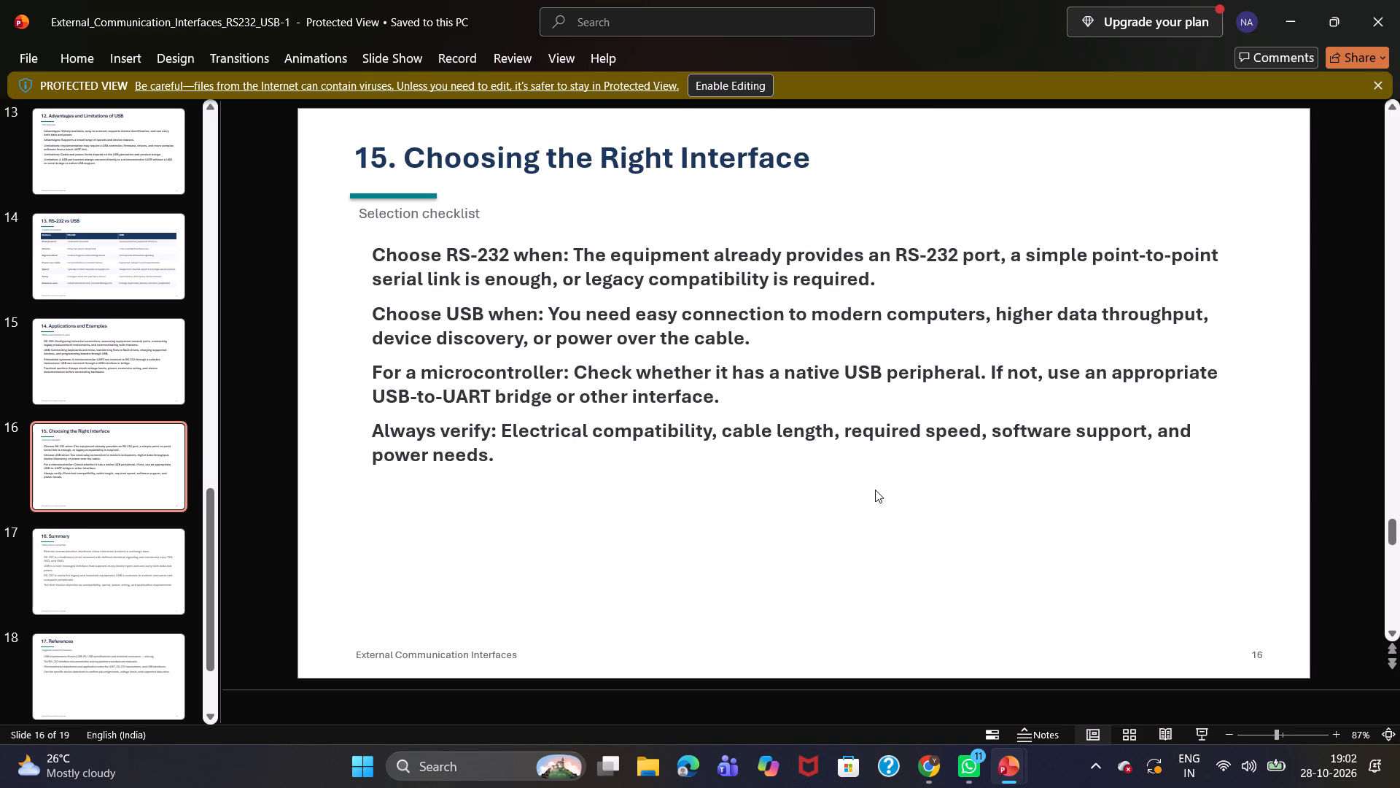
key(Up)
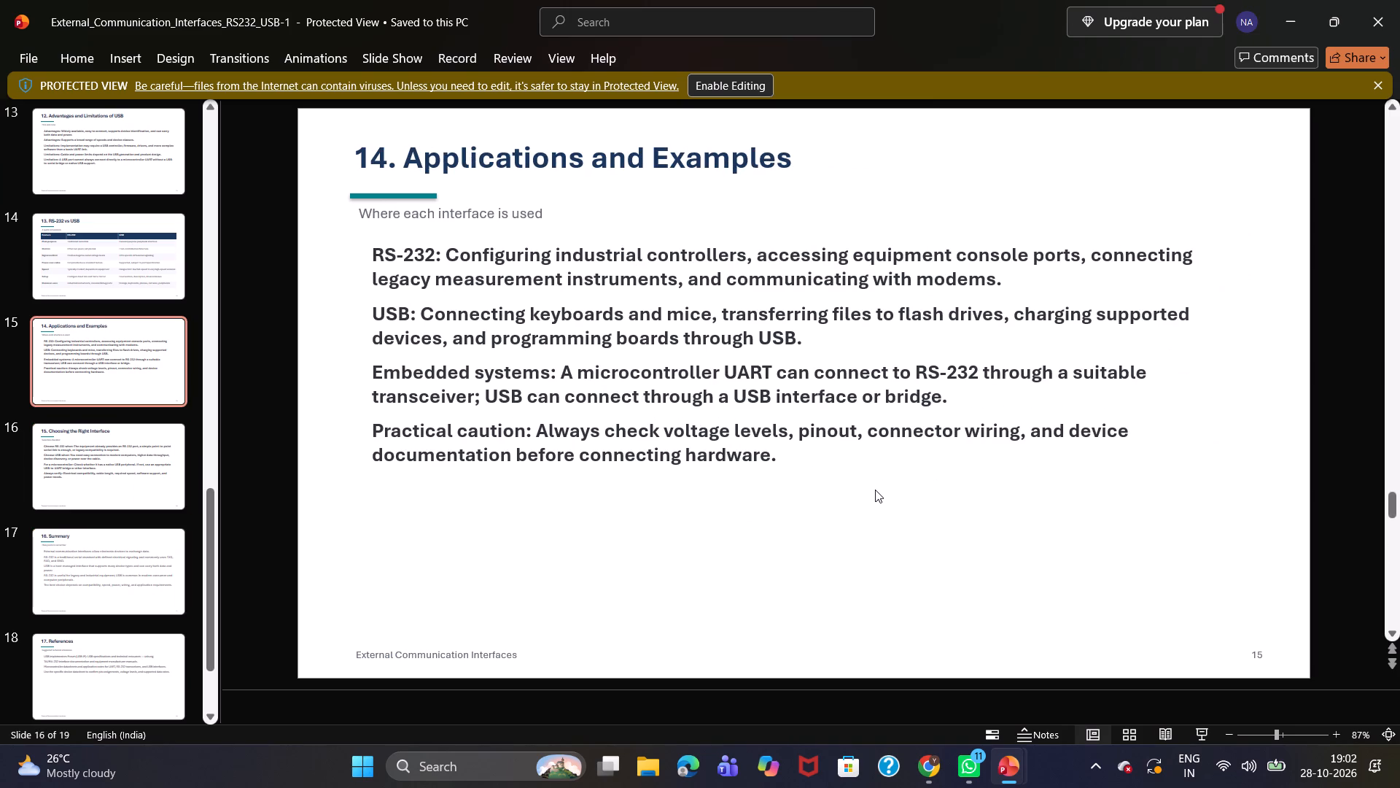
key(Up)
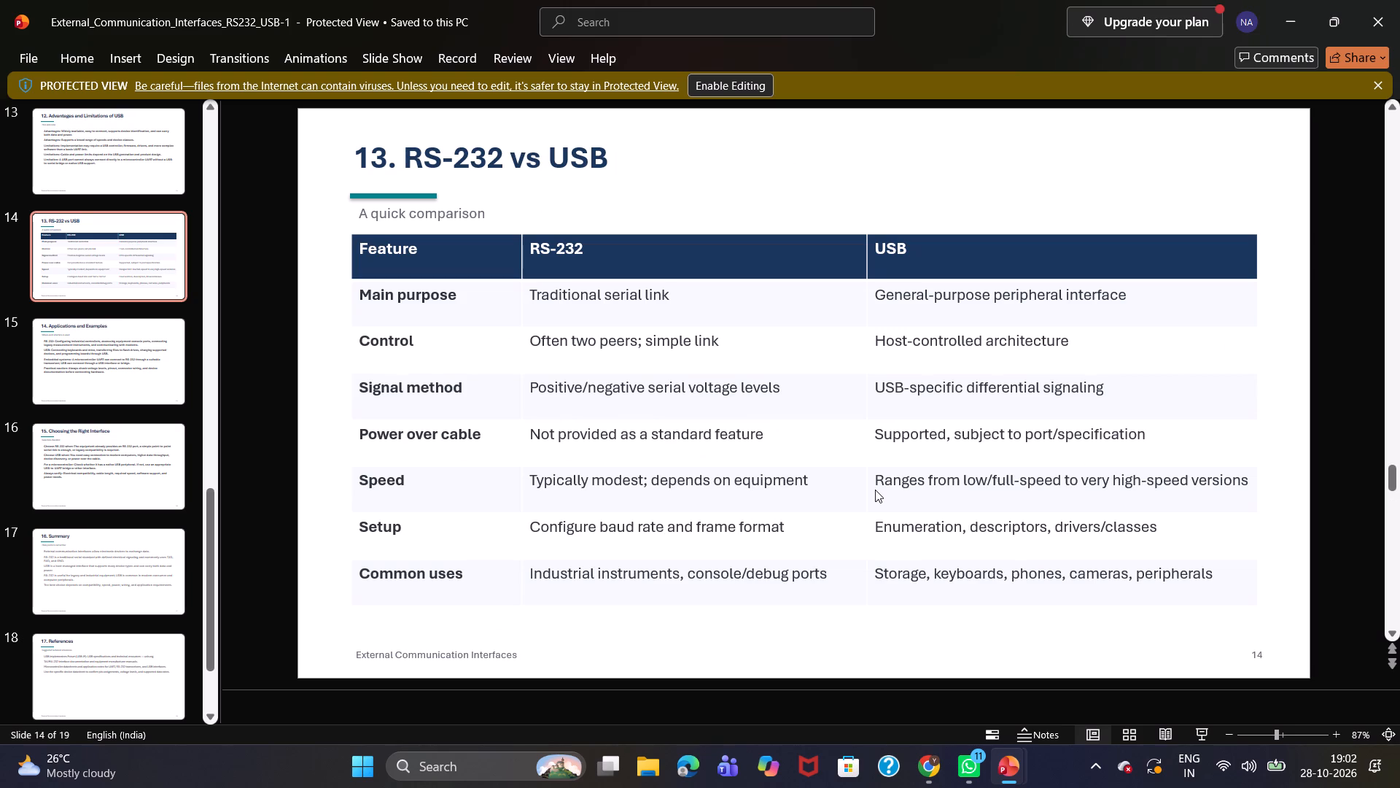
key(Down)
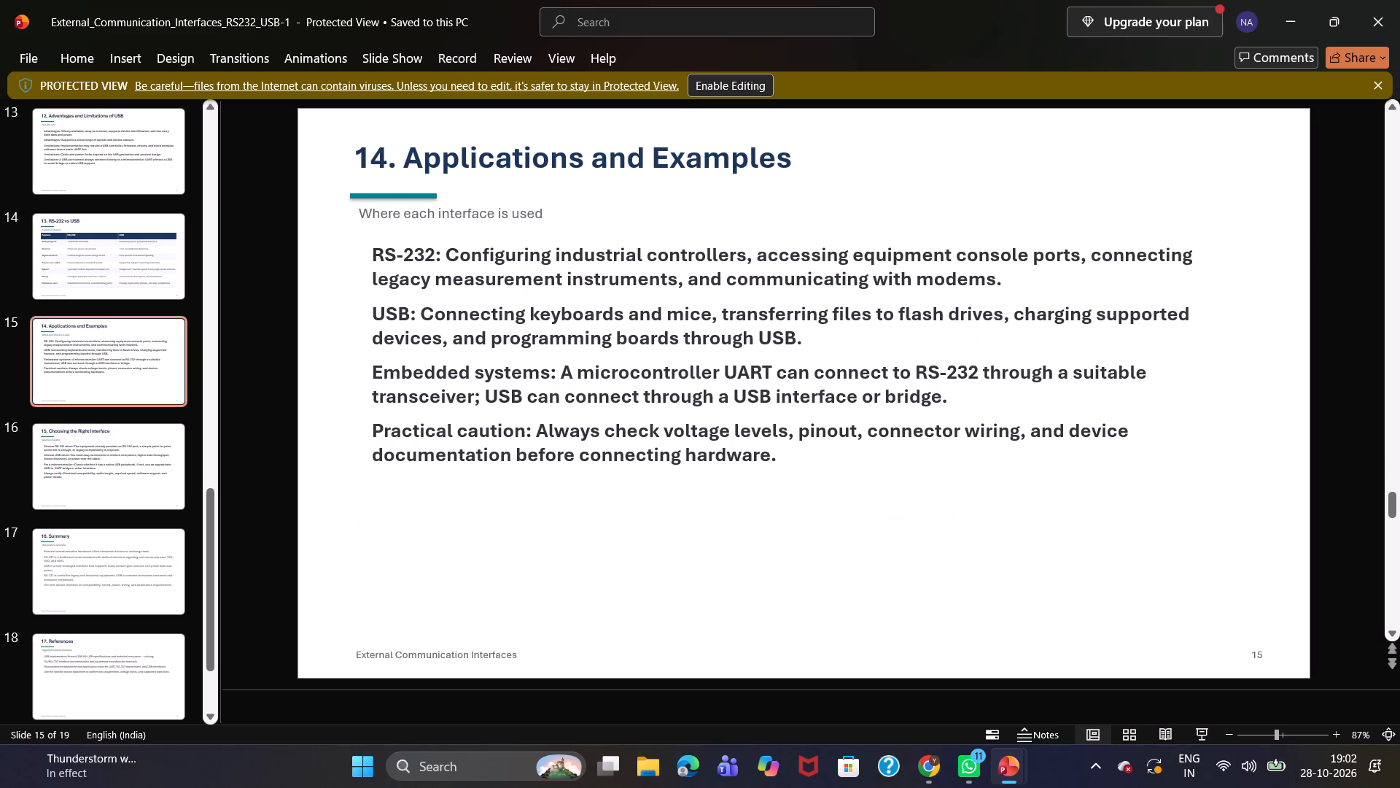
key(Down)
key(Down)
key(Down)
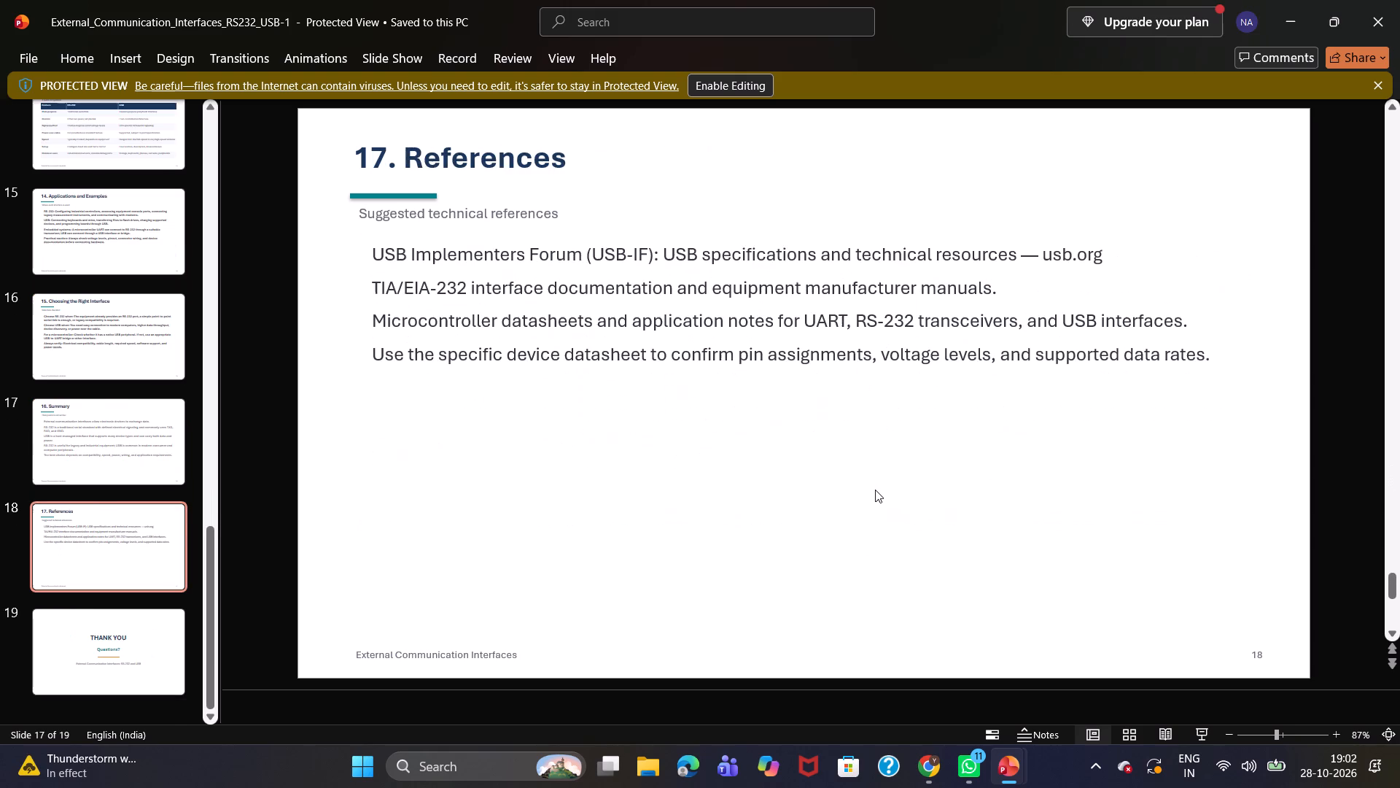
key(Down)
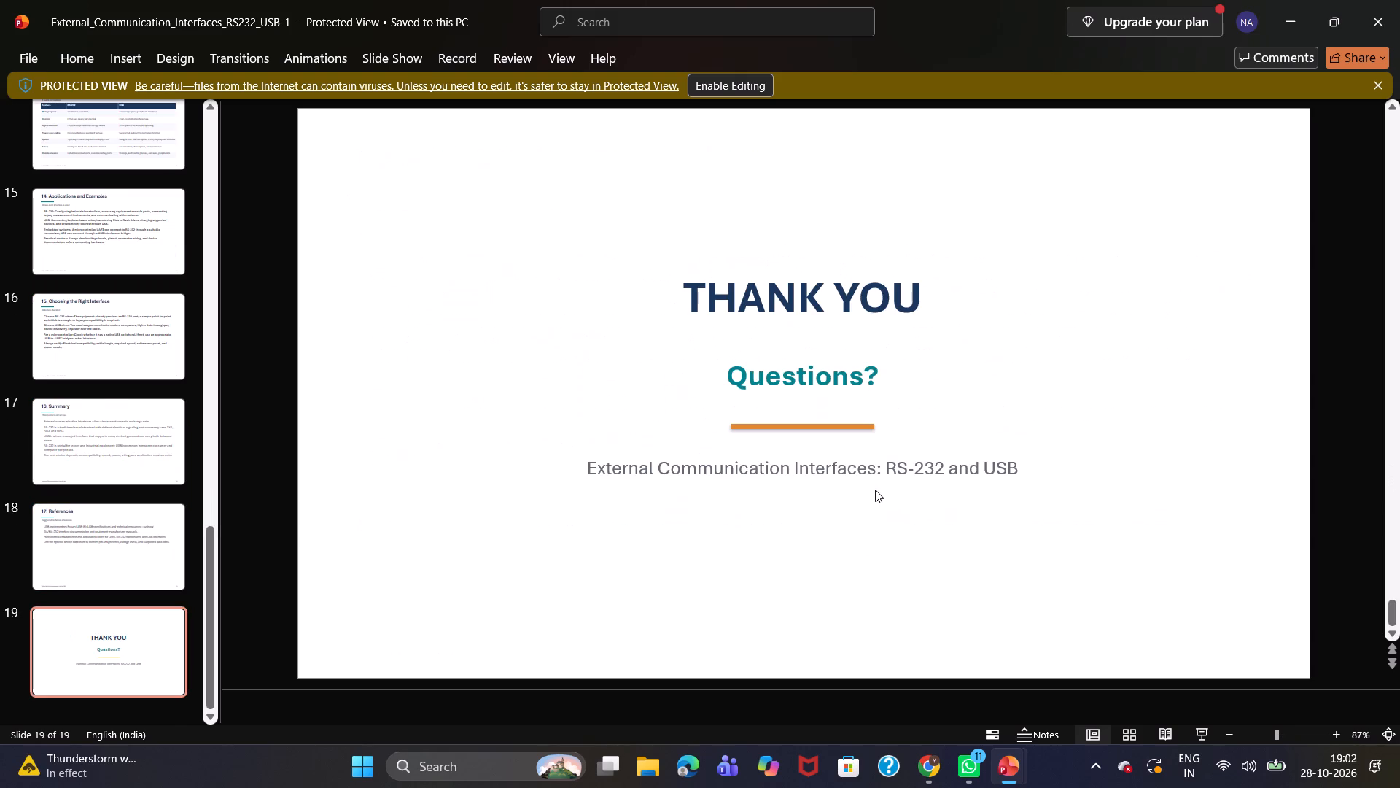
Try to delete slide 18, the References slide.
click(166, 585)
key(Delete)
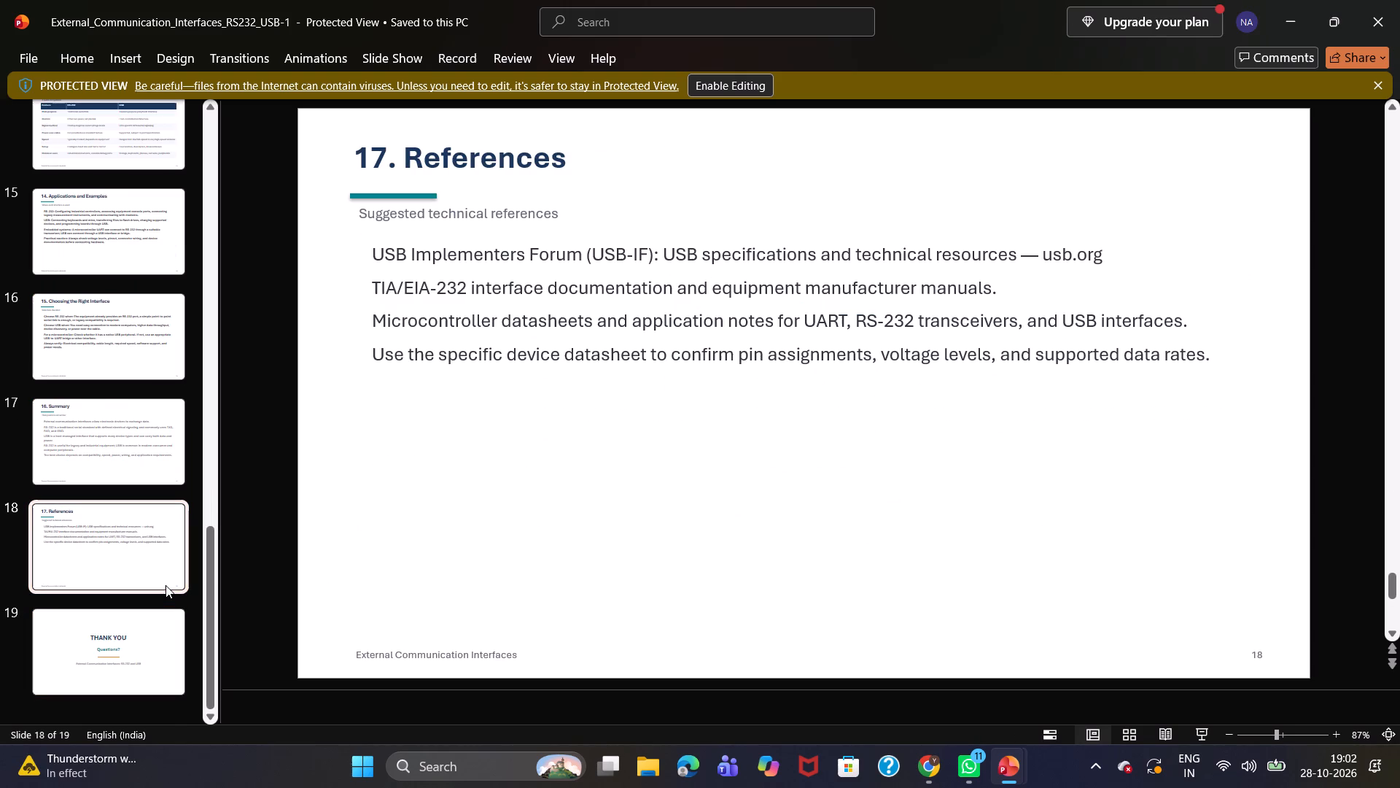
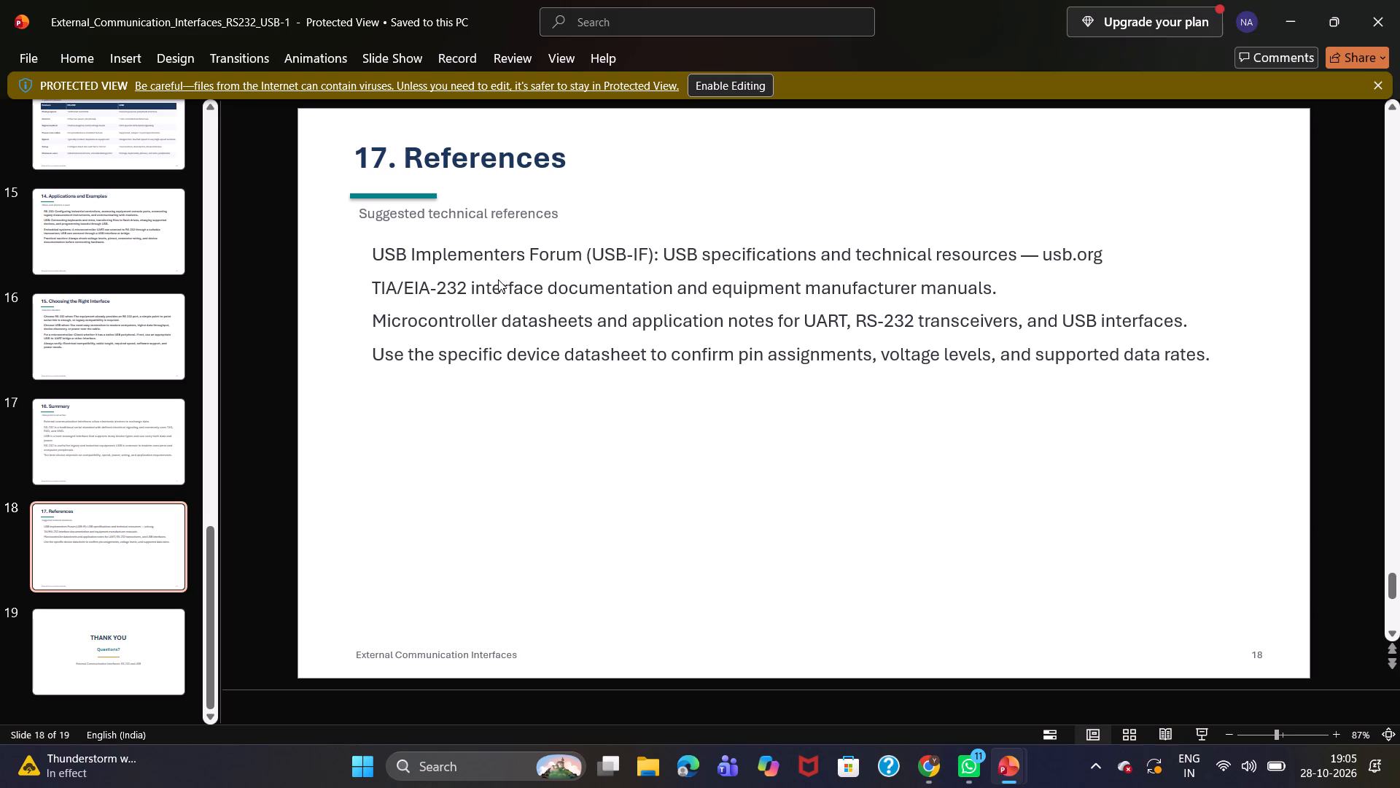
Enable editing of the protected presentation and select the closing THANK YOU slide.
click(713, 90)
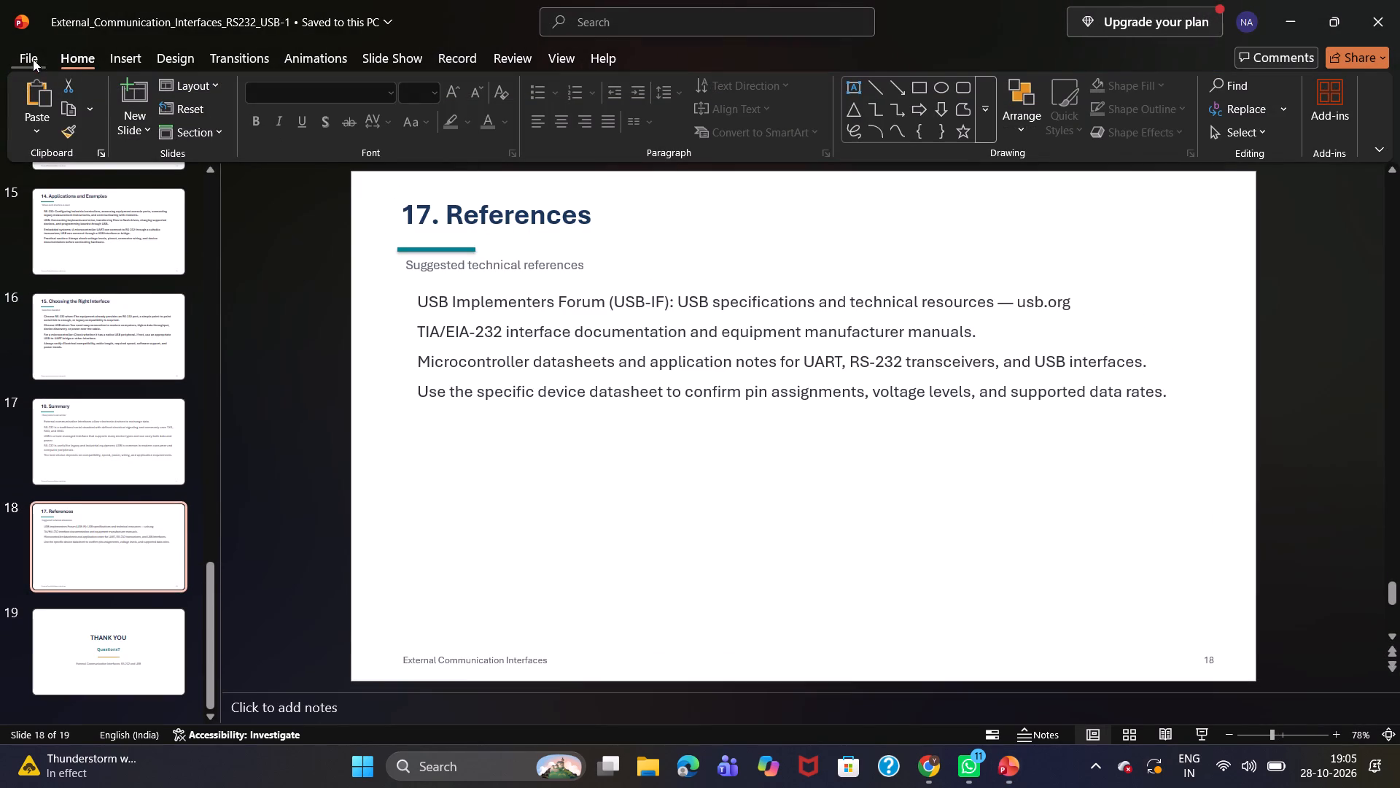
scroll(304, 304, down, 1)
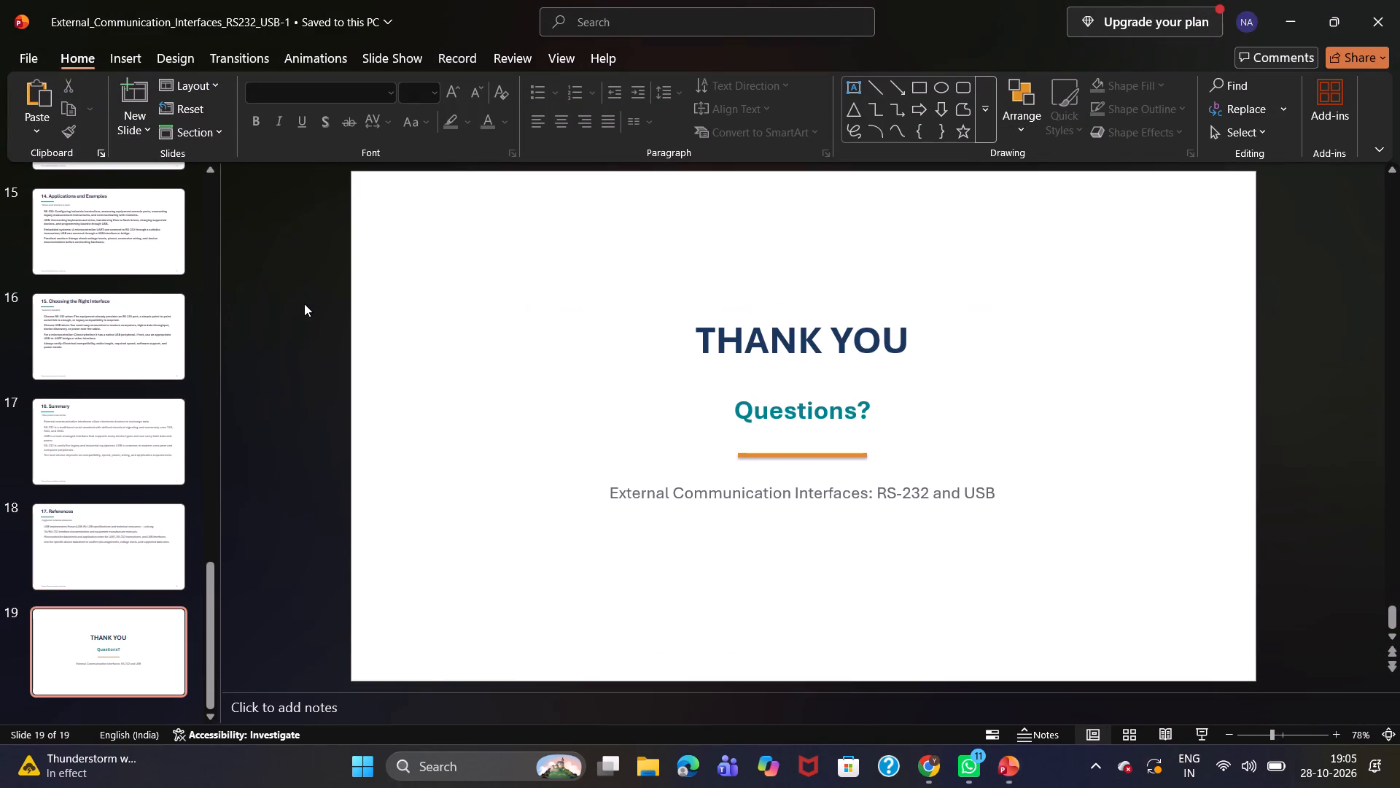
click(95, 668)
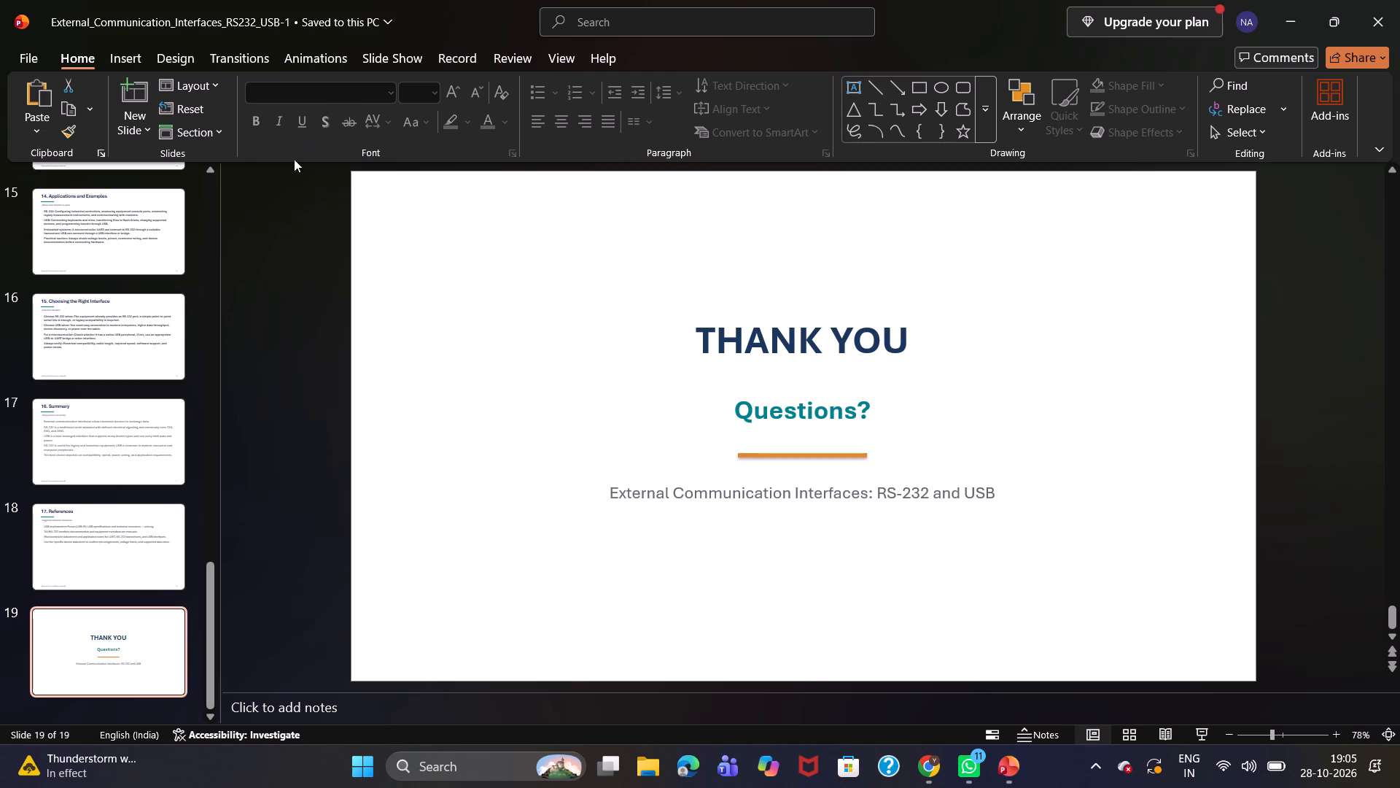
Save a copy of the presentation in the OneDrive - Personal folder under the name "mc theory ppt mna".
click(28, 54)
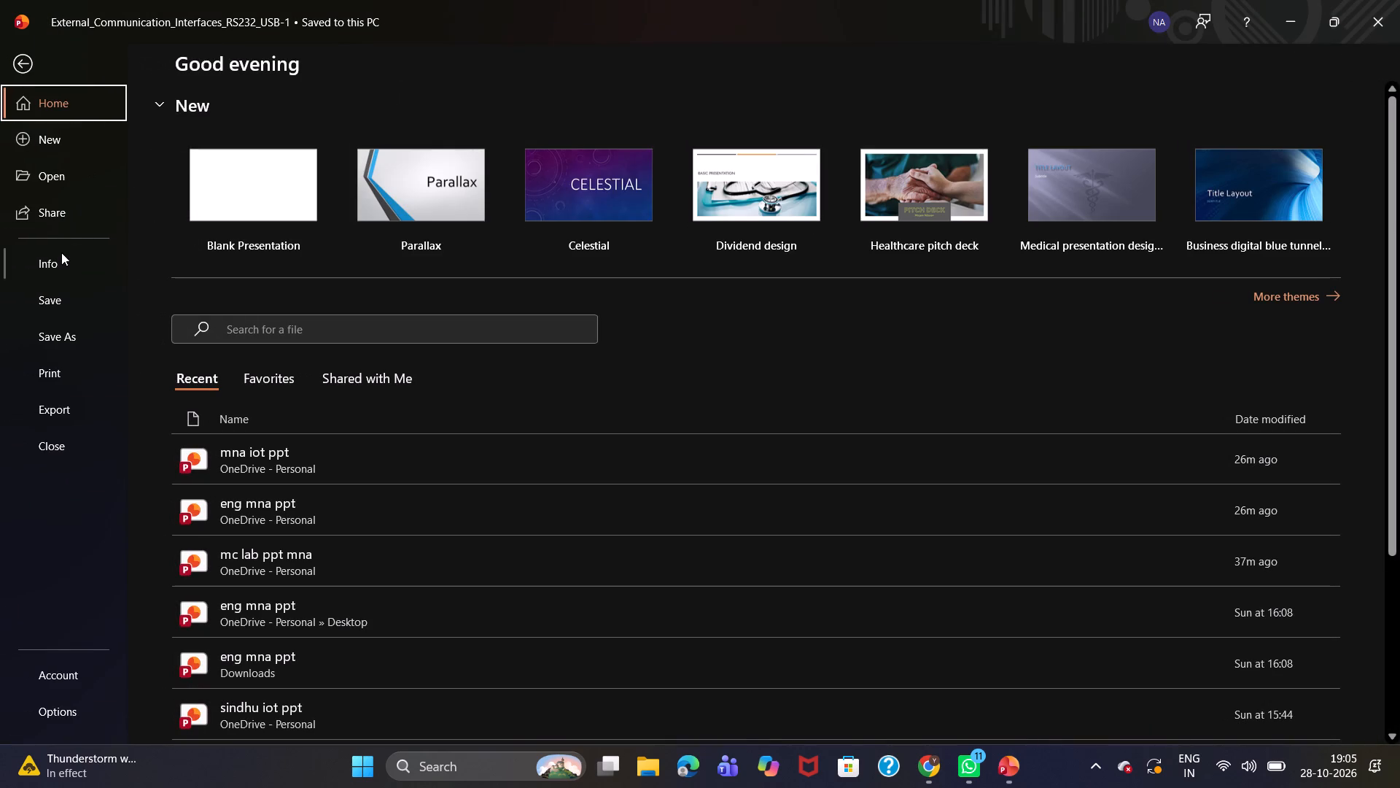
click(58, 332)
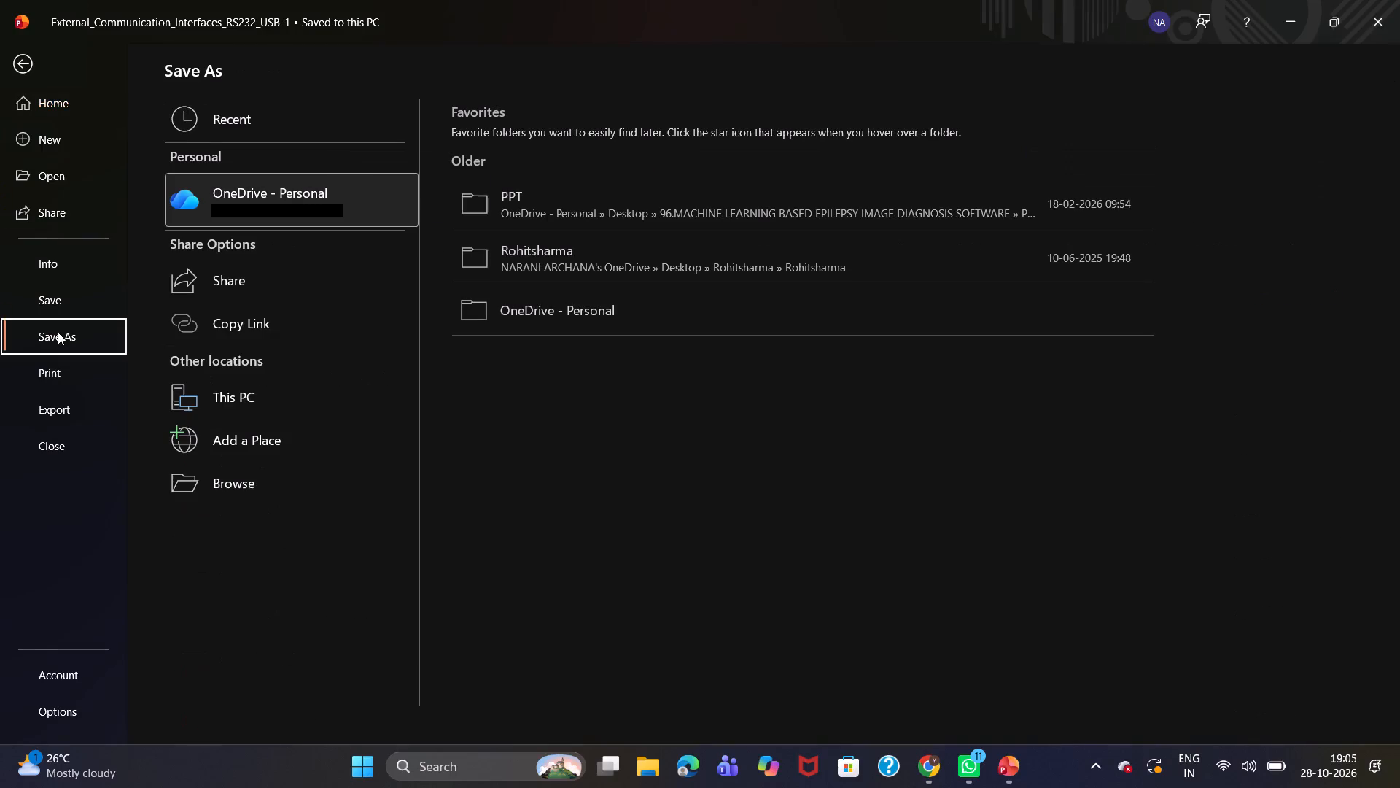
click(532, 317)
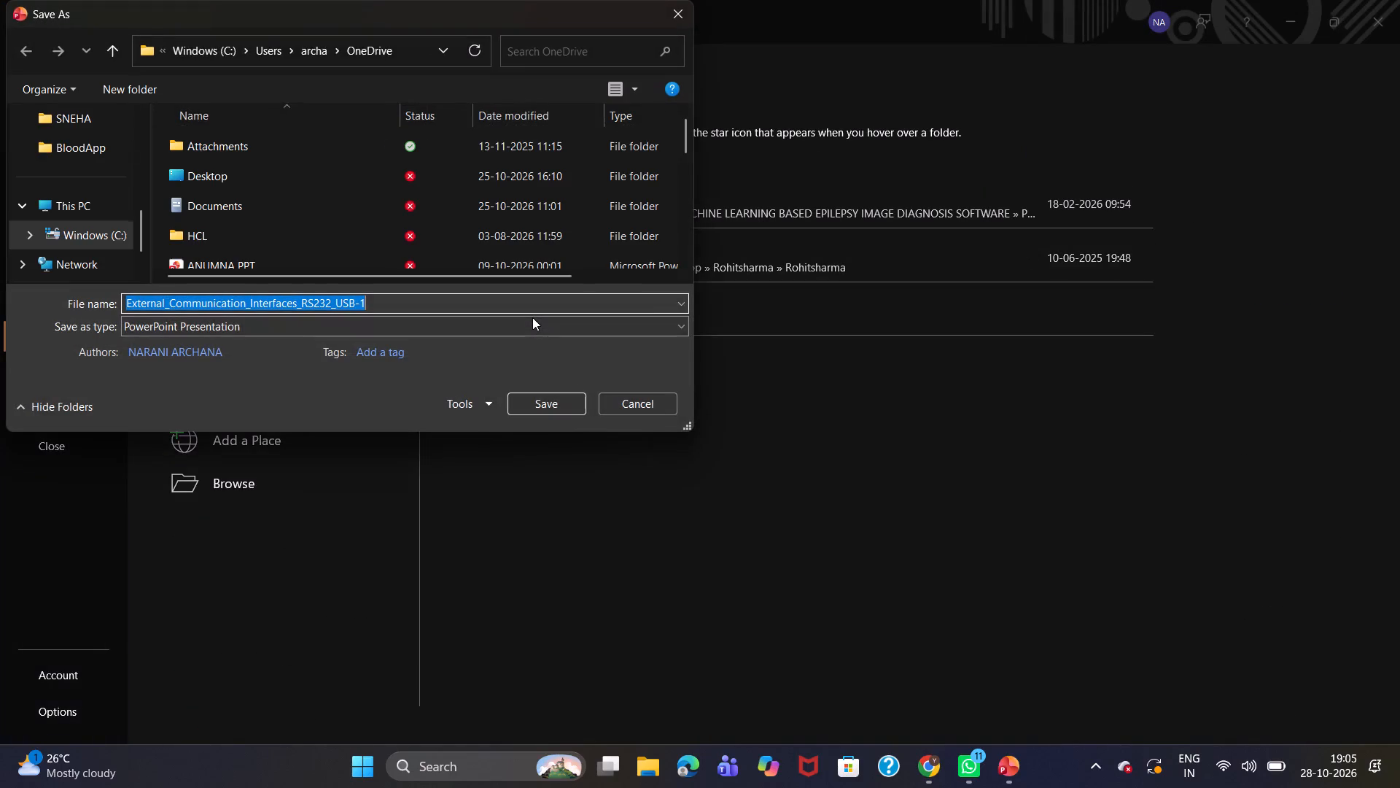
key(BackSpace)
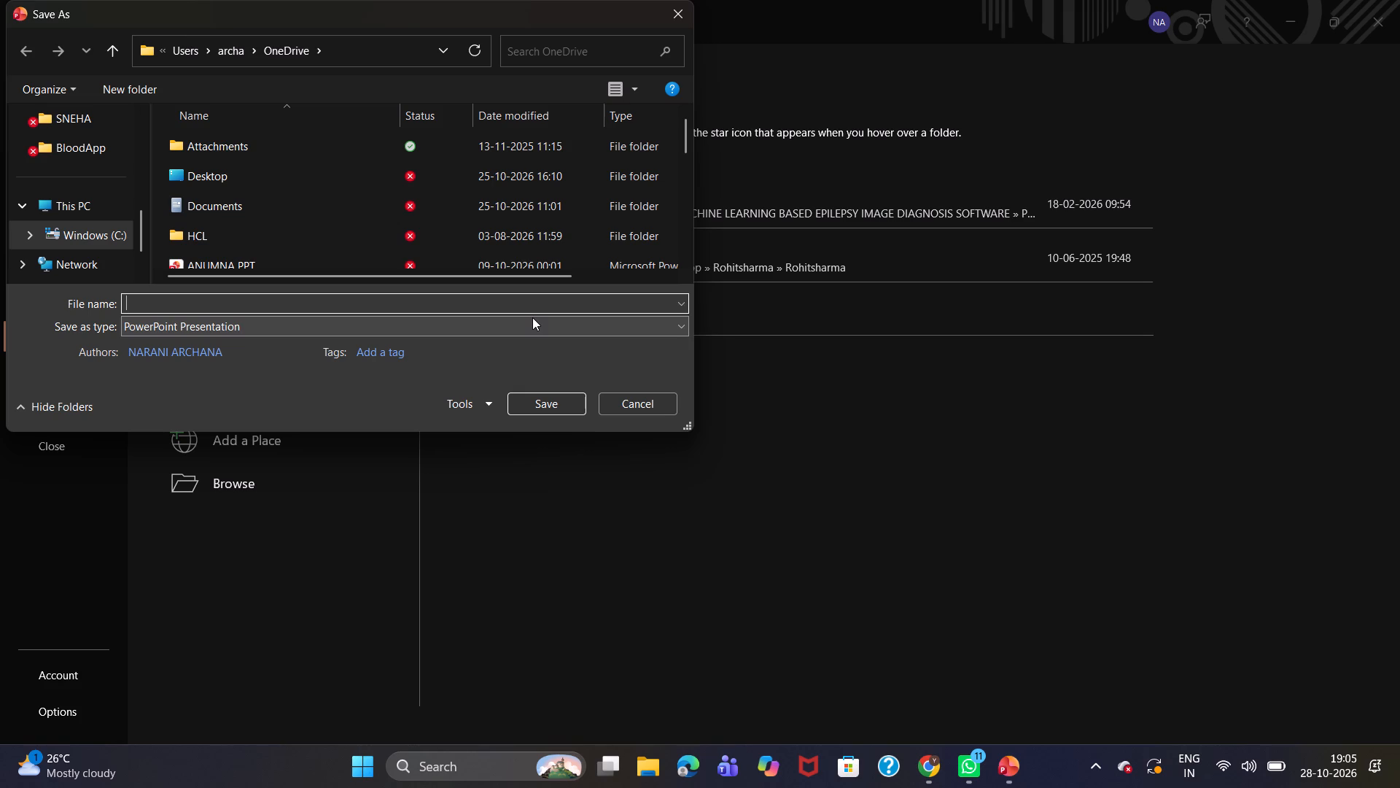
text(mc theory ppt)
key(space)
text(mna)
key(Return)
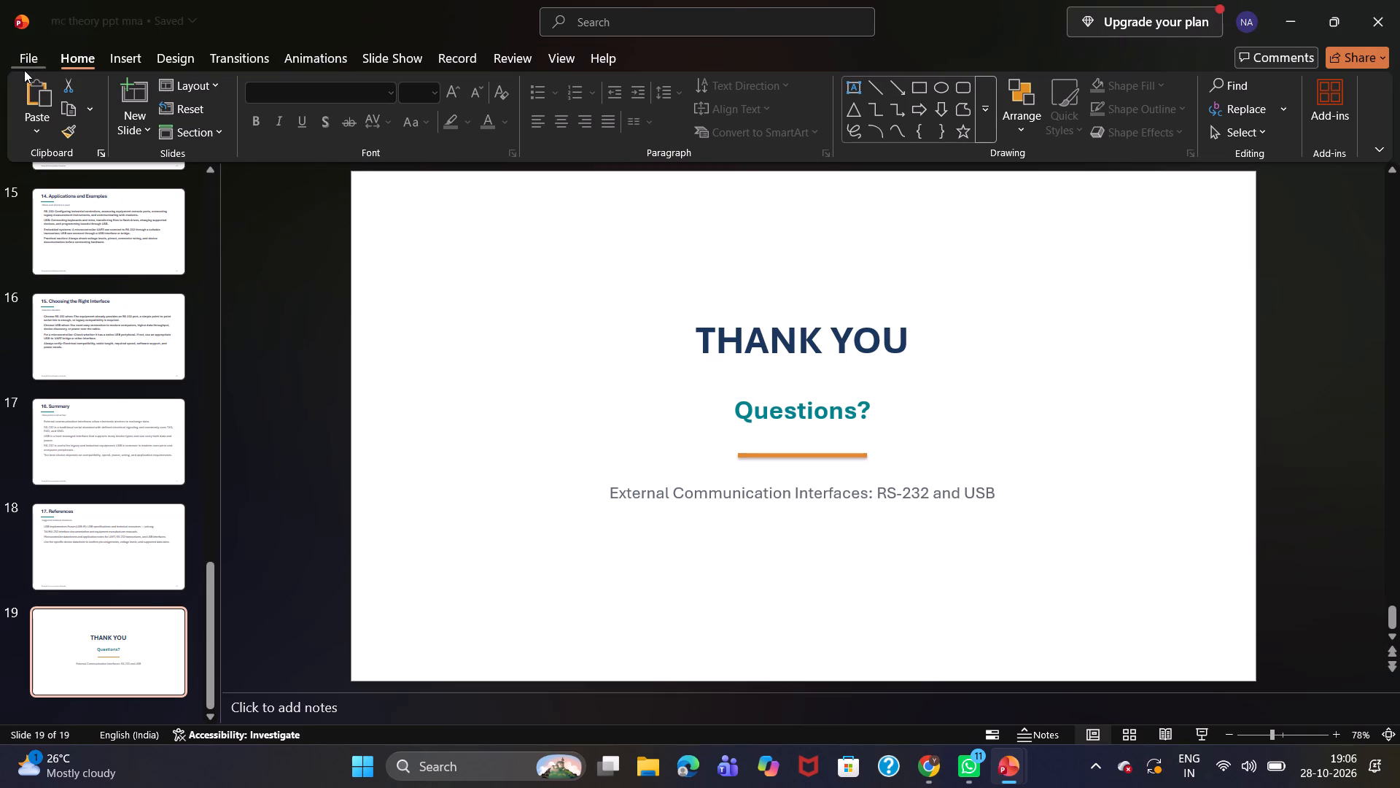
Delete the last four slides of the deck: THANK YOU, References, Summary and Choosing the Right Interface.
click(55, 649)
key(Delete)
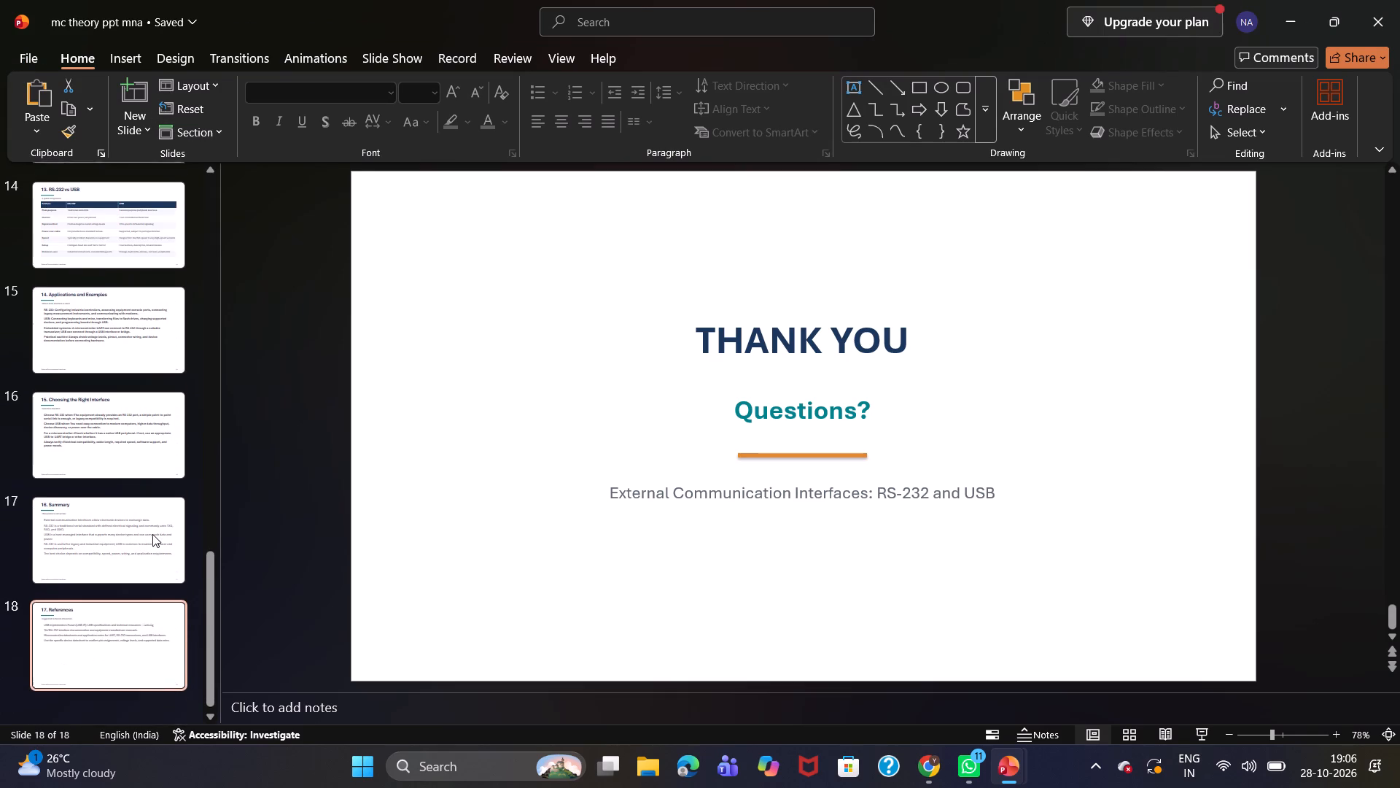
click(108, 665)
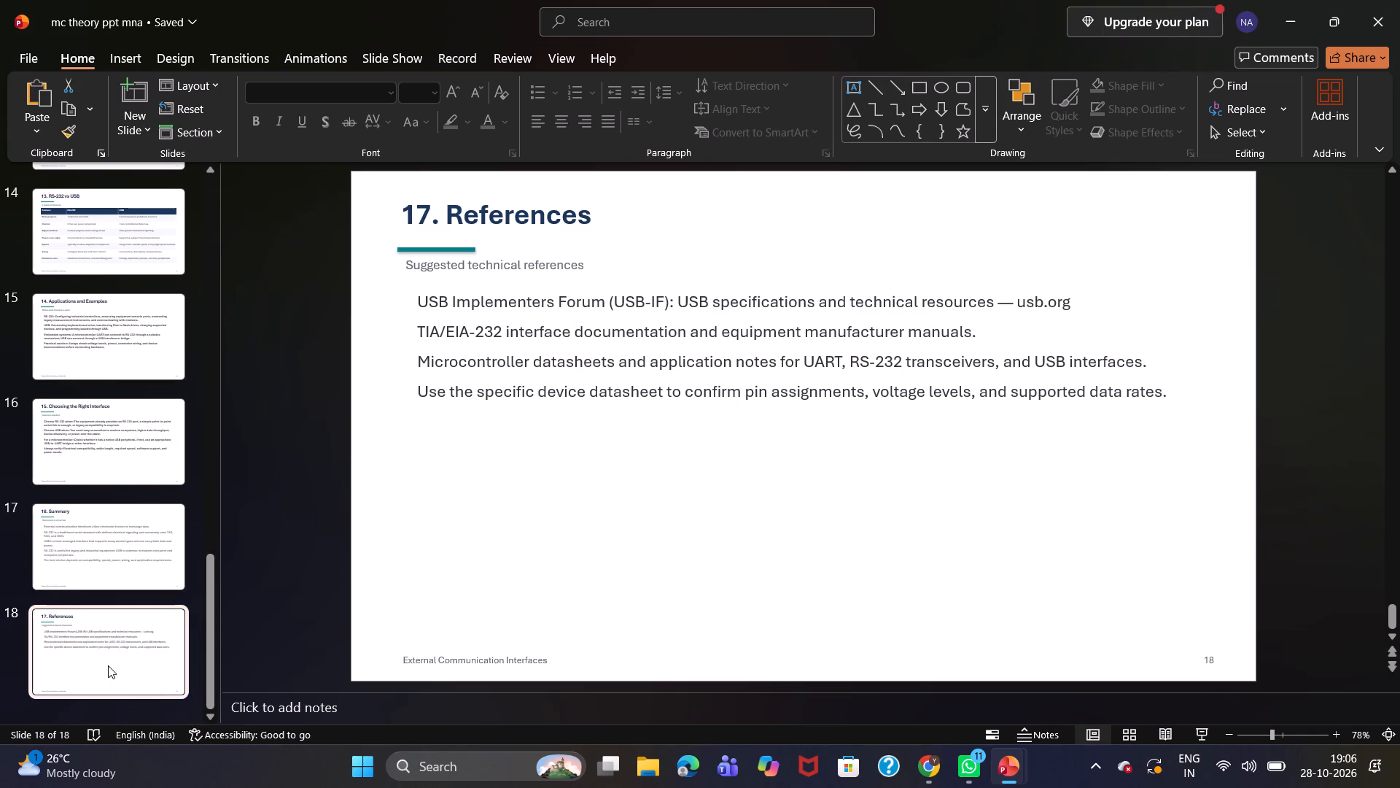
key(Delete)
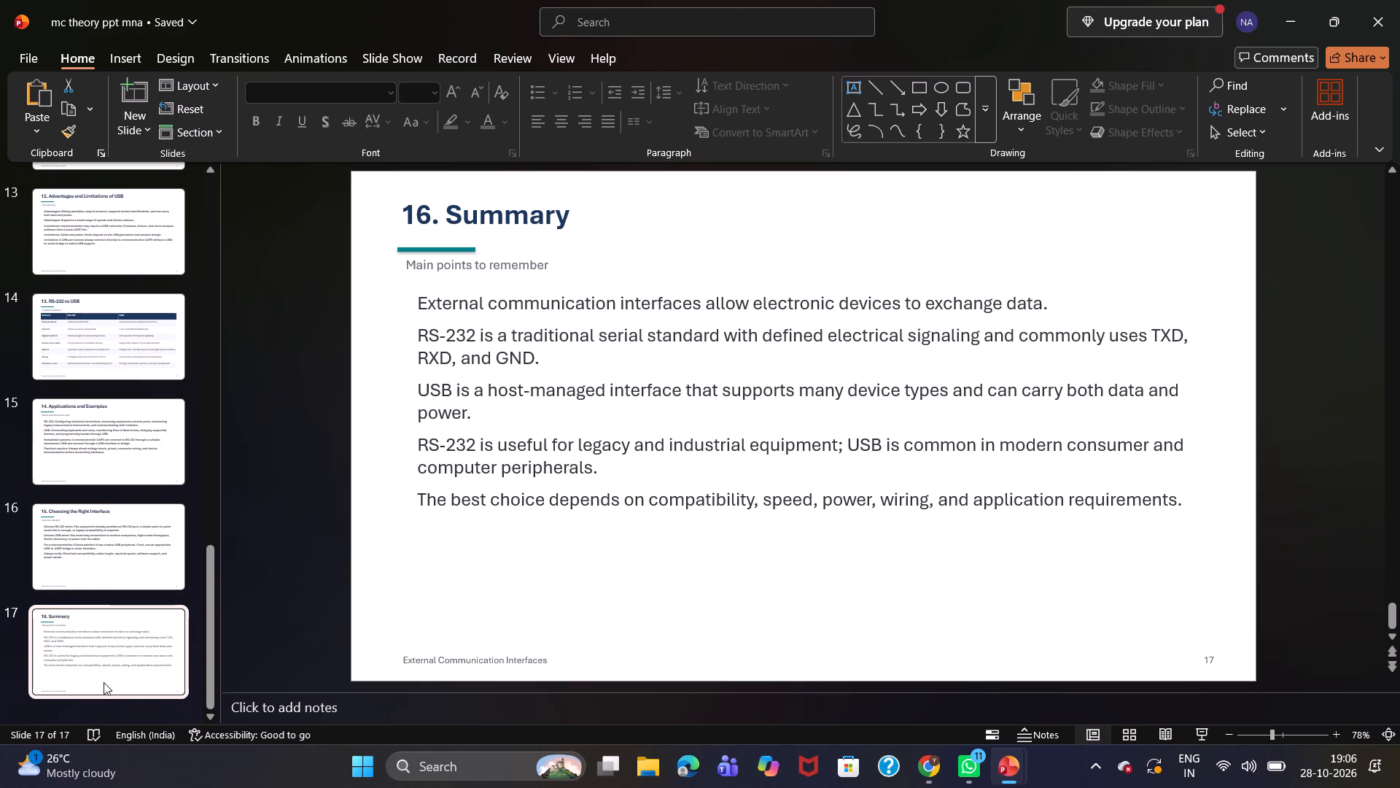
key(Delete)
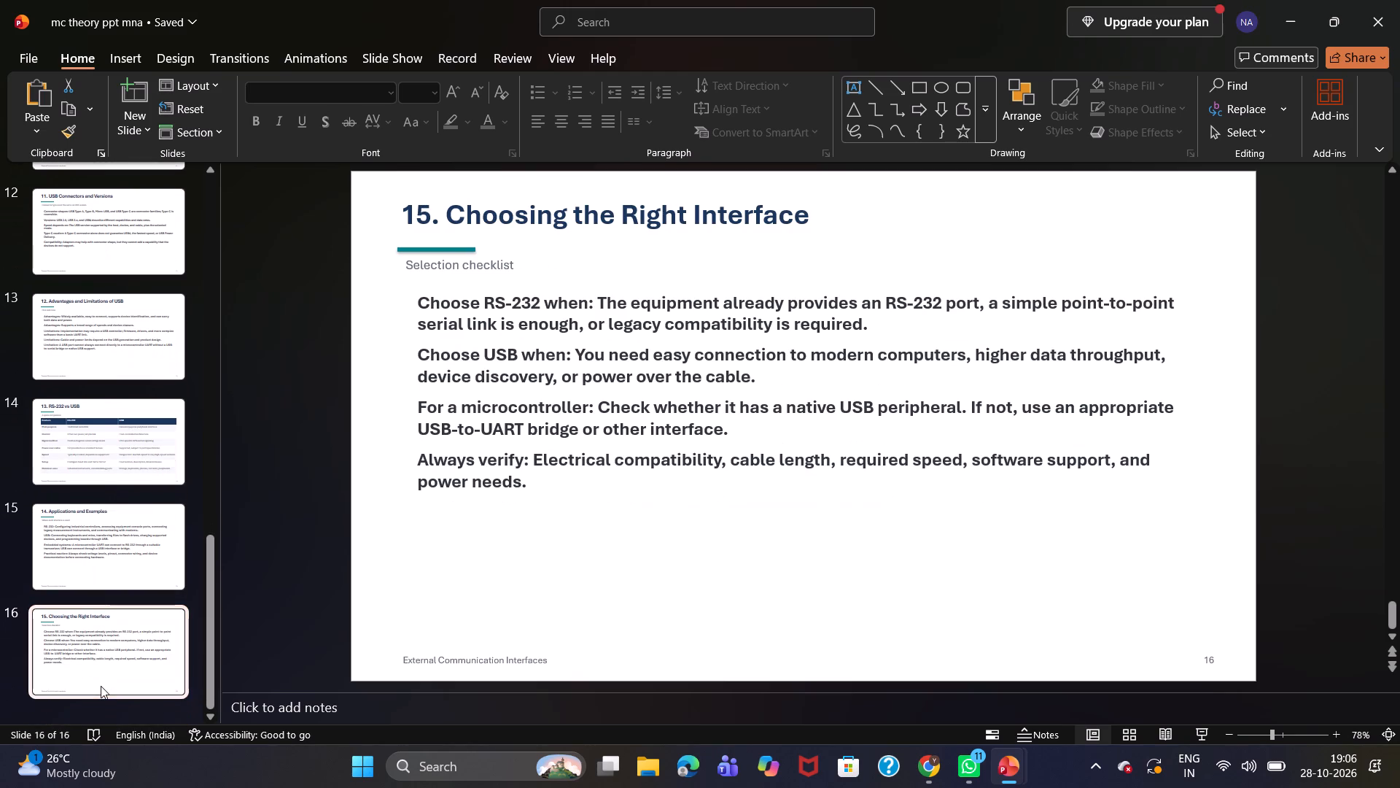
key(Delete)
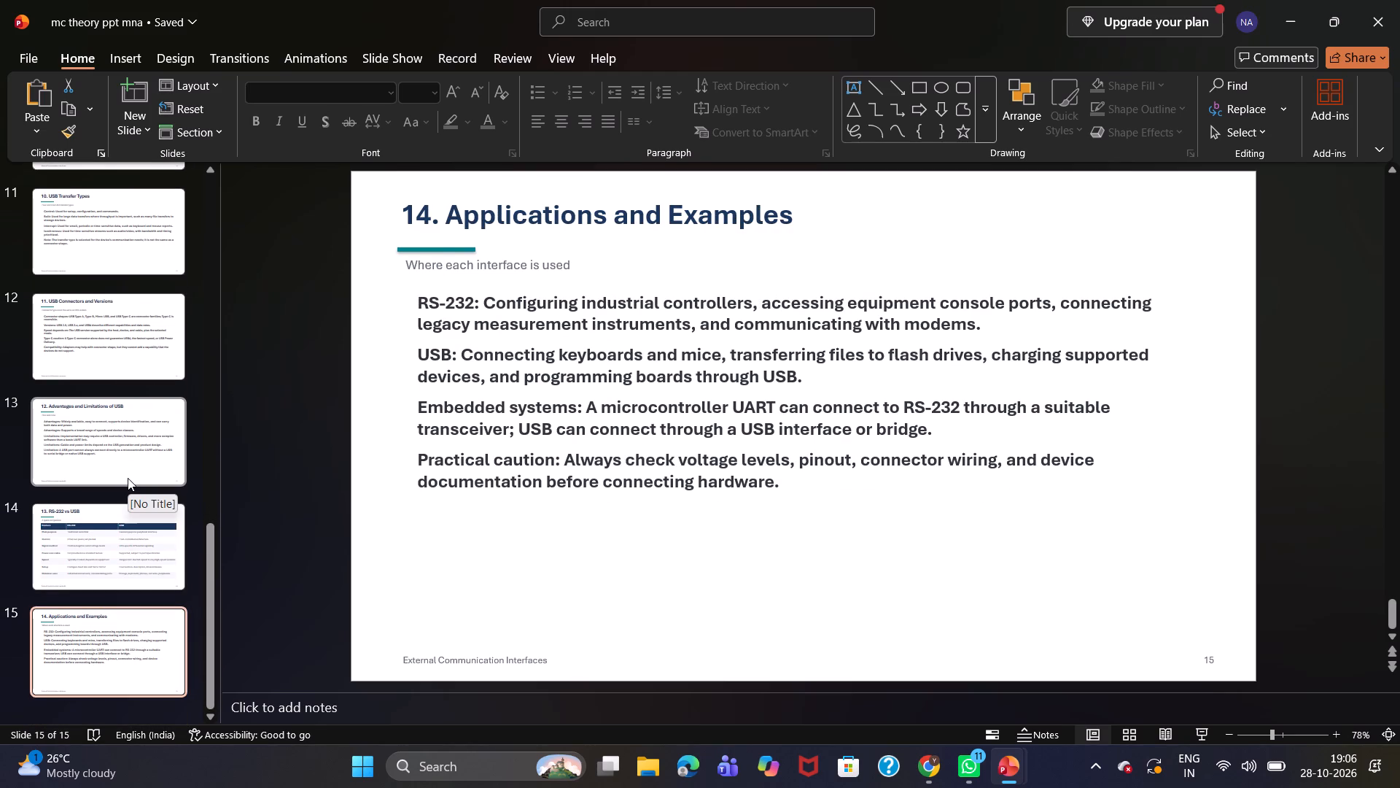
Return to the title slide at the start of the deck.
scroll(128, 478, up, 10)
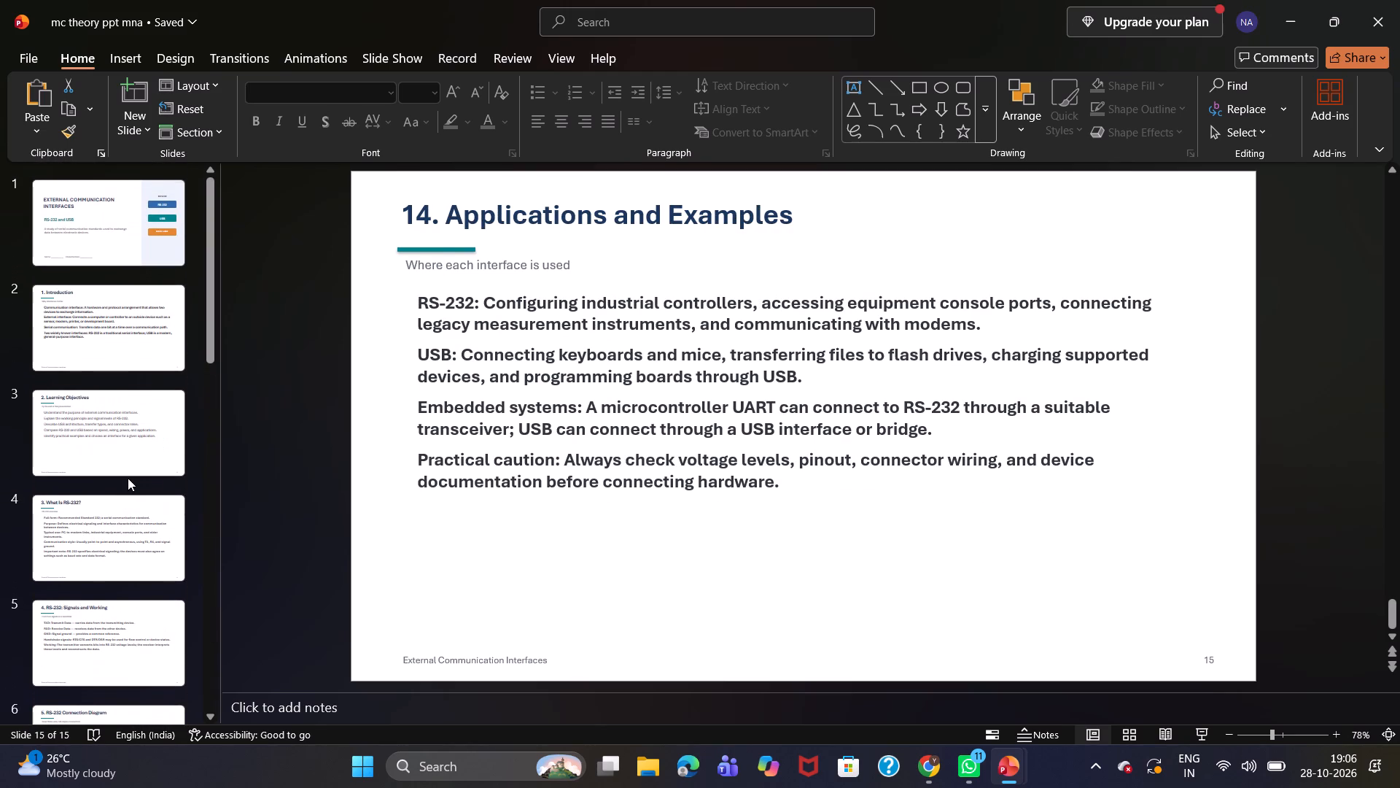
scroll(128, 478, up, 5)
click(121, 236)
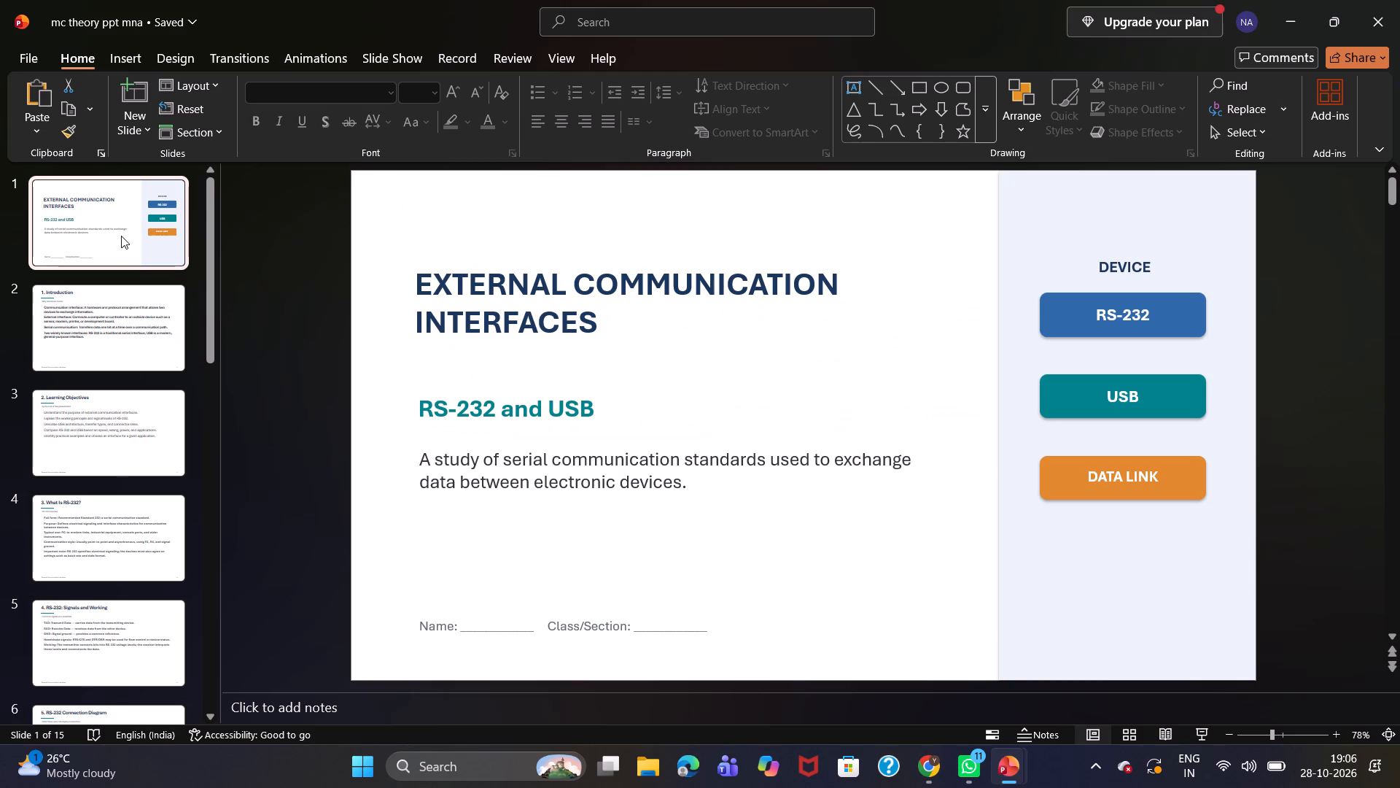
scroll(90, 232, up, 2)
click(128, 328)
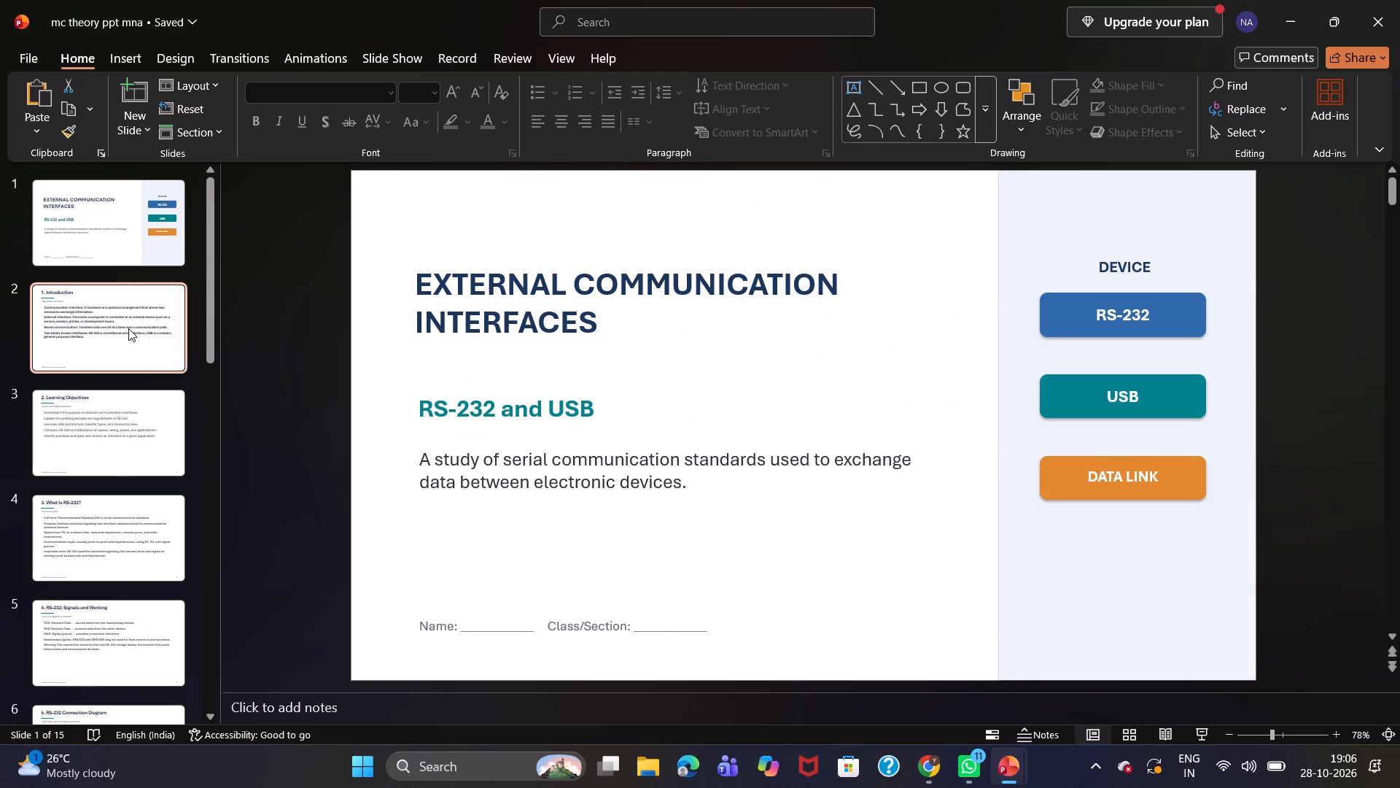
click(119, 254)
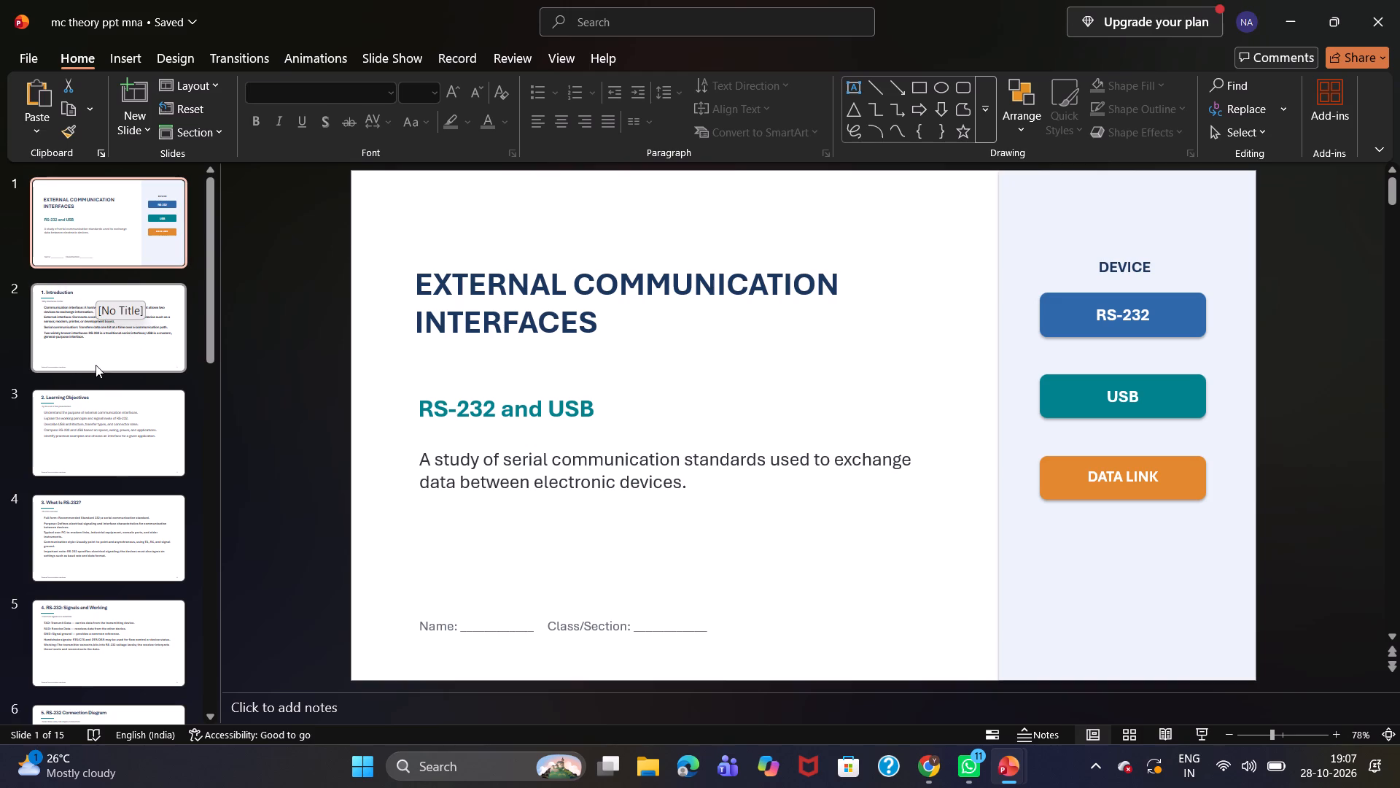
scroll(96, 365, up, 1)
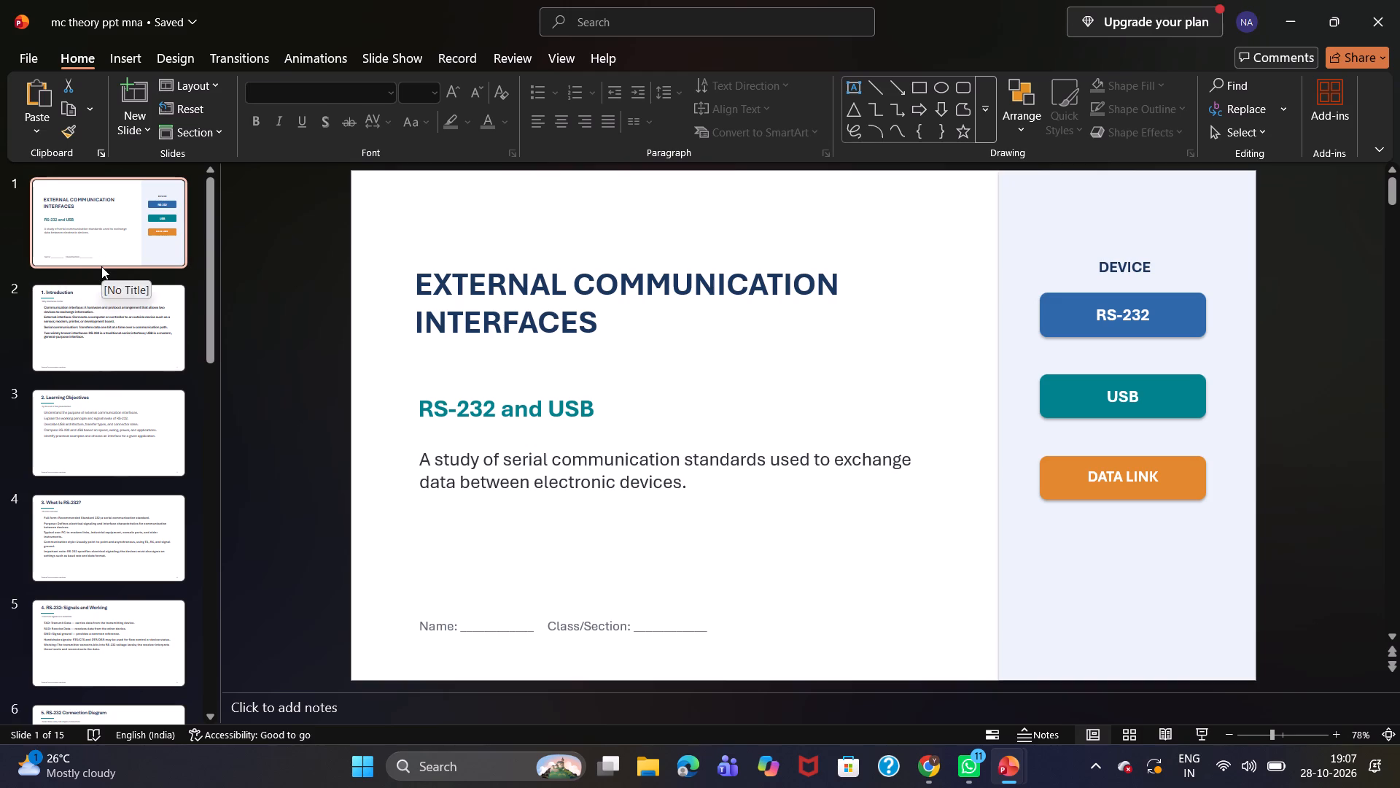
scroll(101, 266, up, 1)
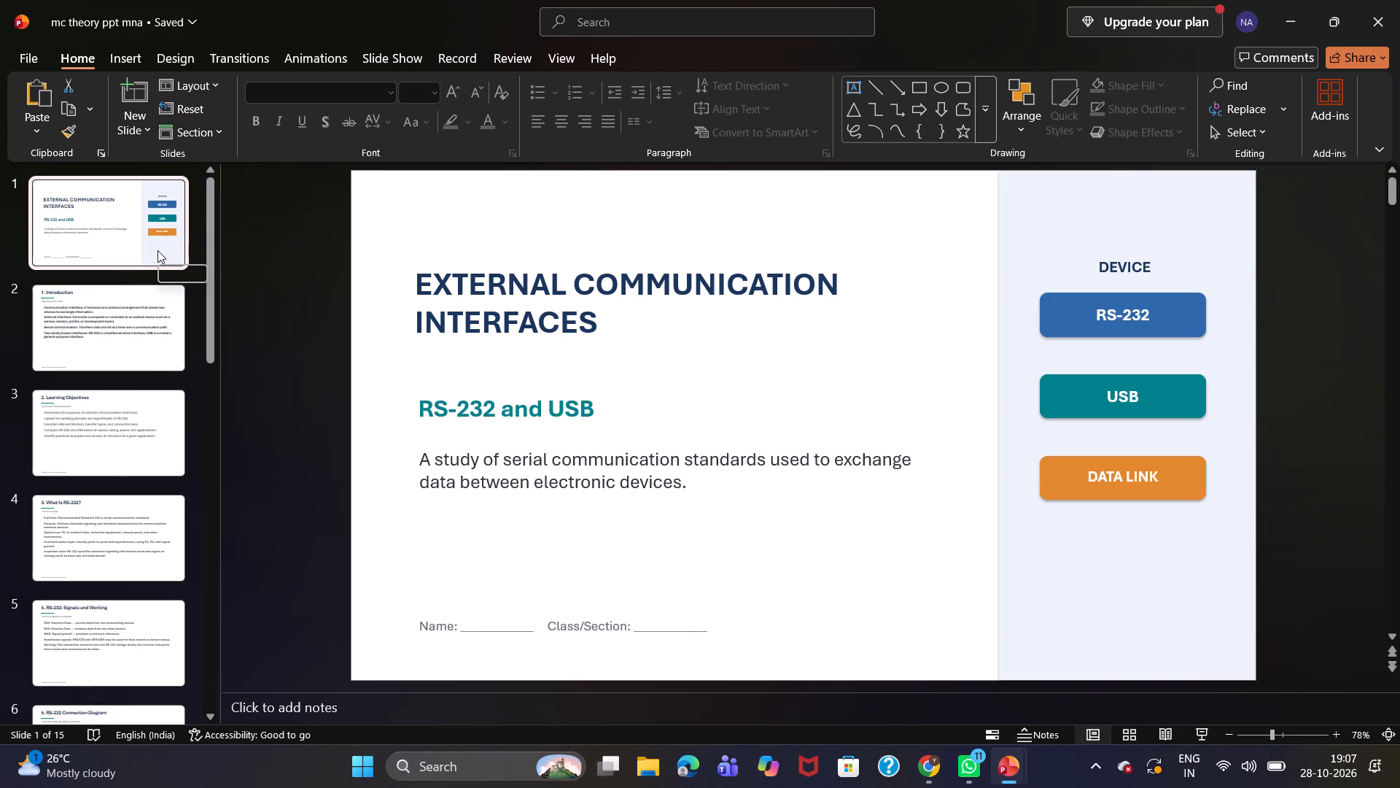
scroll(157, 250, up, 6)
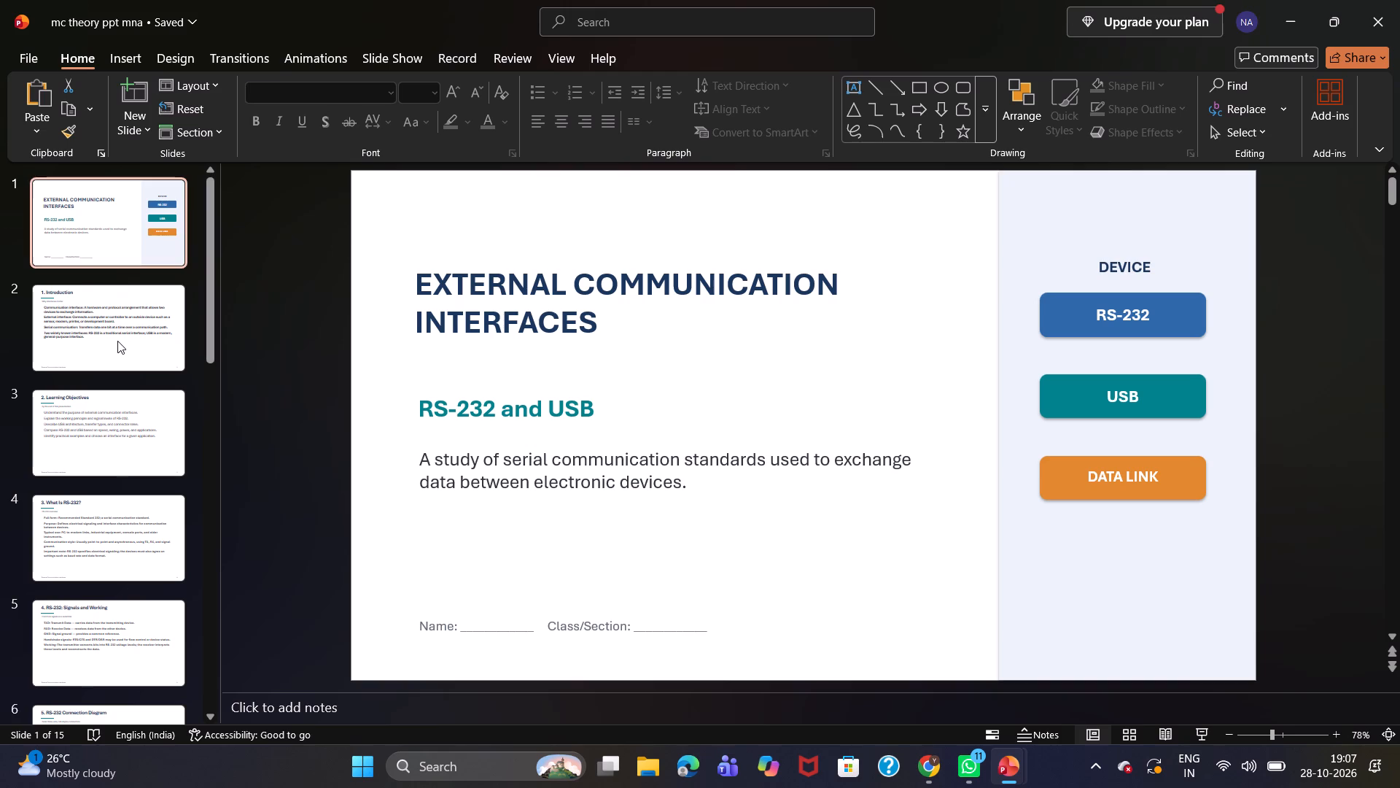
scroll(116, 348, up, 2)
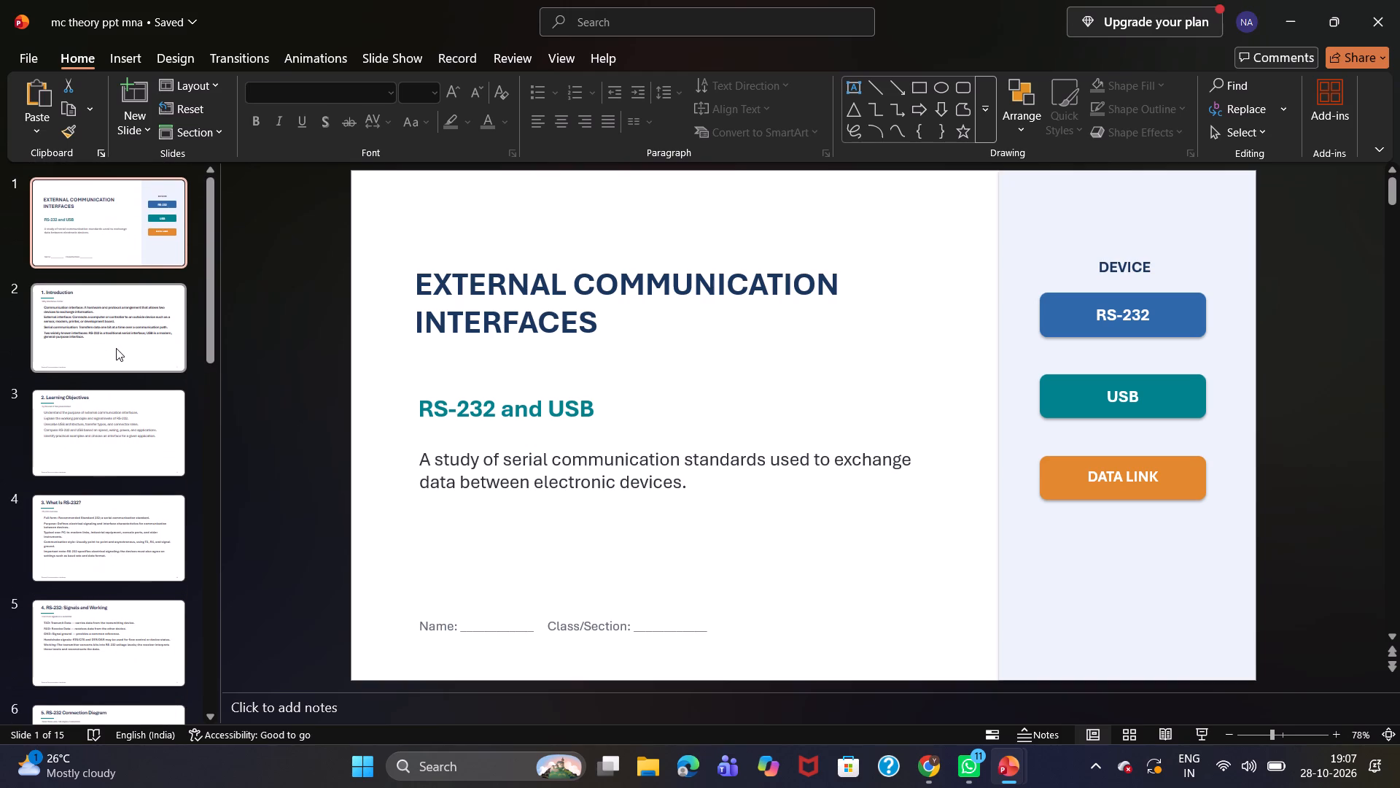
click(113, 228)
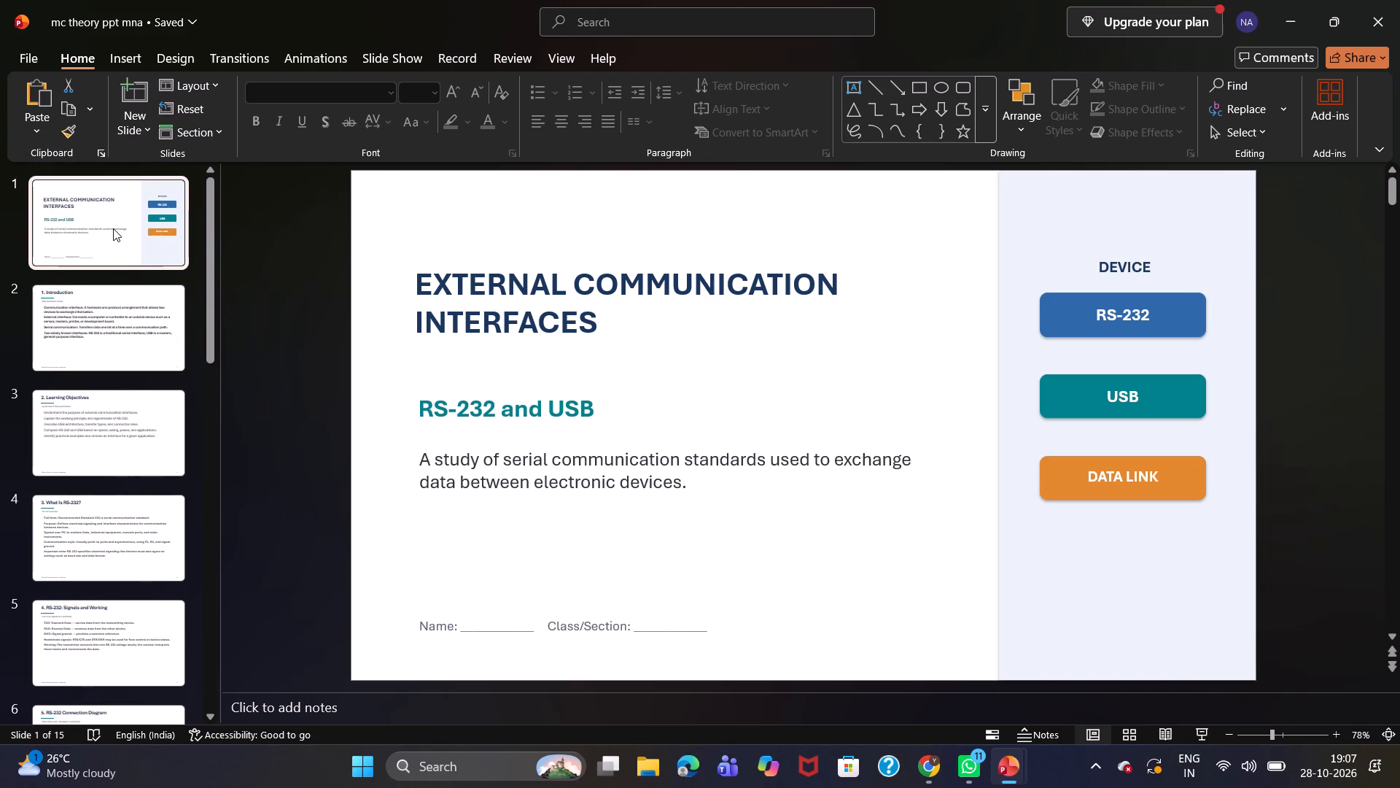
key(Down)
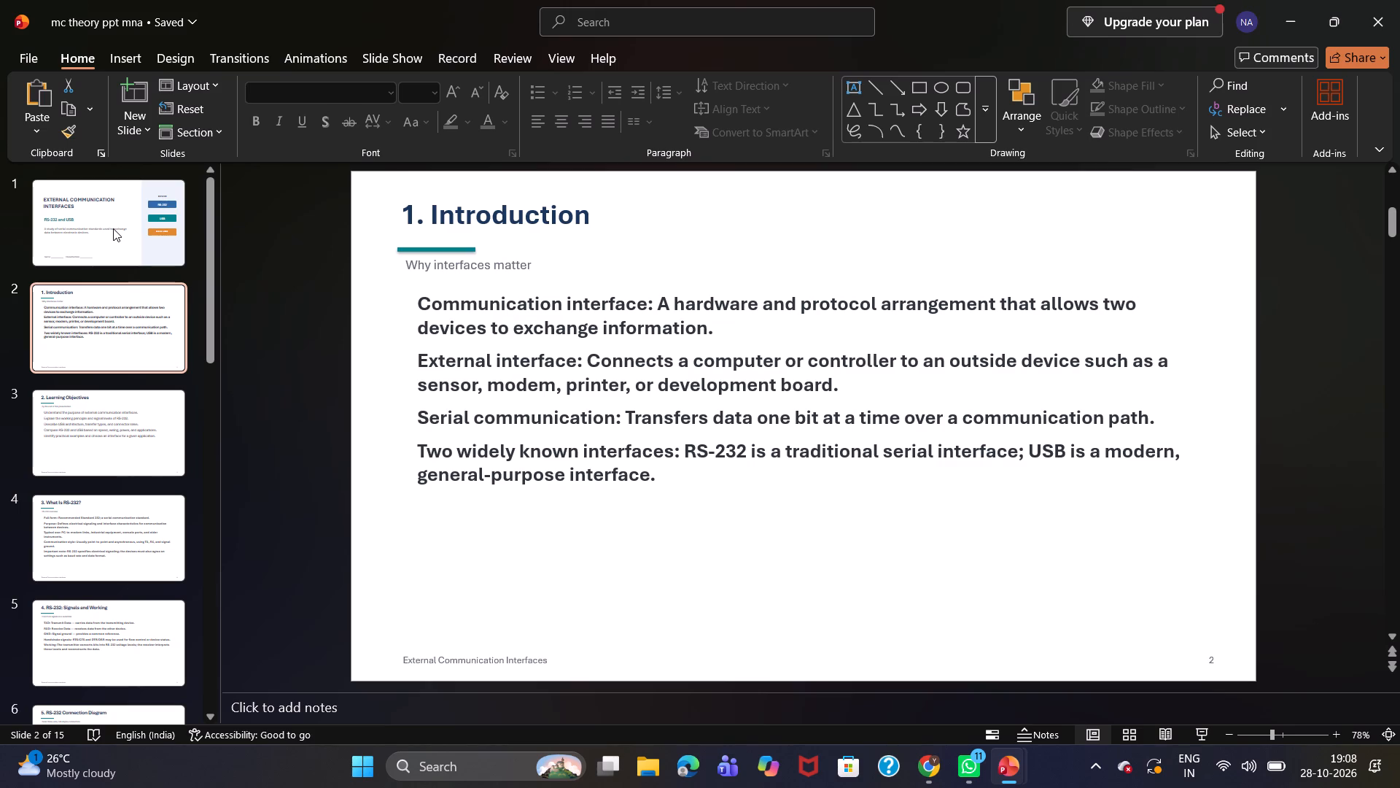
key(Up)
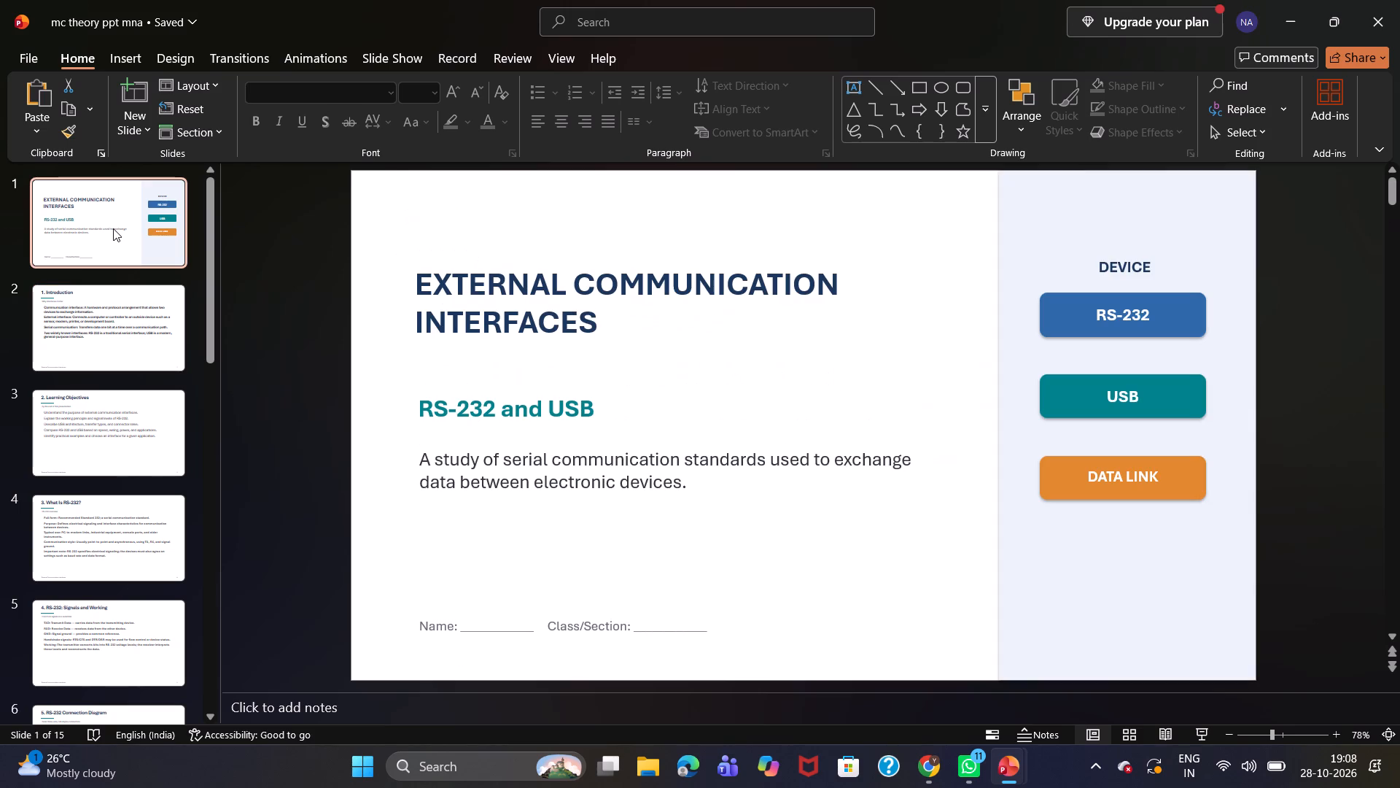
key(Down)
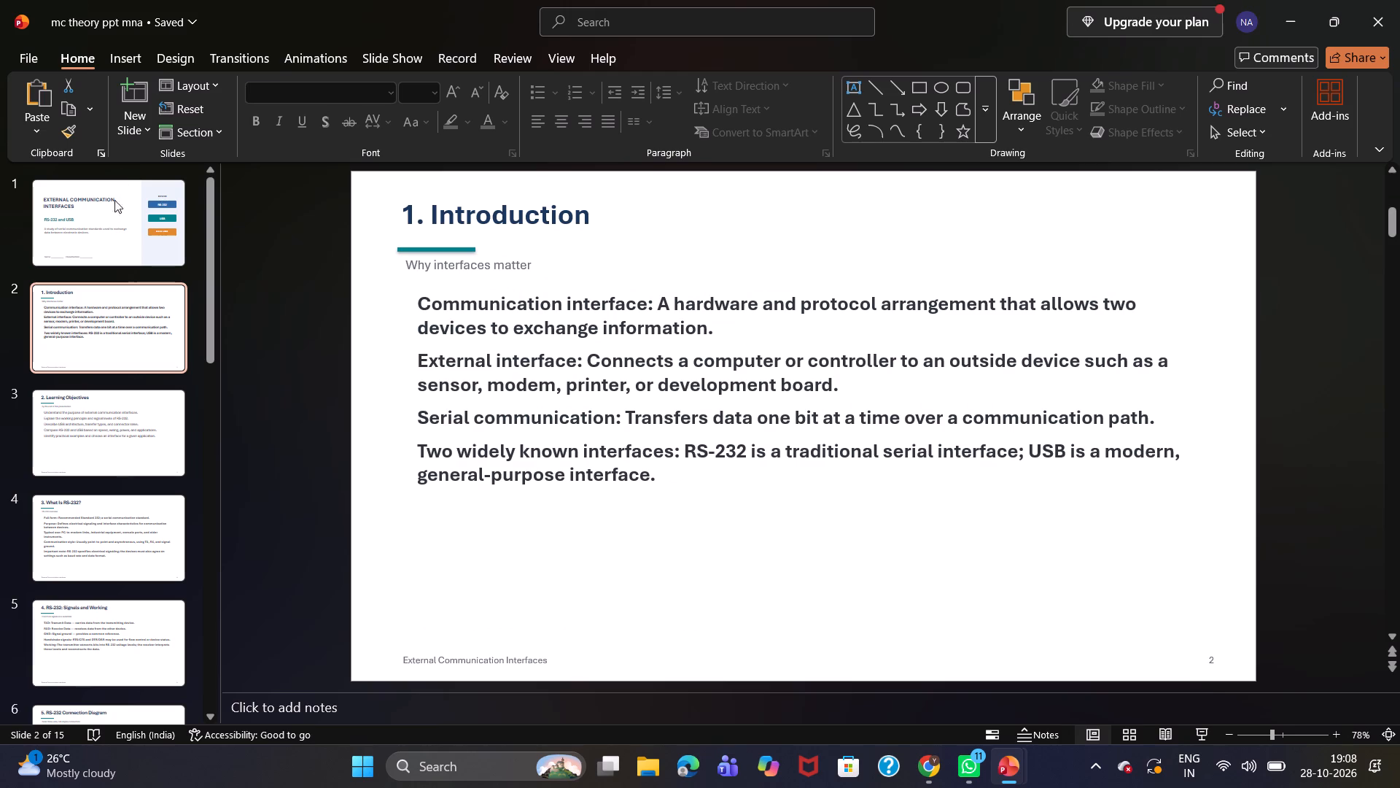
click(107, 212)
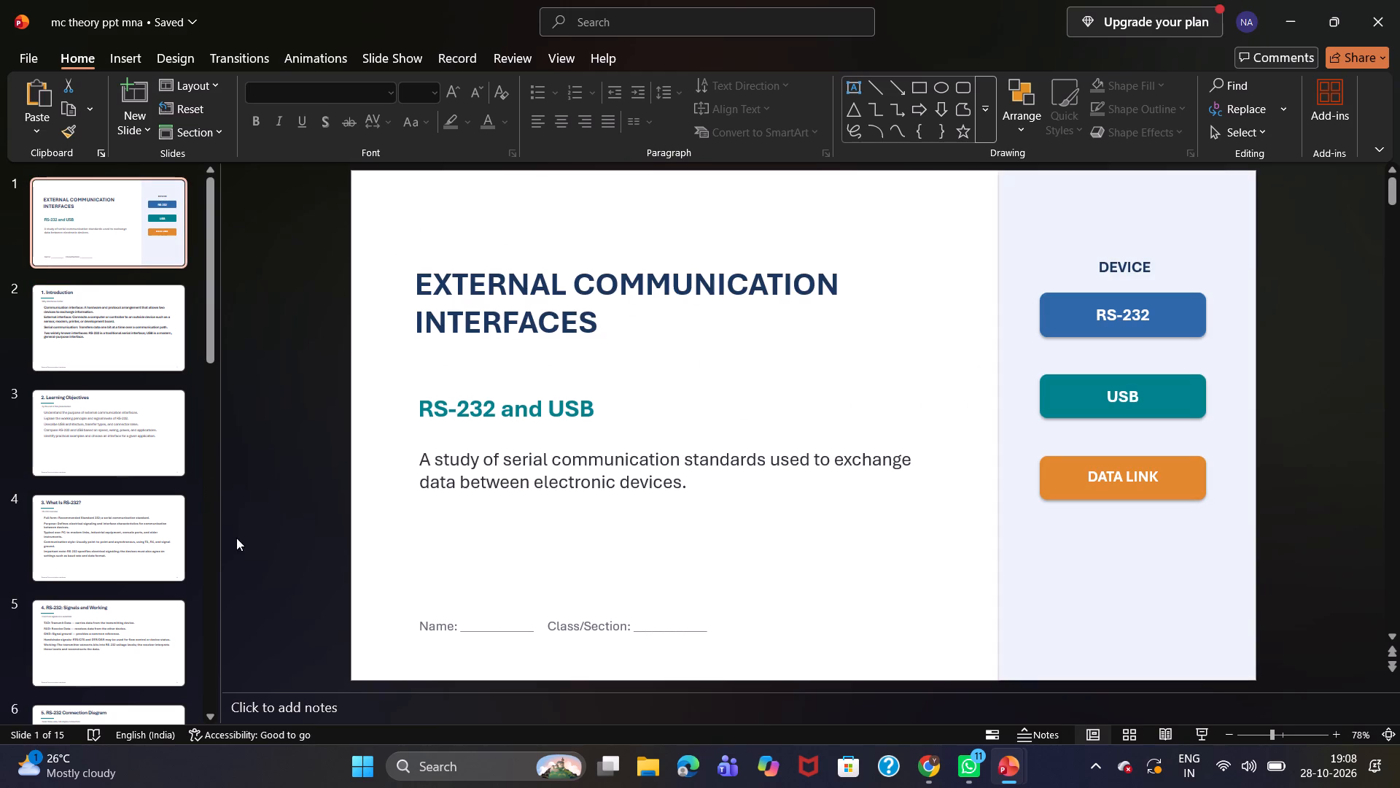
Cut the "Why interfaces matter" subtitle and the "External Communication Interfaces" footer from slide 2, Introduction.
click(141, 351)
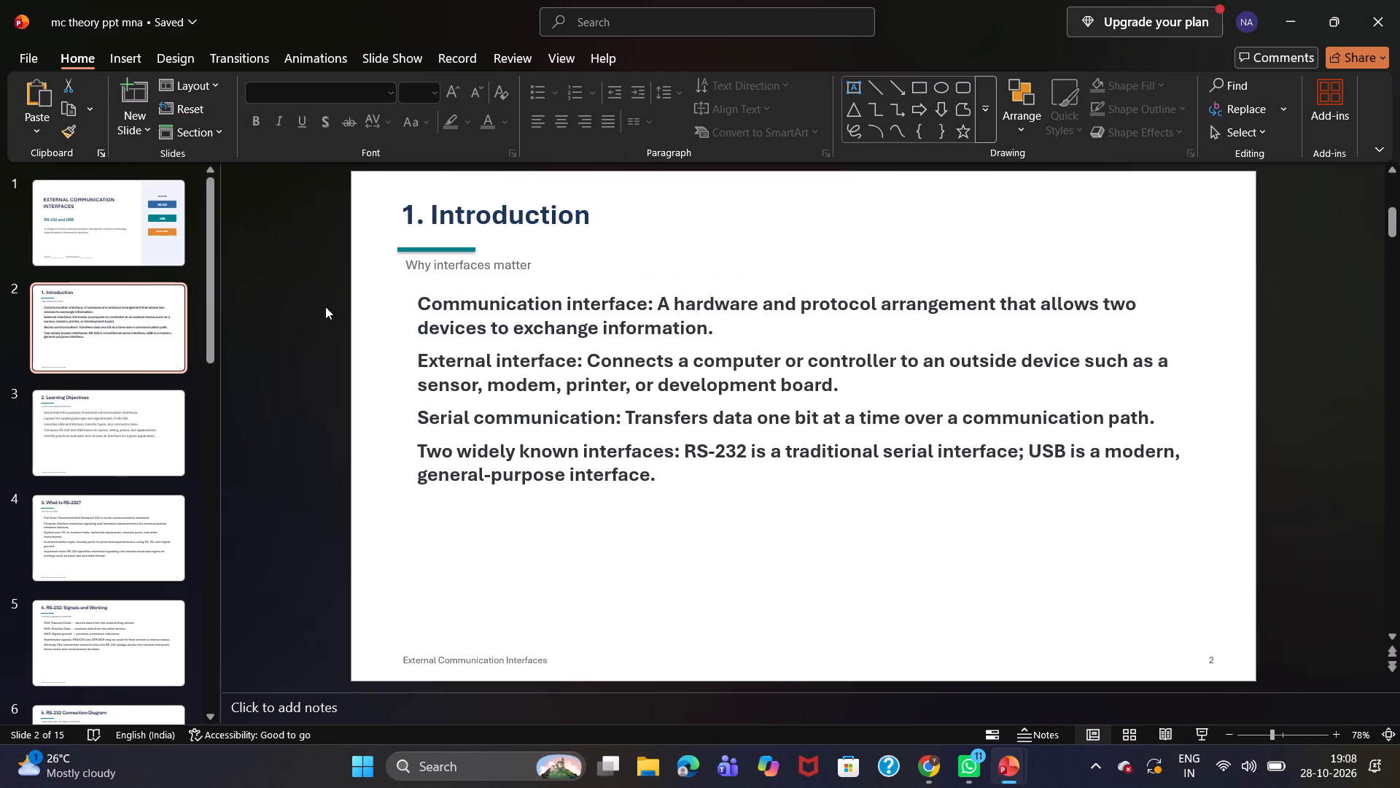
click(446, 263)
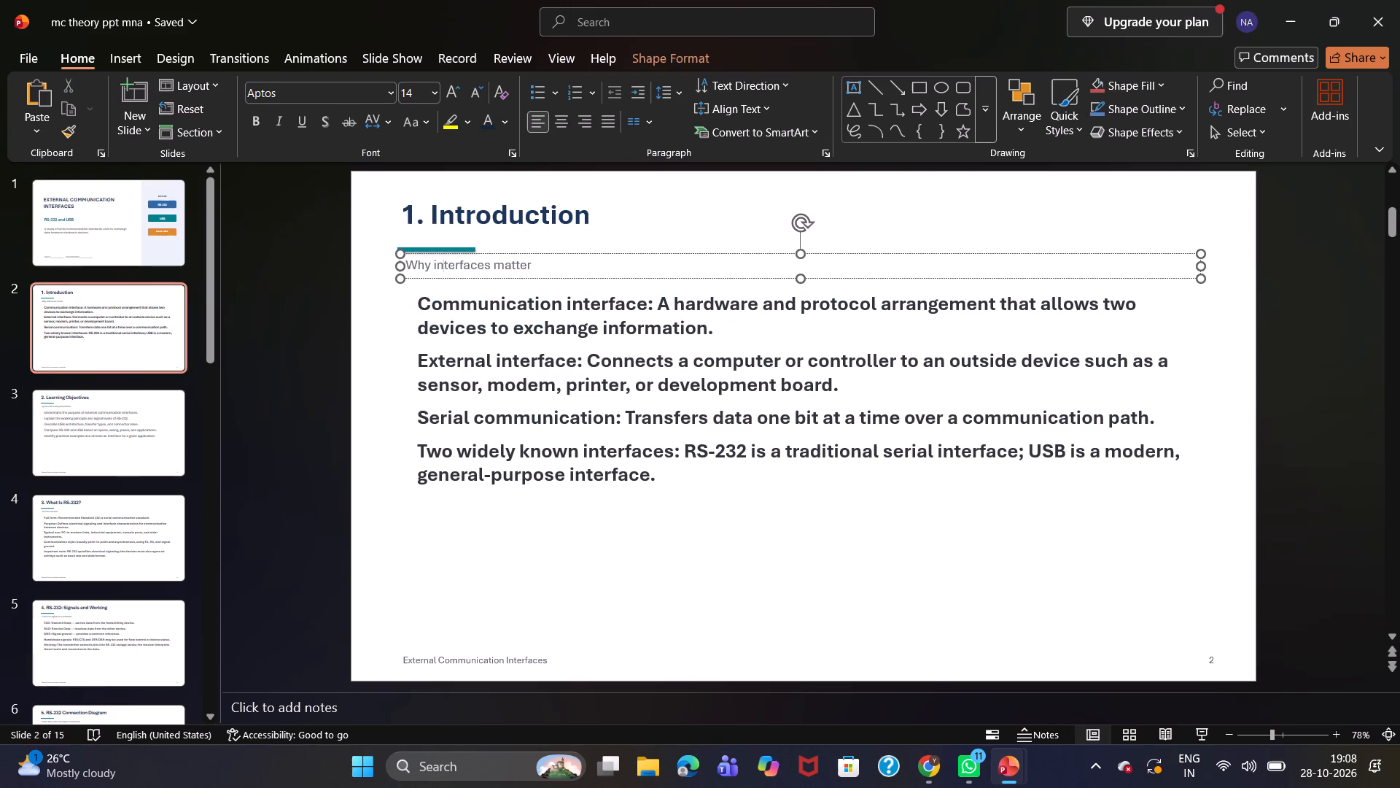
right_click(524, 254)
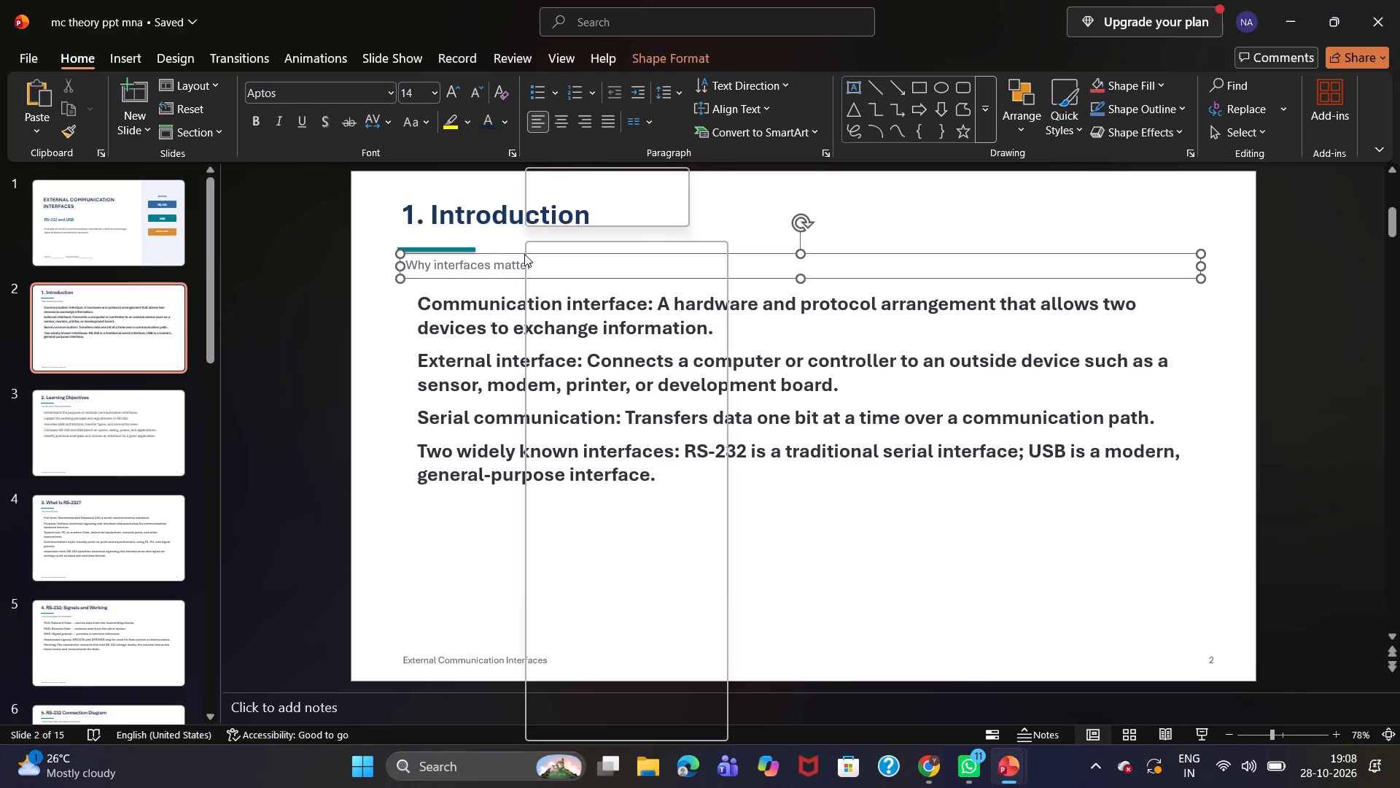
click(559, 279)
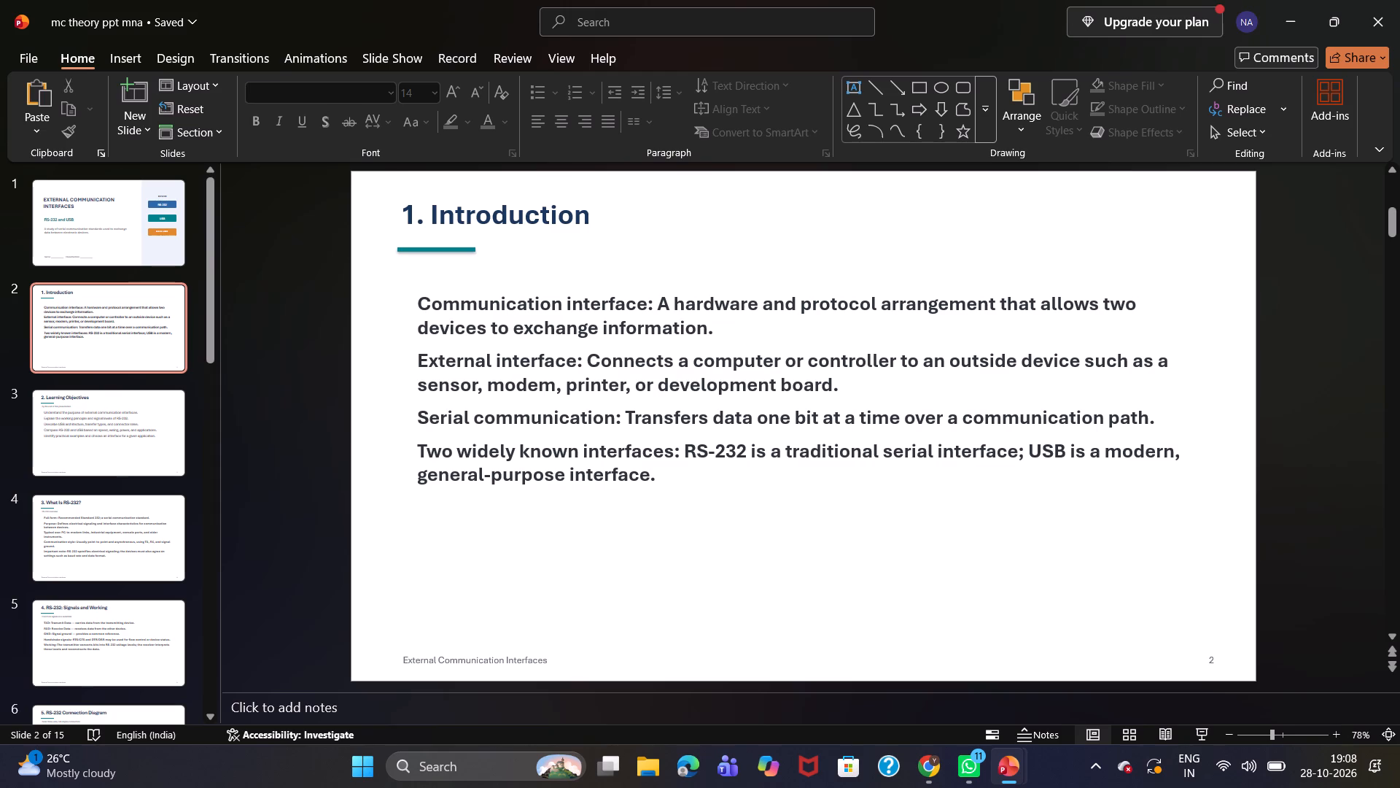
click(282, 437)
click(109, 242)
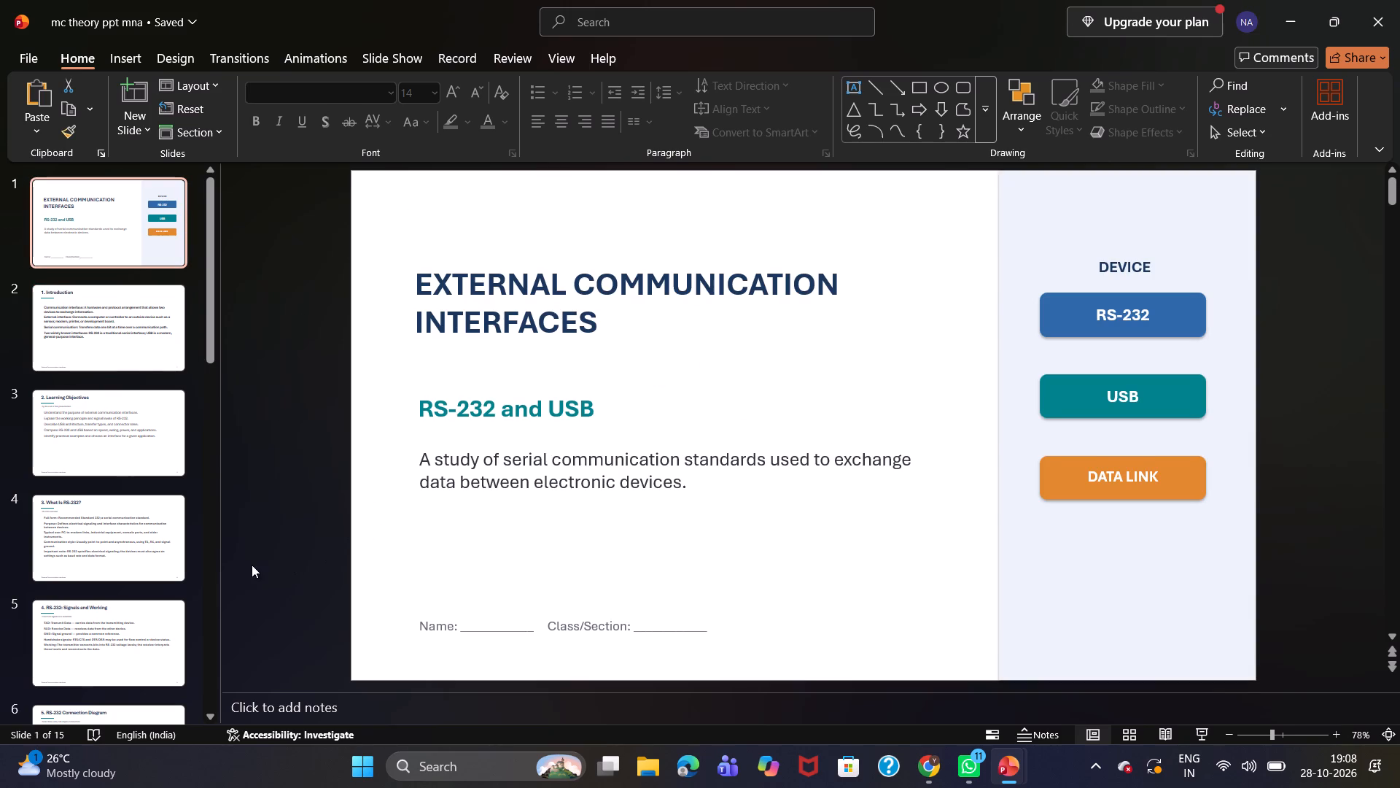
key(Down)
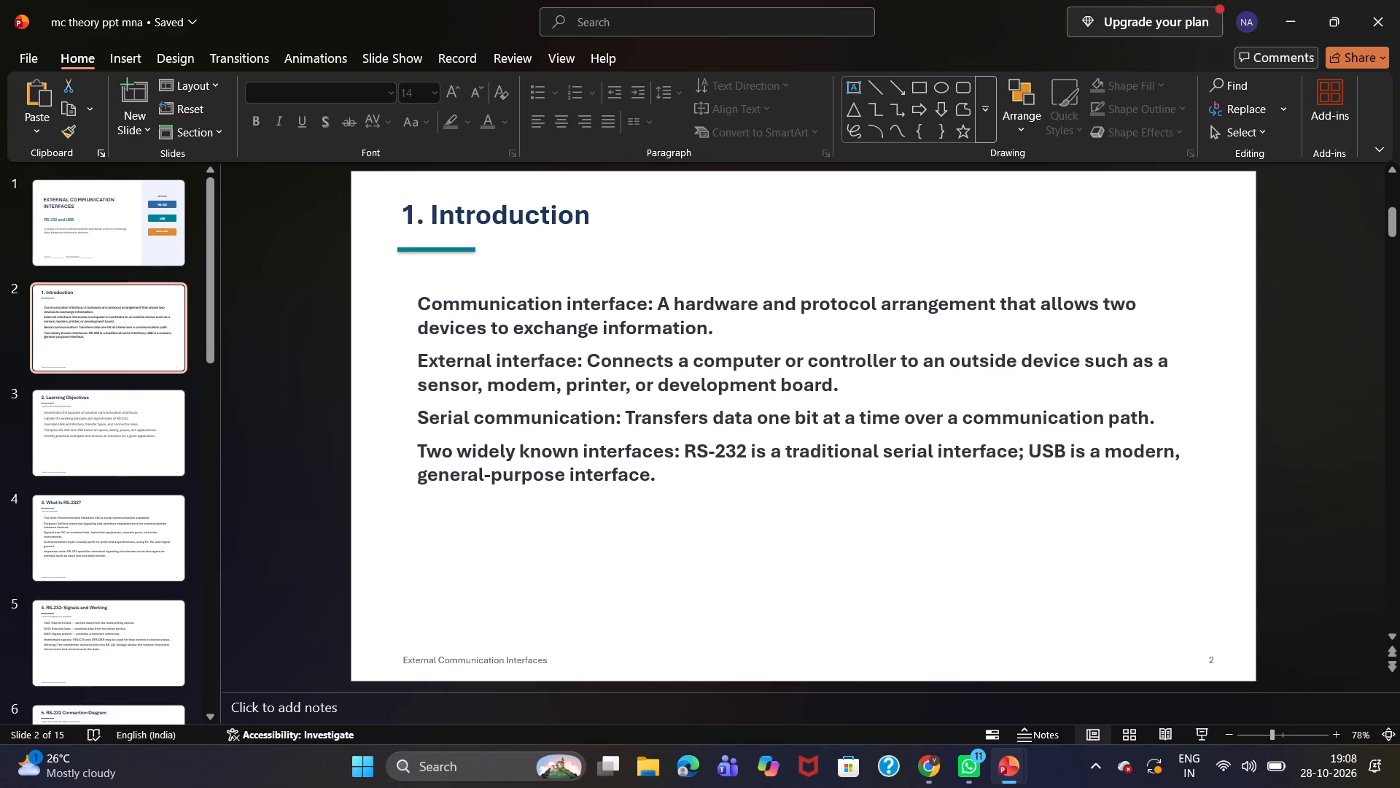
click(452, 663)
right_click(460, 652)
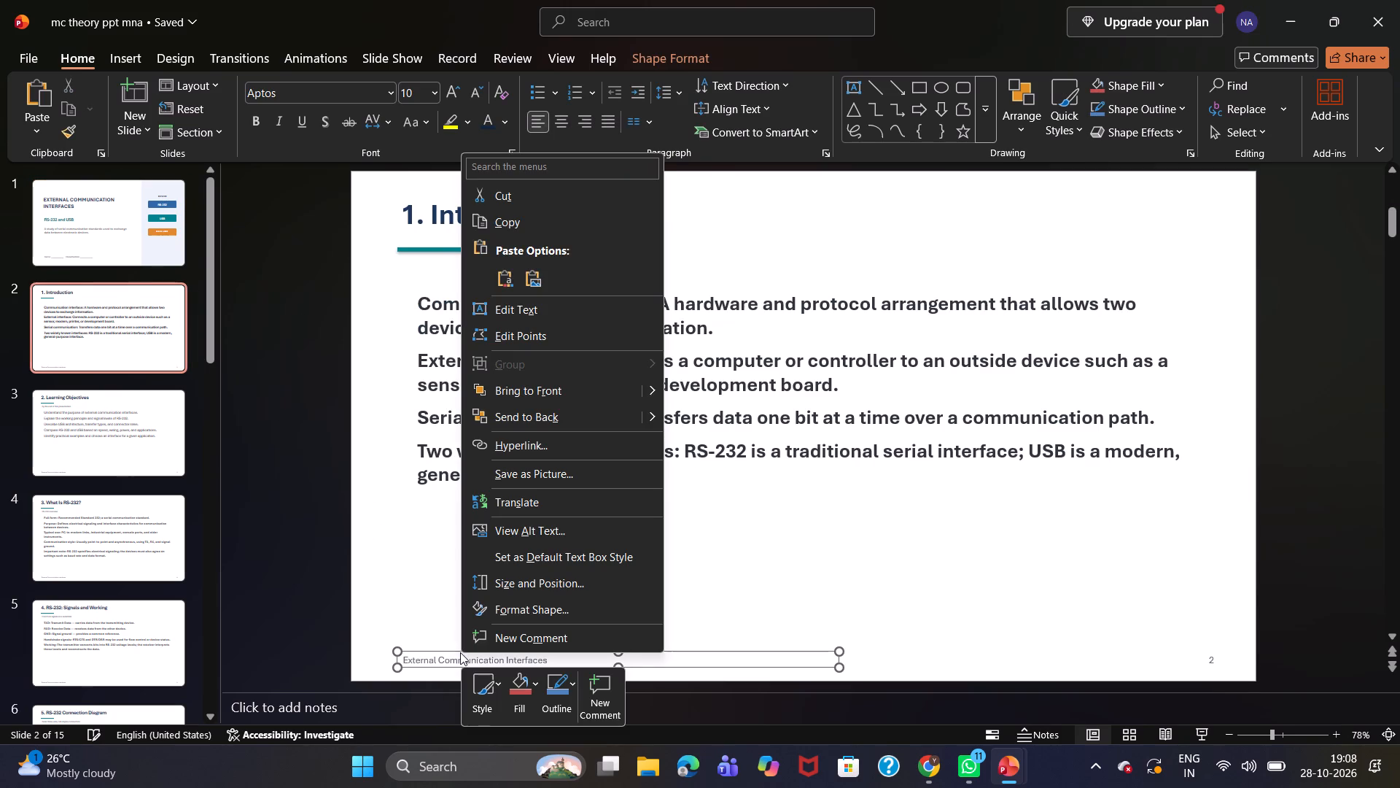
click(526, 194)
Cut the "By the end of this presentation" subtitle and the "External Communication Interfaces" footer from slide 3, Learning Objectives.
key(Down)
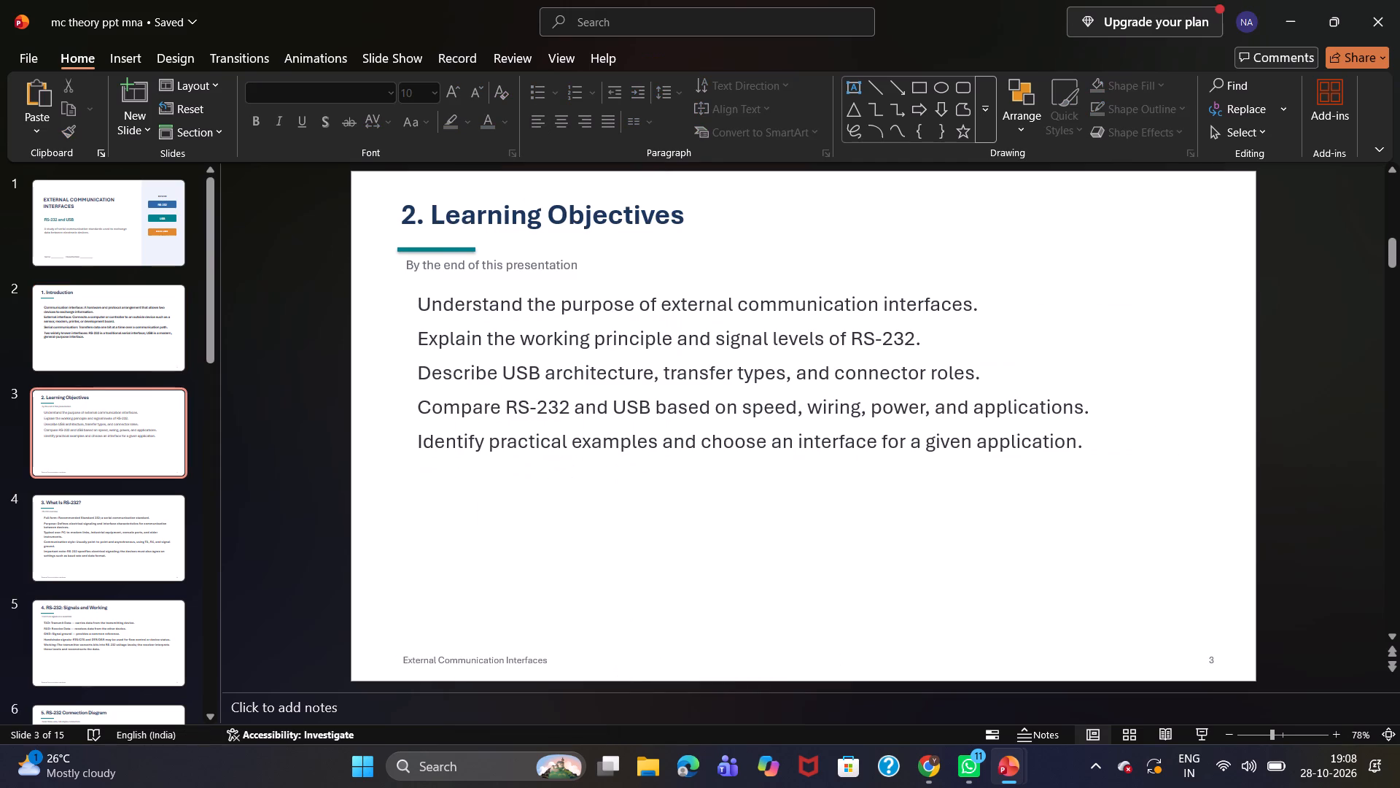
click(551, 264)
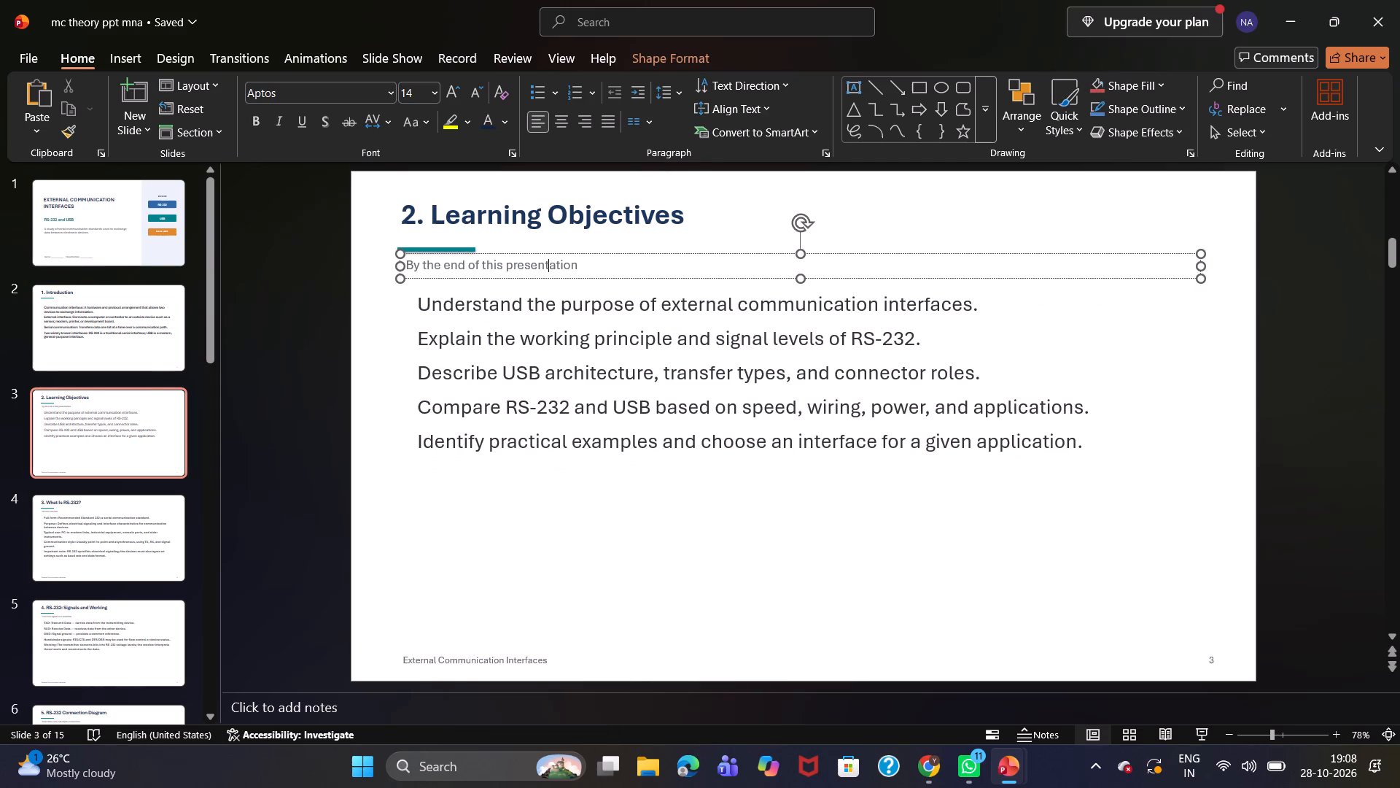
right_click(547, 251)
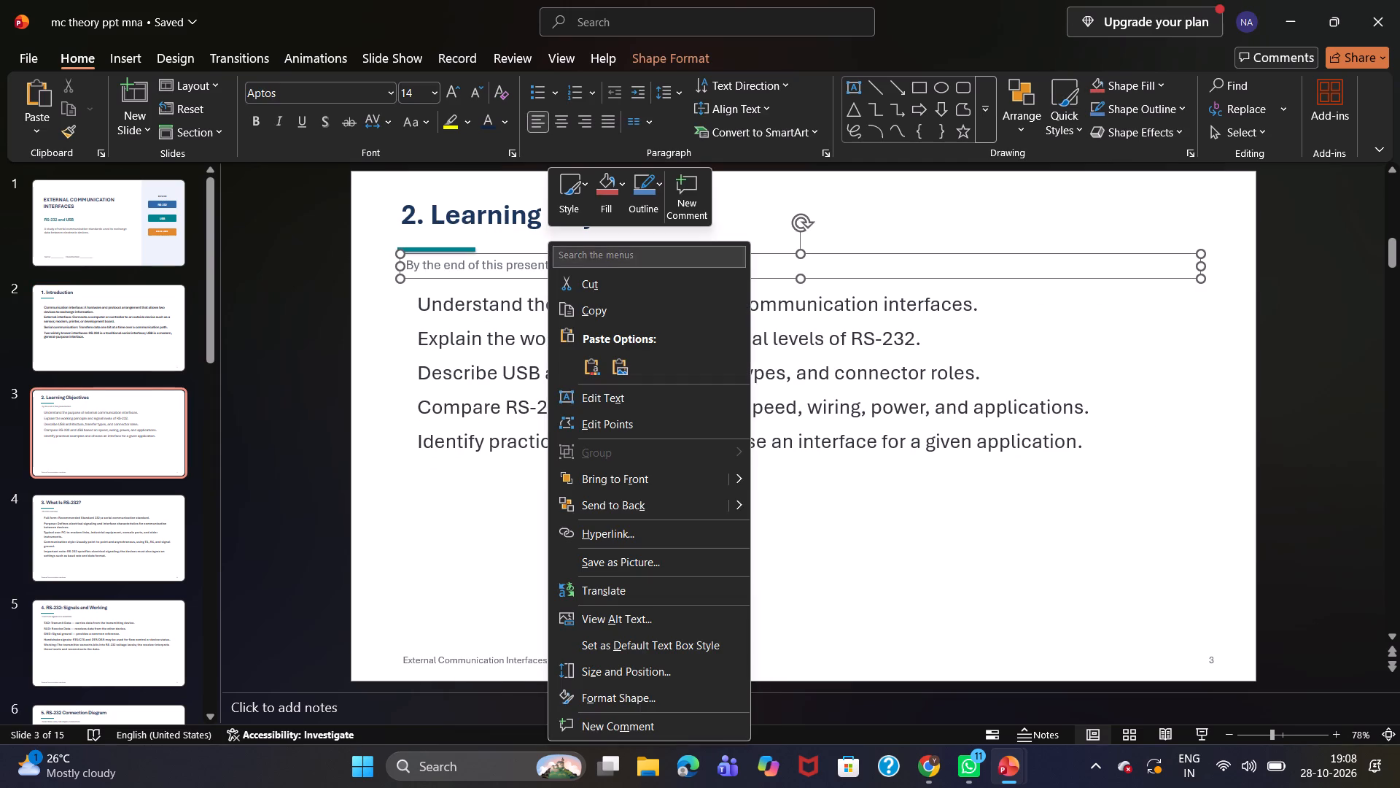
click(572, 276)
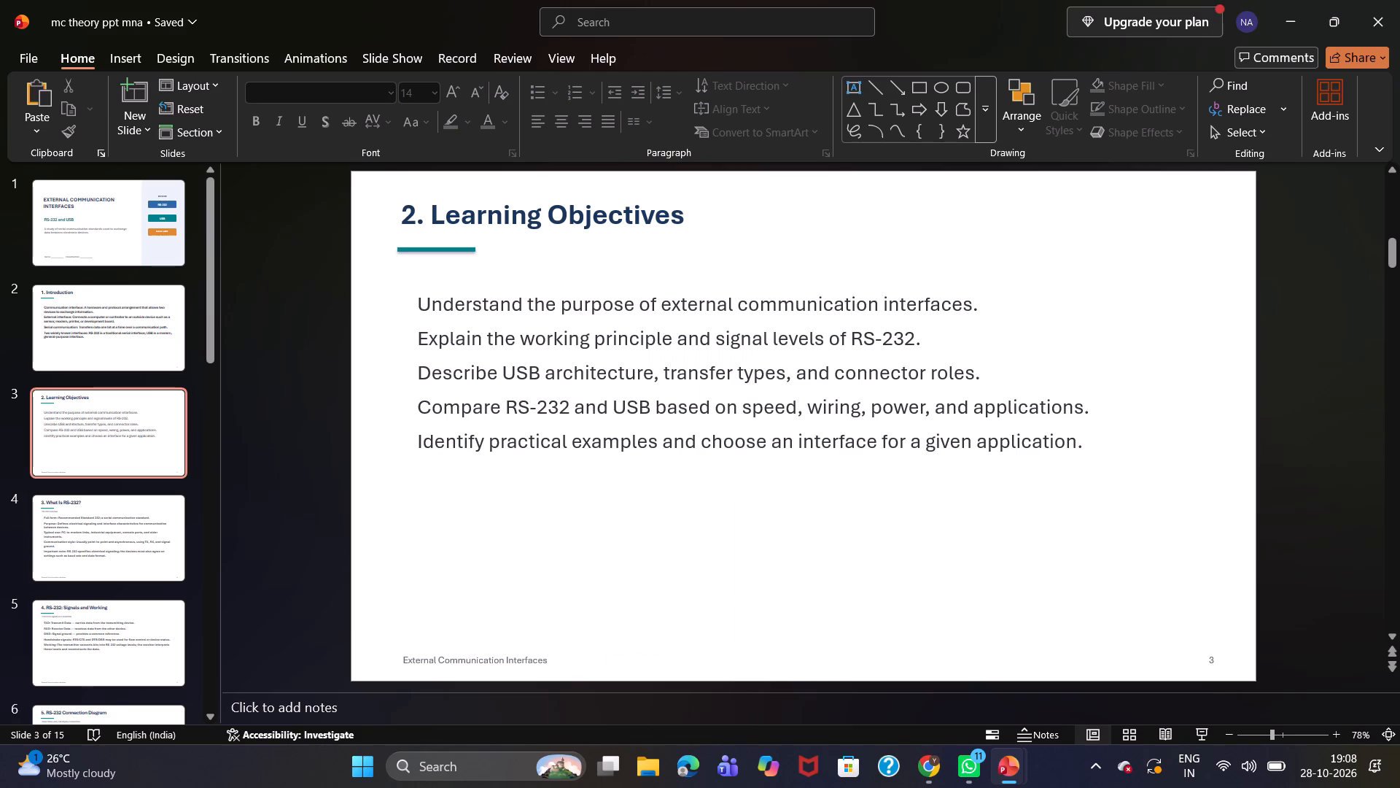
click(472, 656)
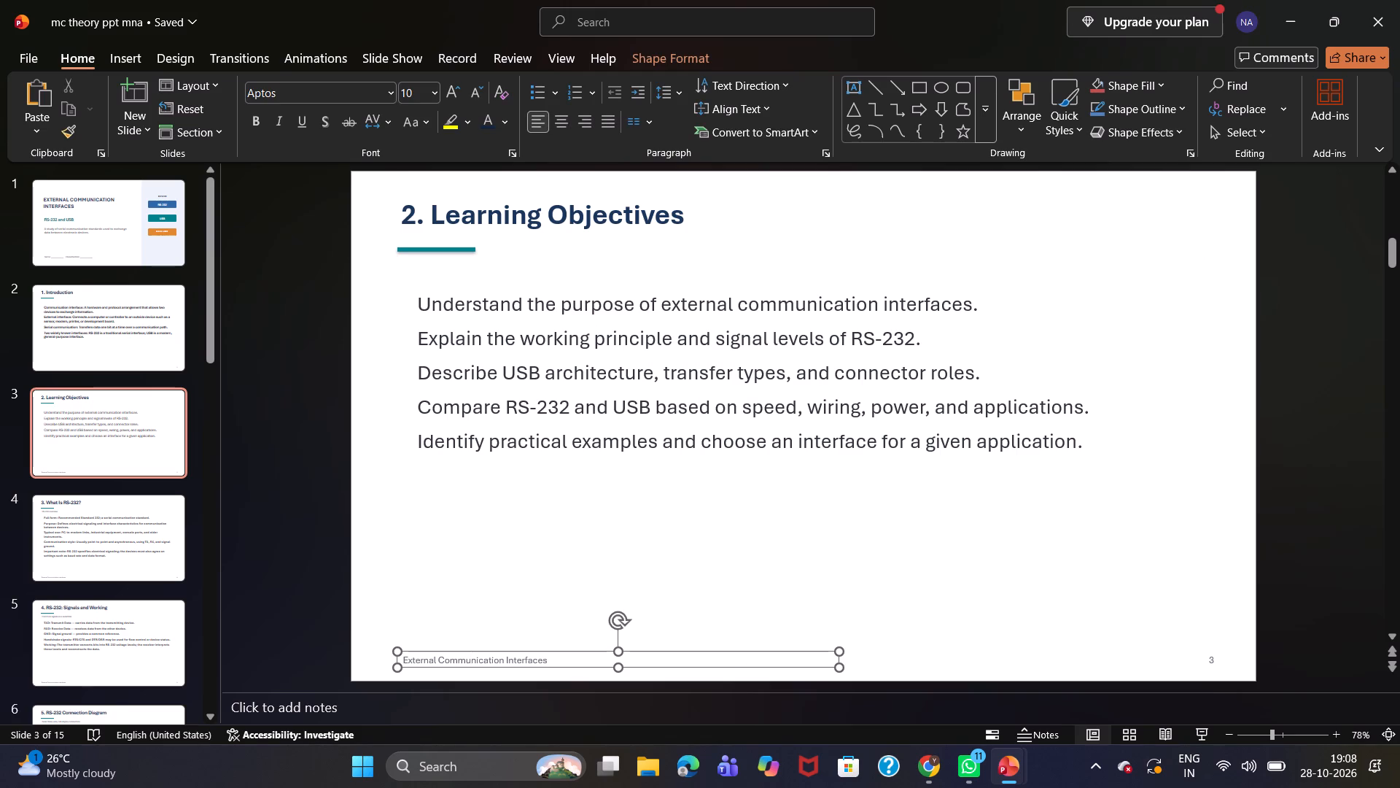
right_click(483, 654)
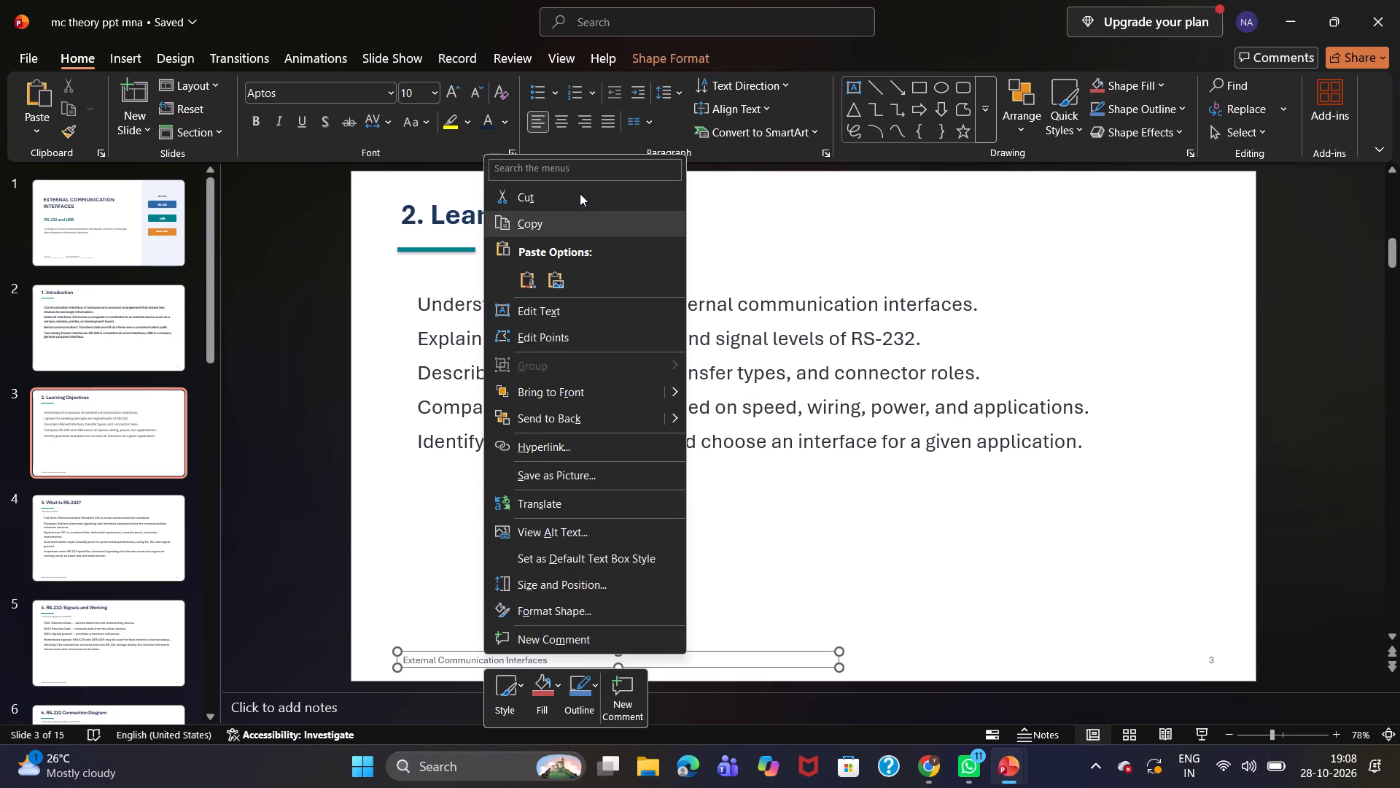
click(575, 198)
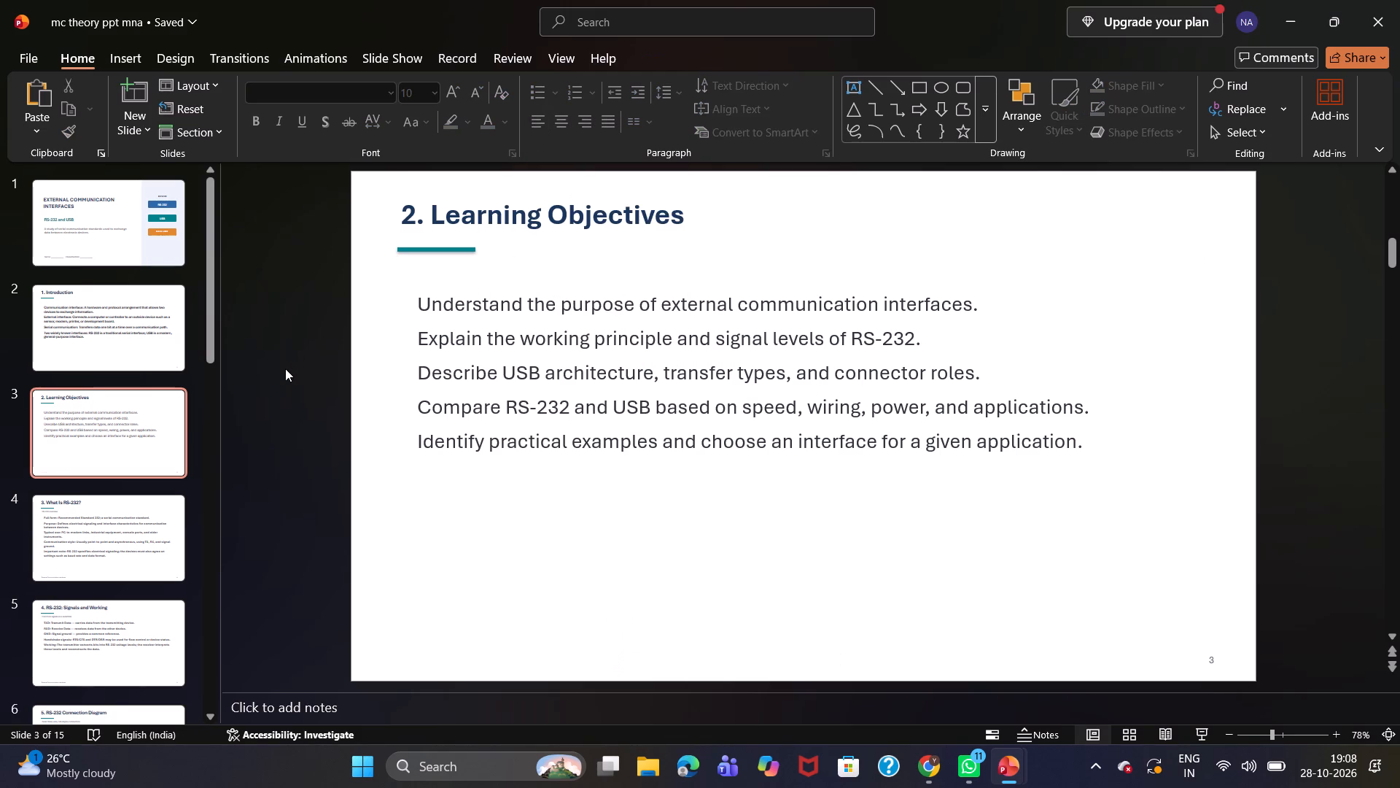
Cut the "RS-232 overview" subtitle and the "External Communication Interfaces" footer from slide 4, What Is RS-232?
key(Down)
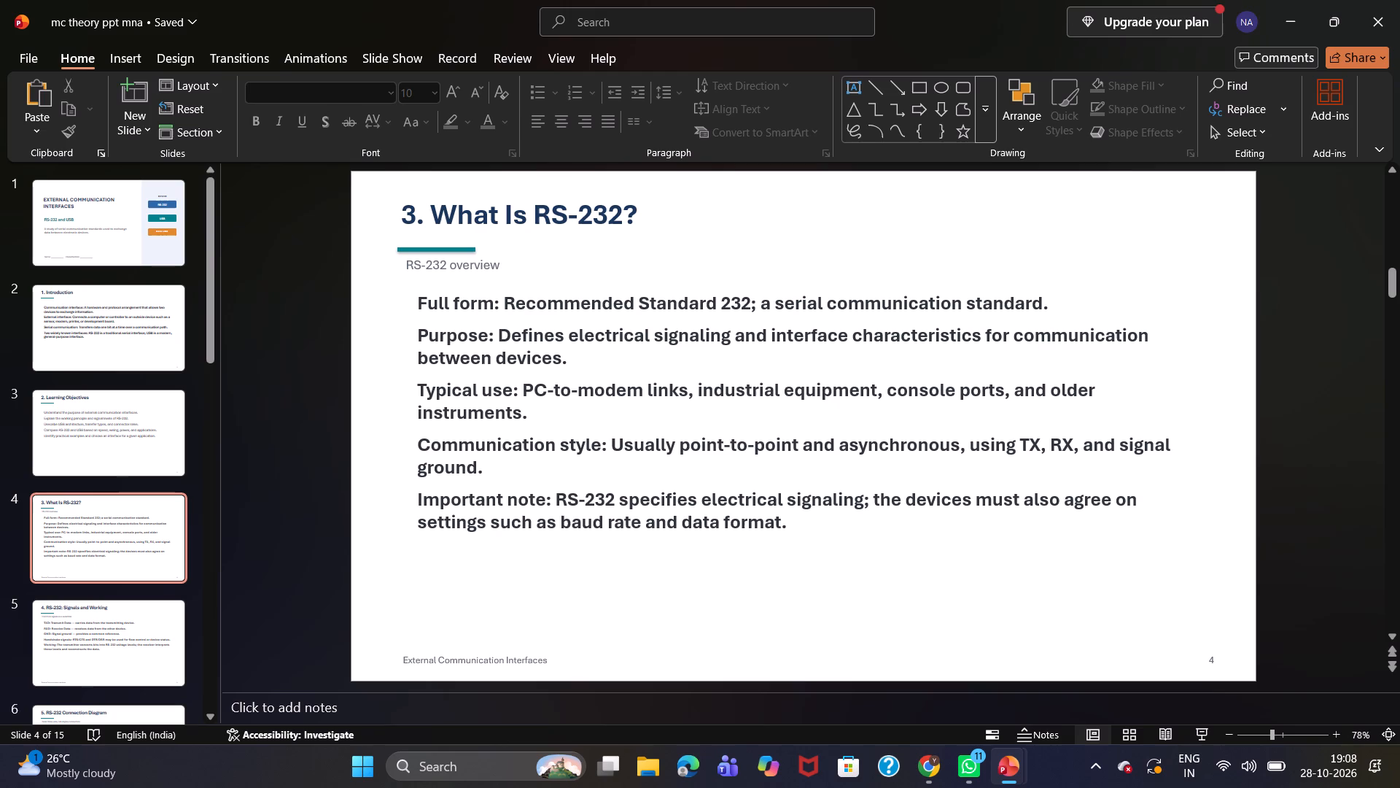
click(470, 262)
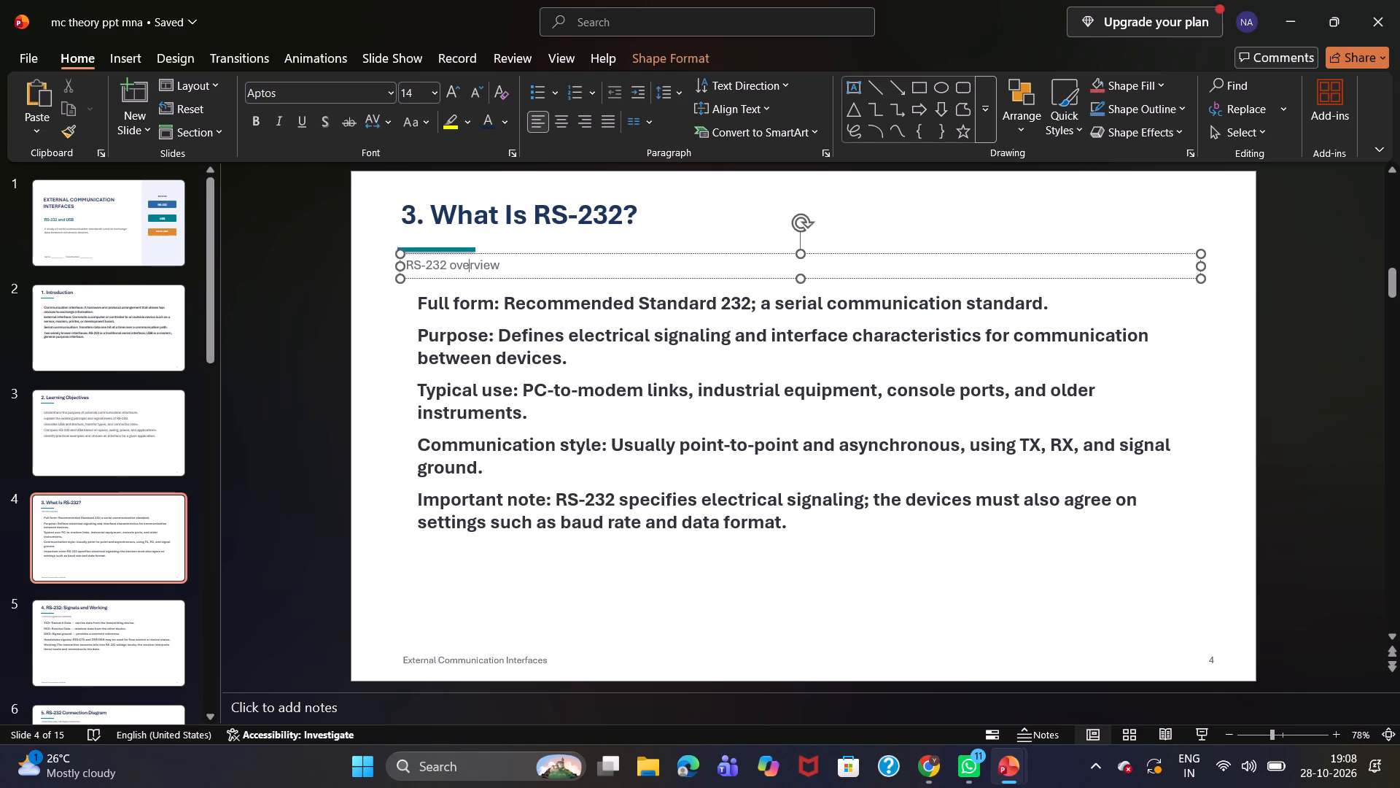
right_click(511, 251)
click(542, 277)
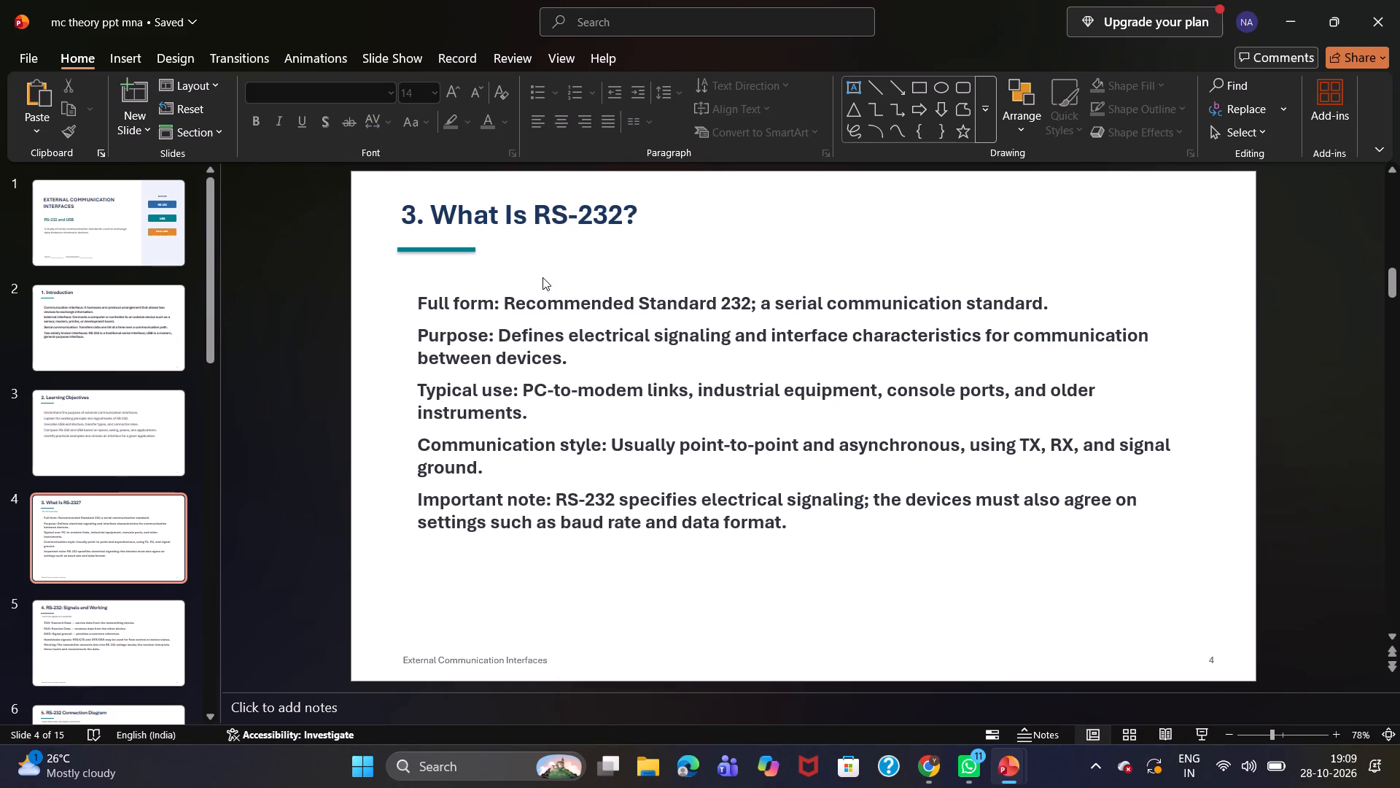
click(461, 658)
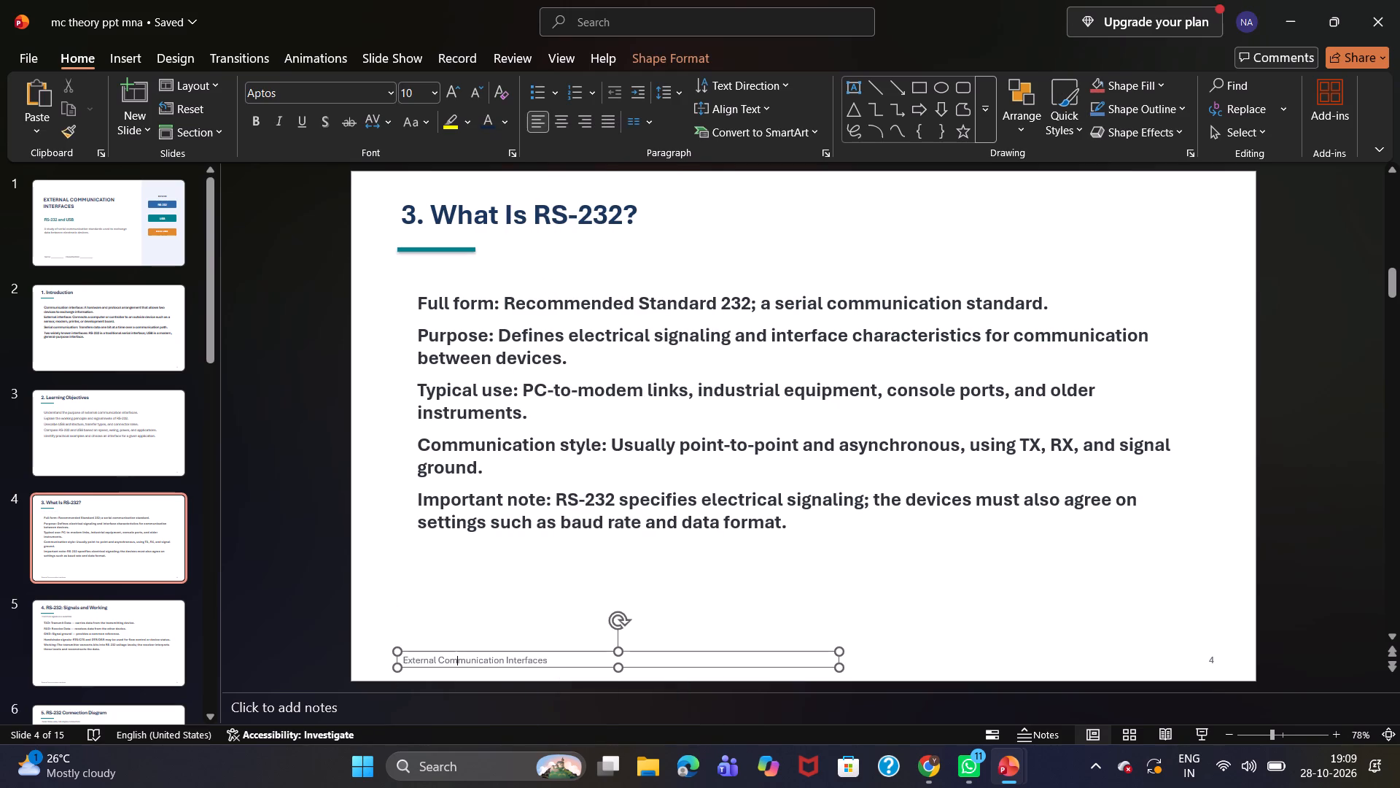
right_click(473, 652)
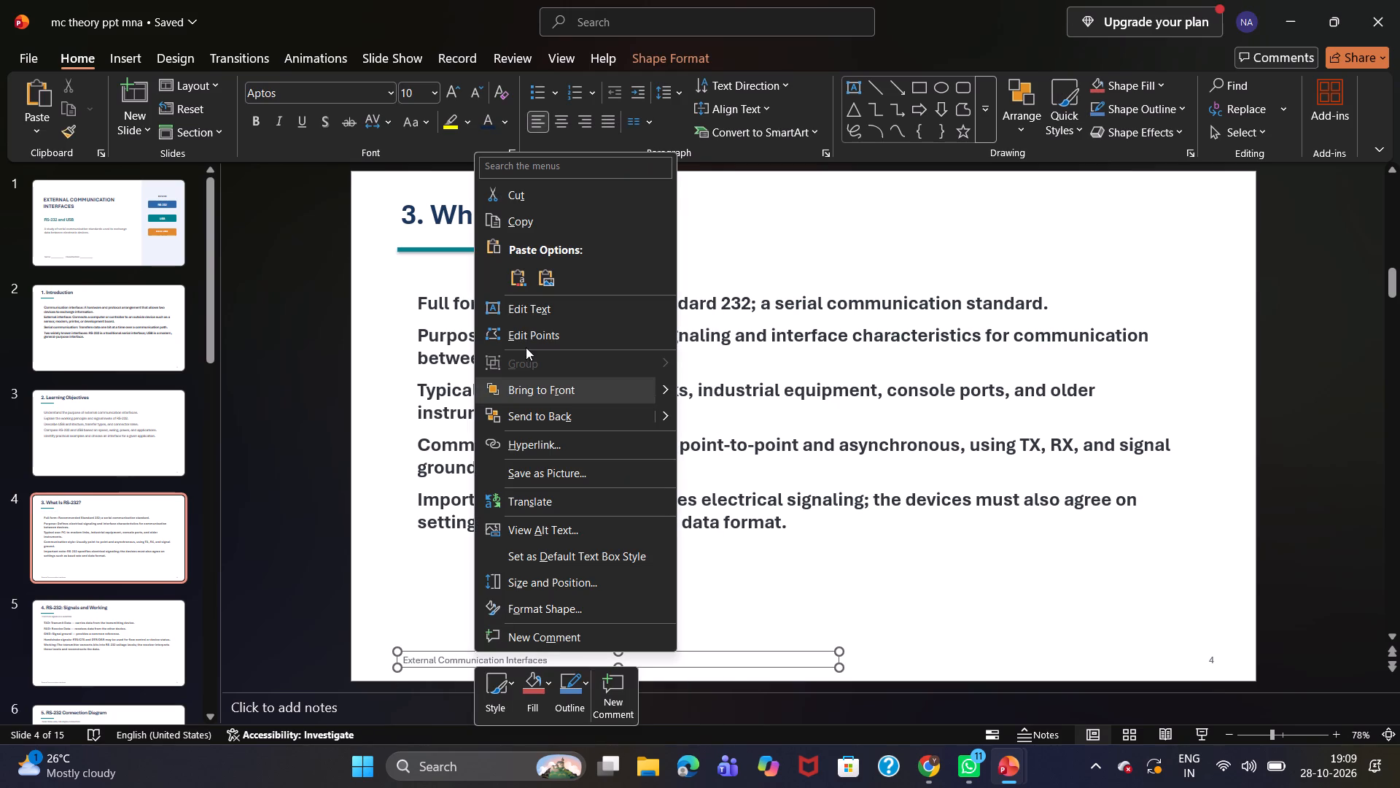
click(543, 193)
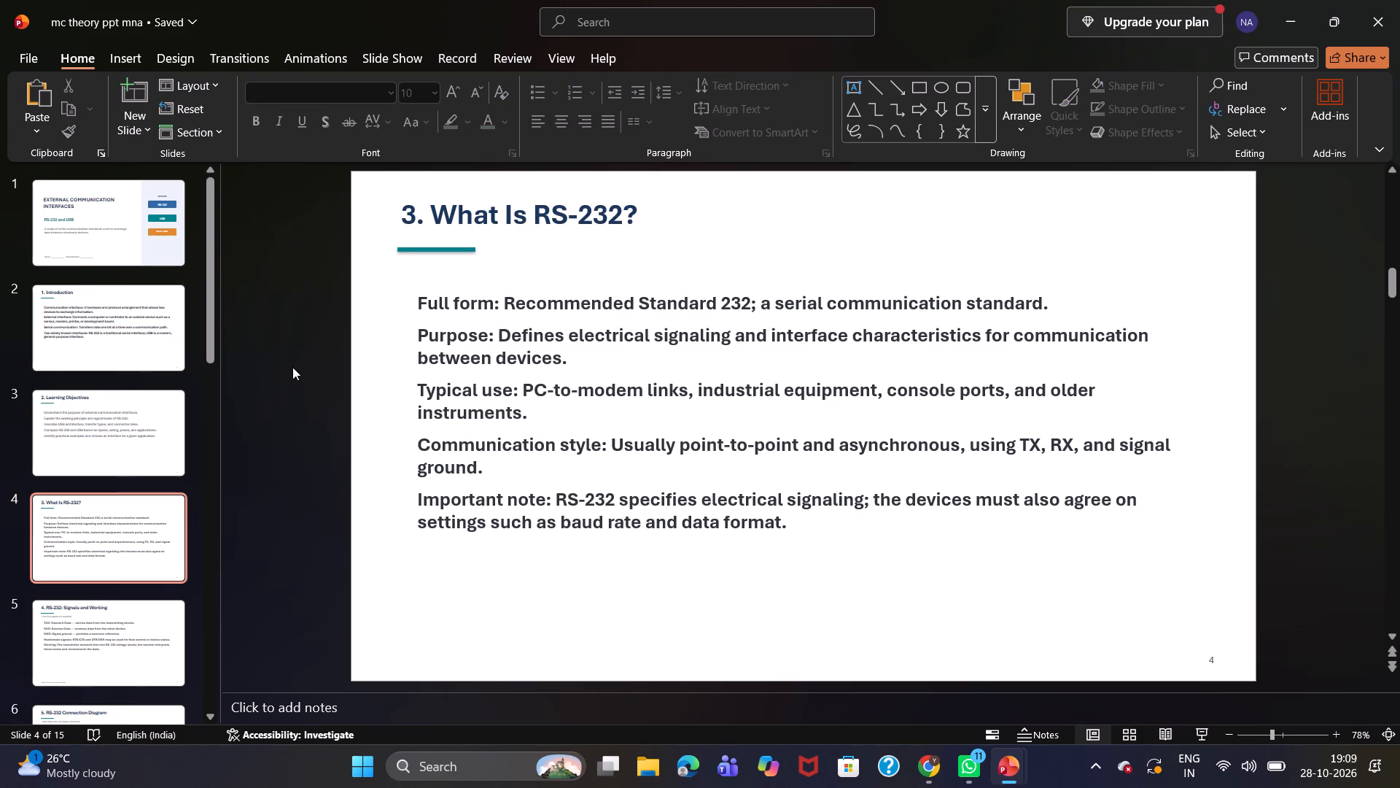
Cut the "Common signals in a serial link" subtitle and the "External Communication Interfaces" footer from slide 5, RS-232: Signals and Working.
key(Down)
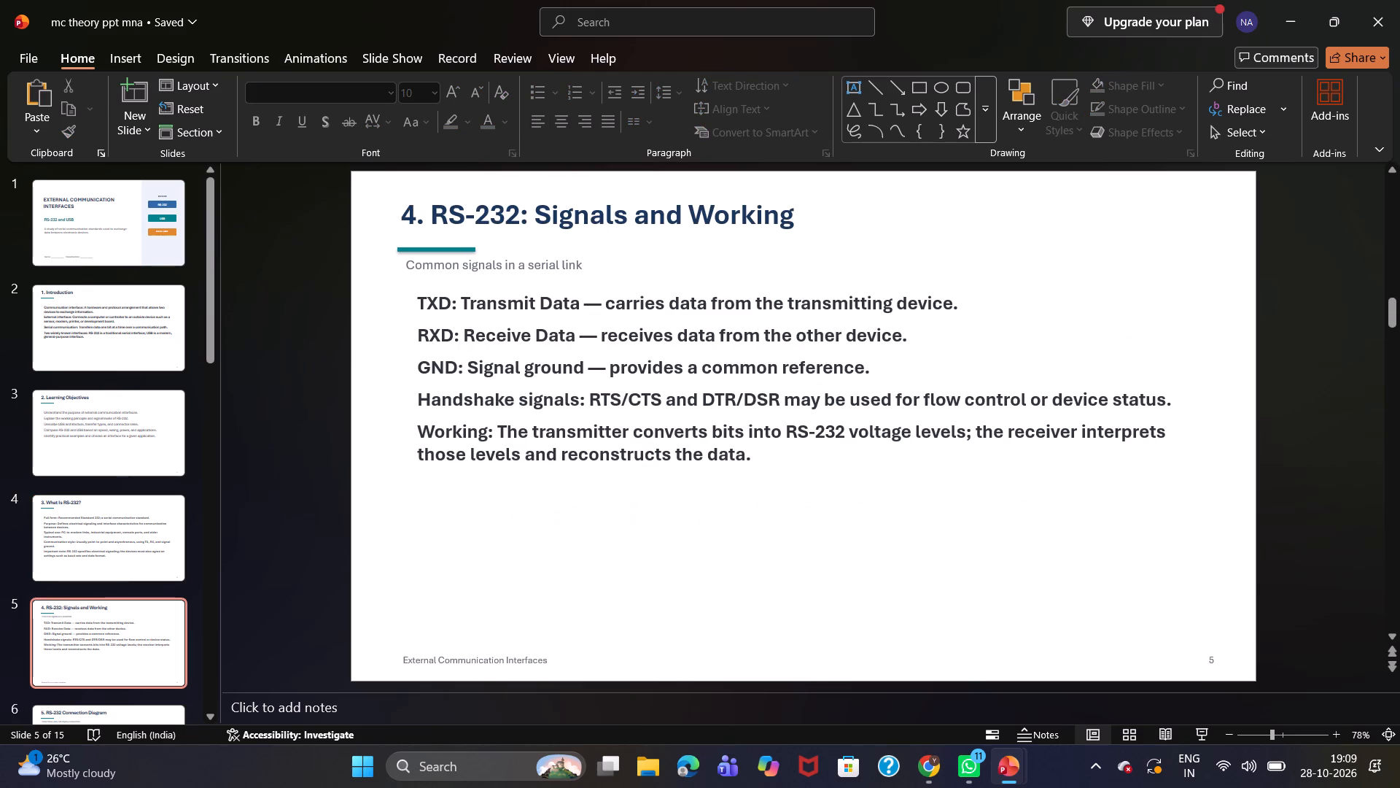
click(519, 266)
right_click(539, 250)
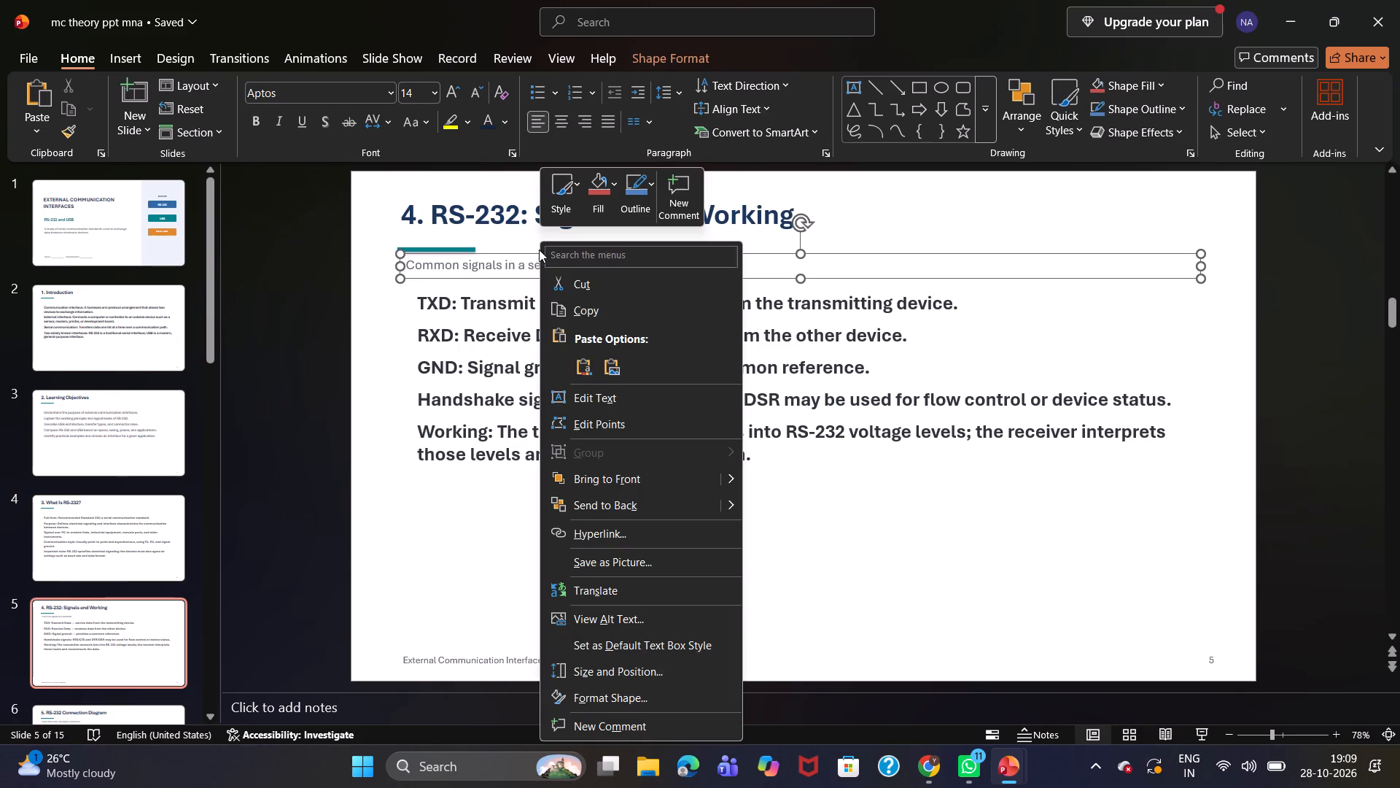
click(594, 271)
click(594, 279)
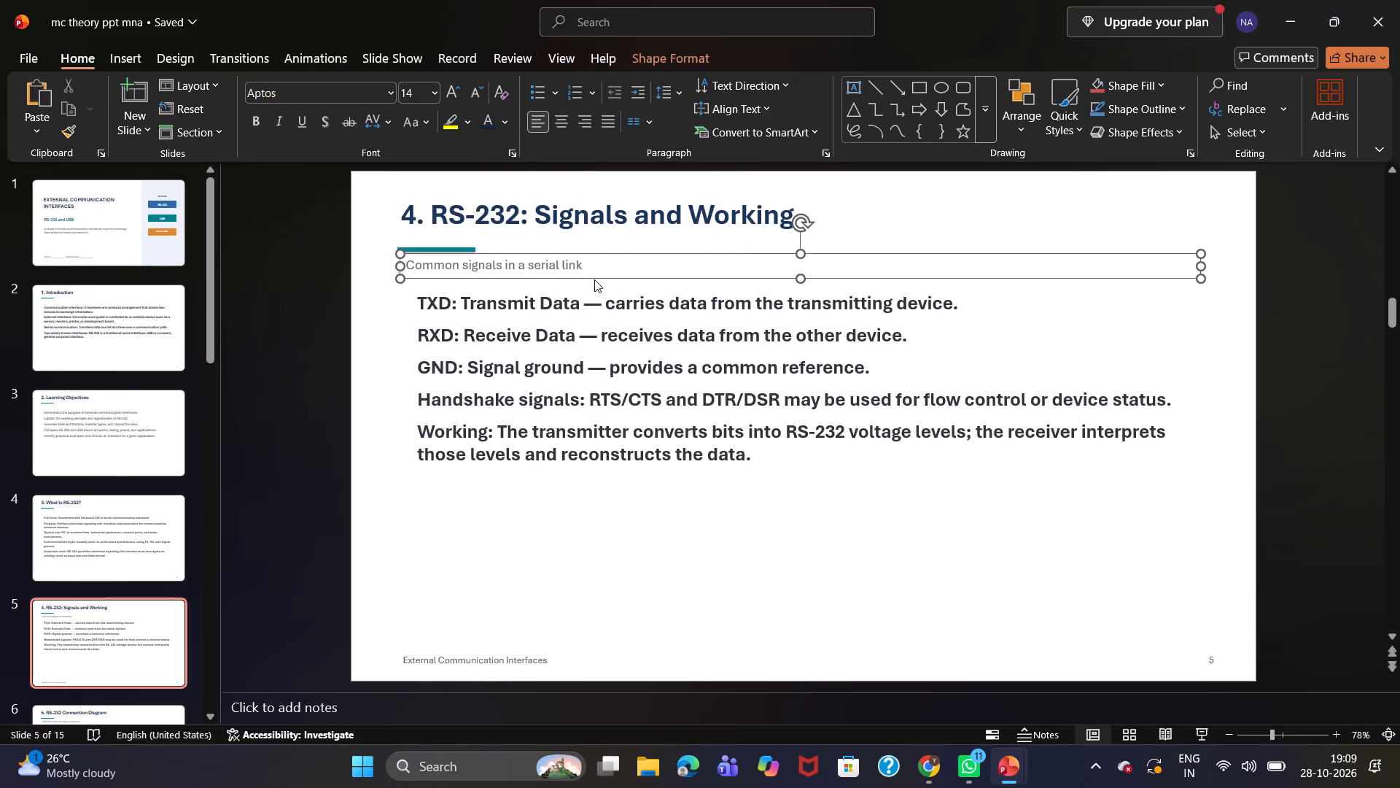
click(458, 660)
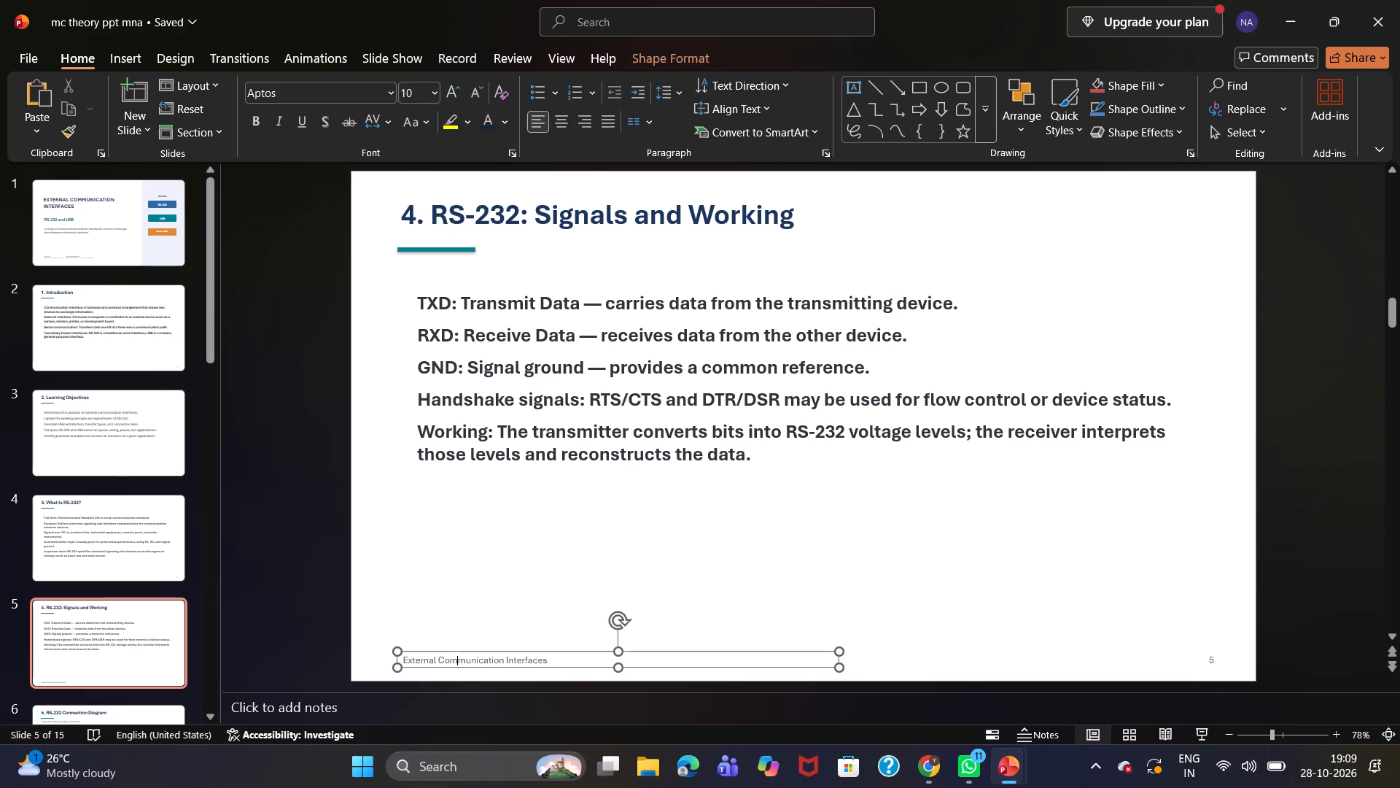
right_click(468, 653)
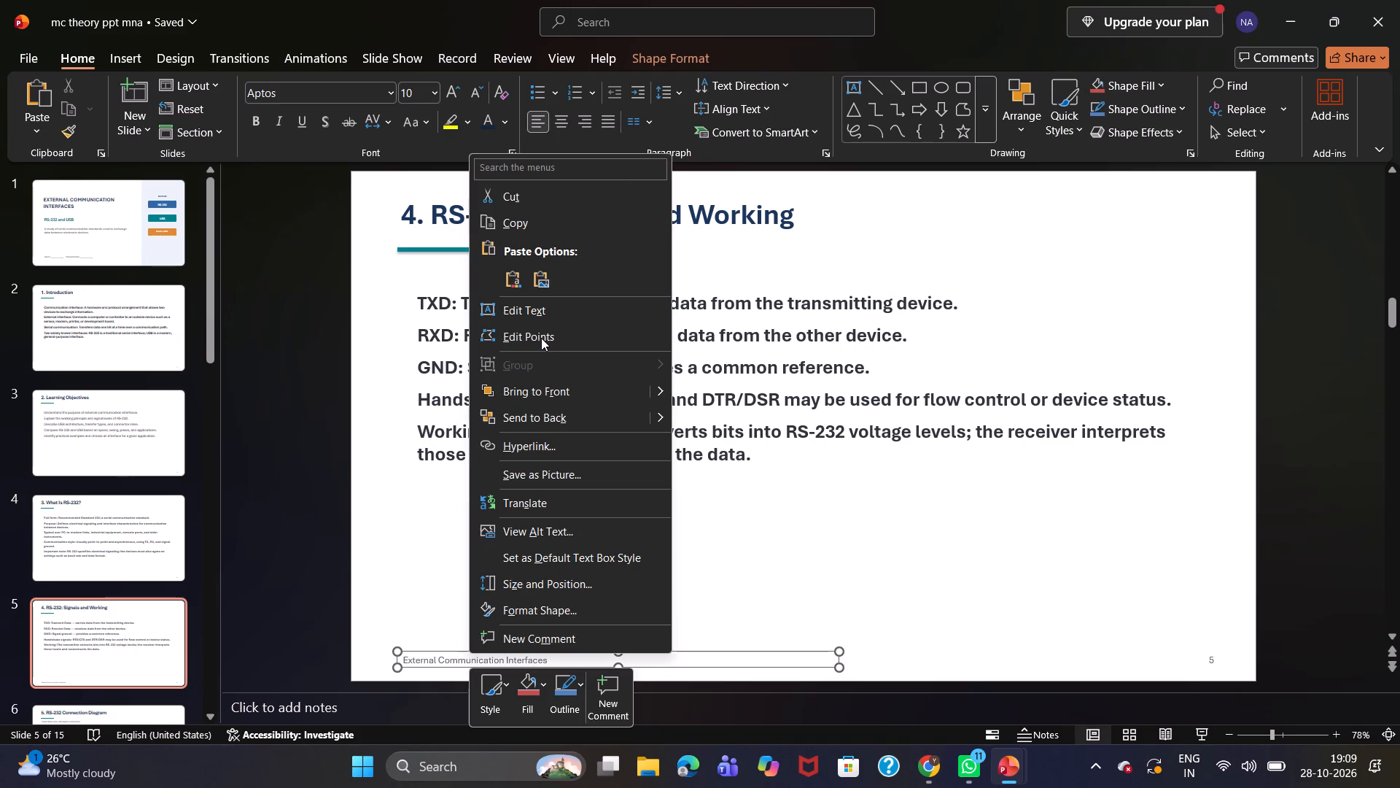
click(545, 202)
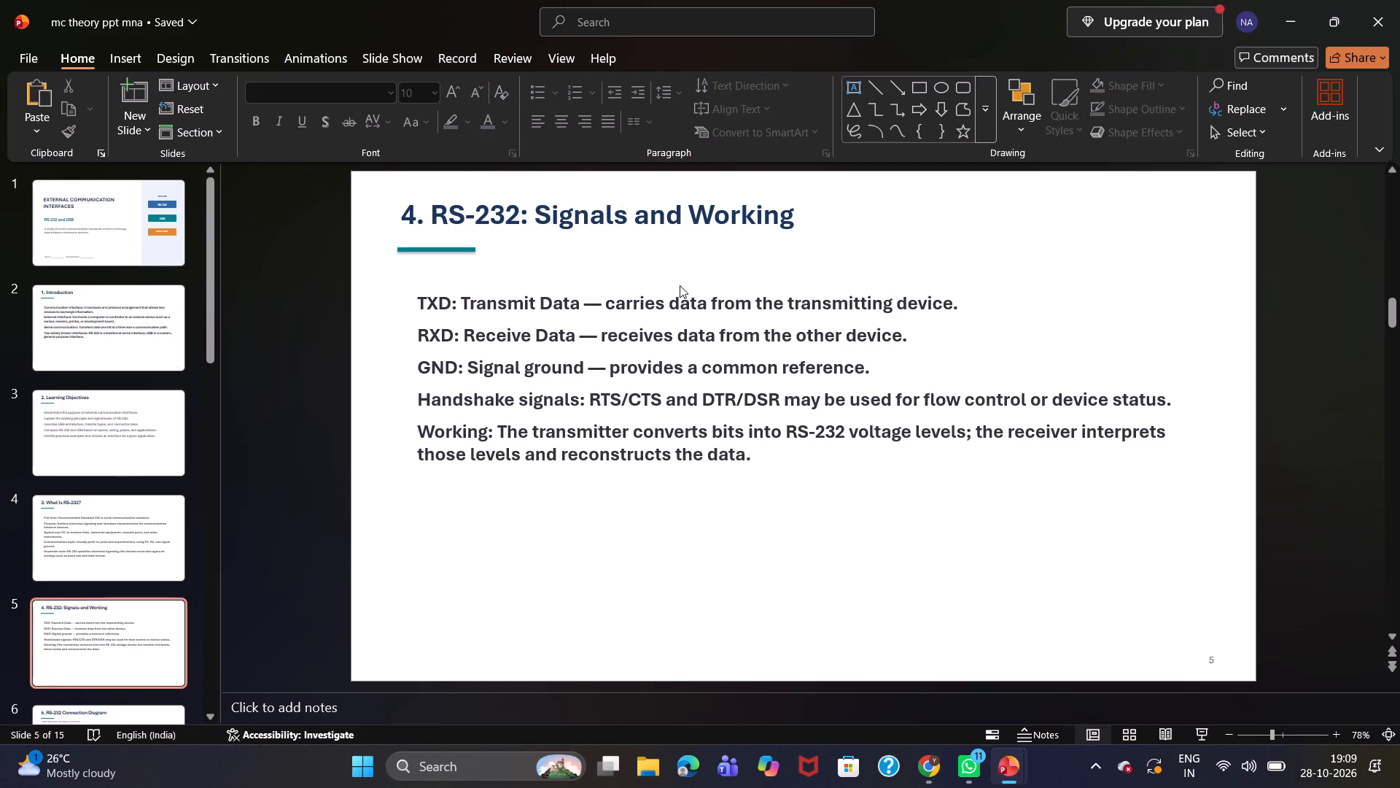
Cut only the "External Communication Interfaces" footer from slide 6, RS-232 Connection Diagram.
key(Down)
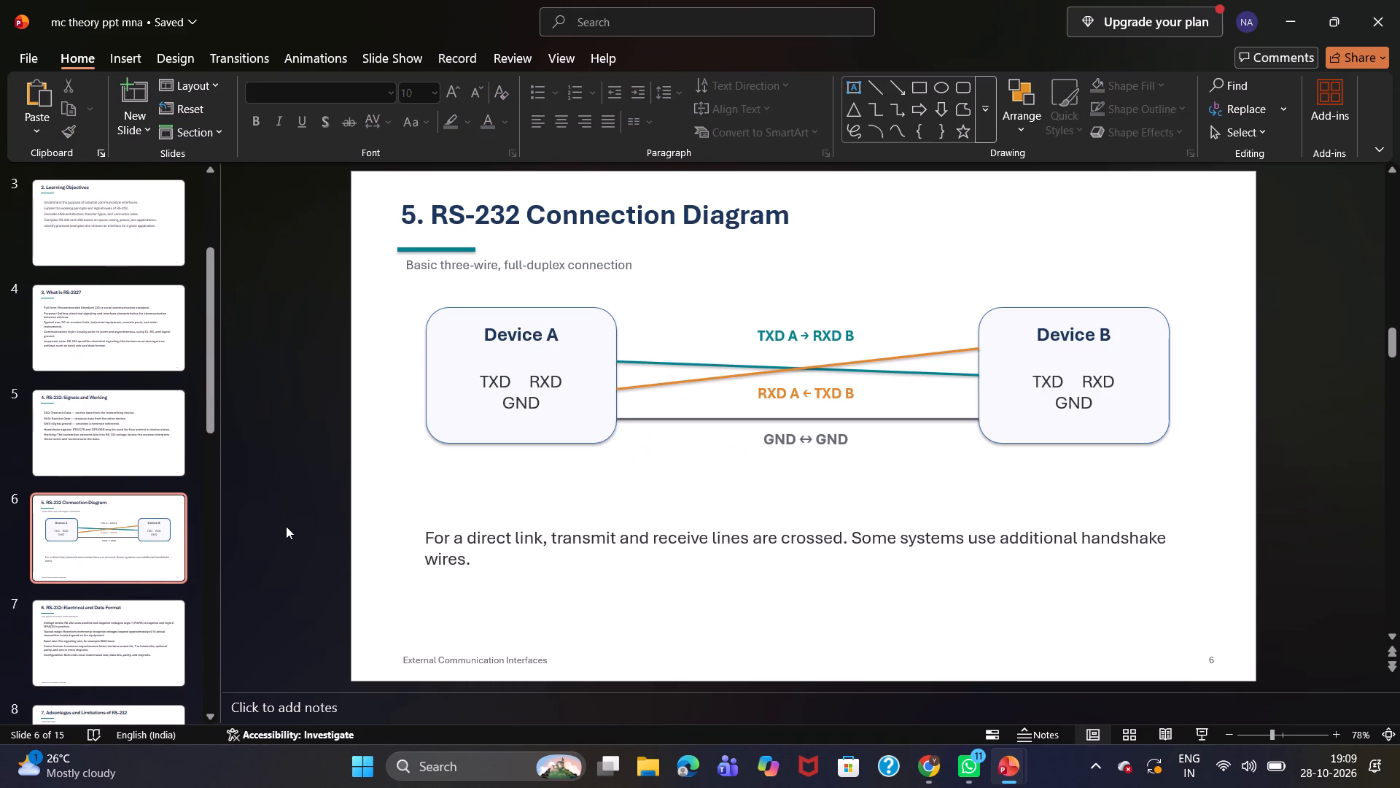
click(578, 267)
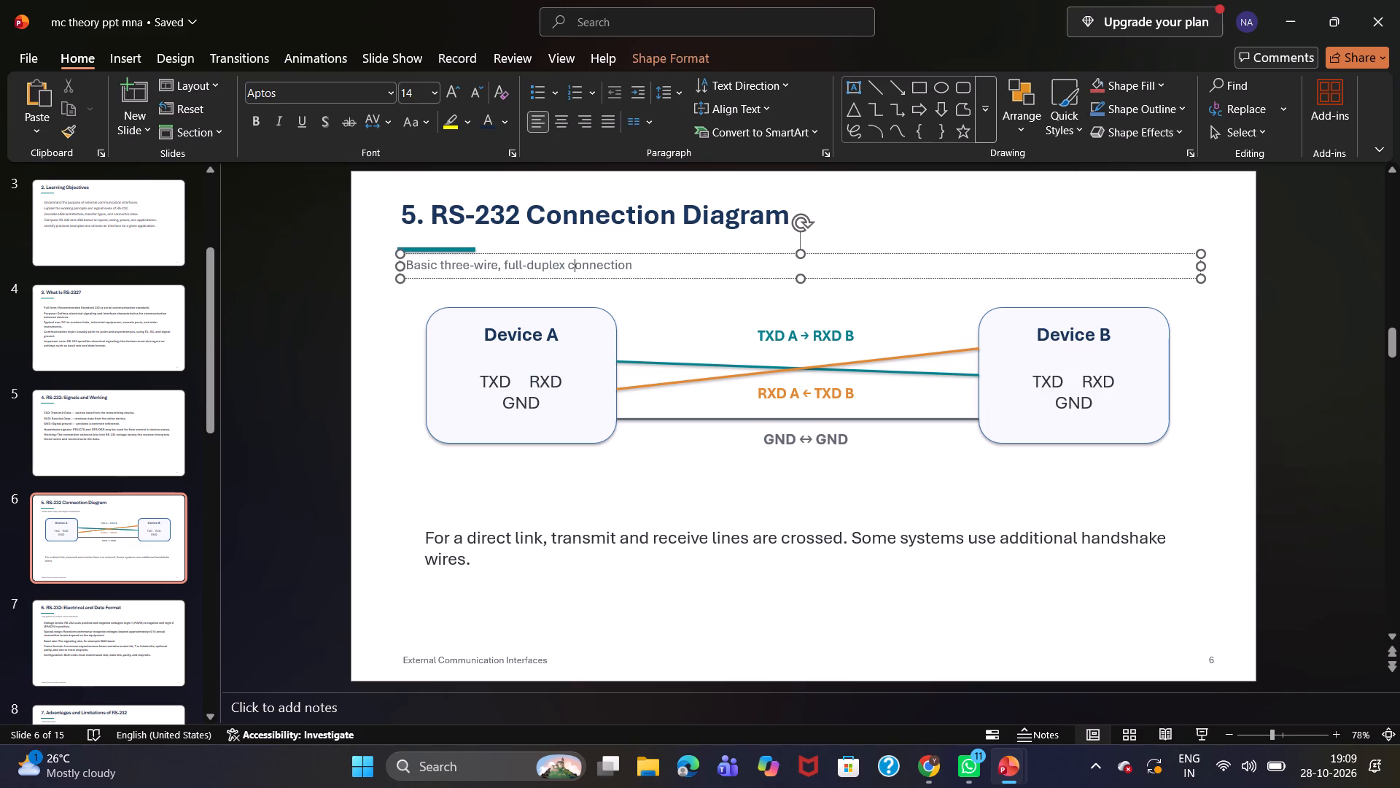
click(303, 457)
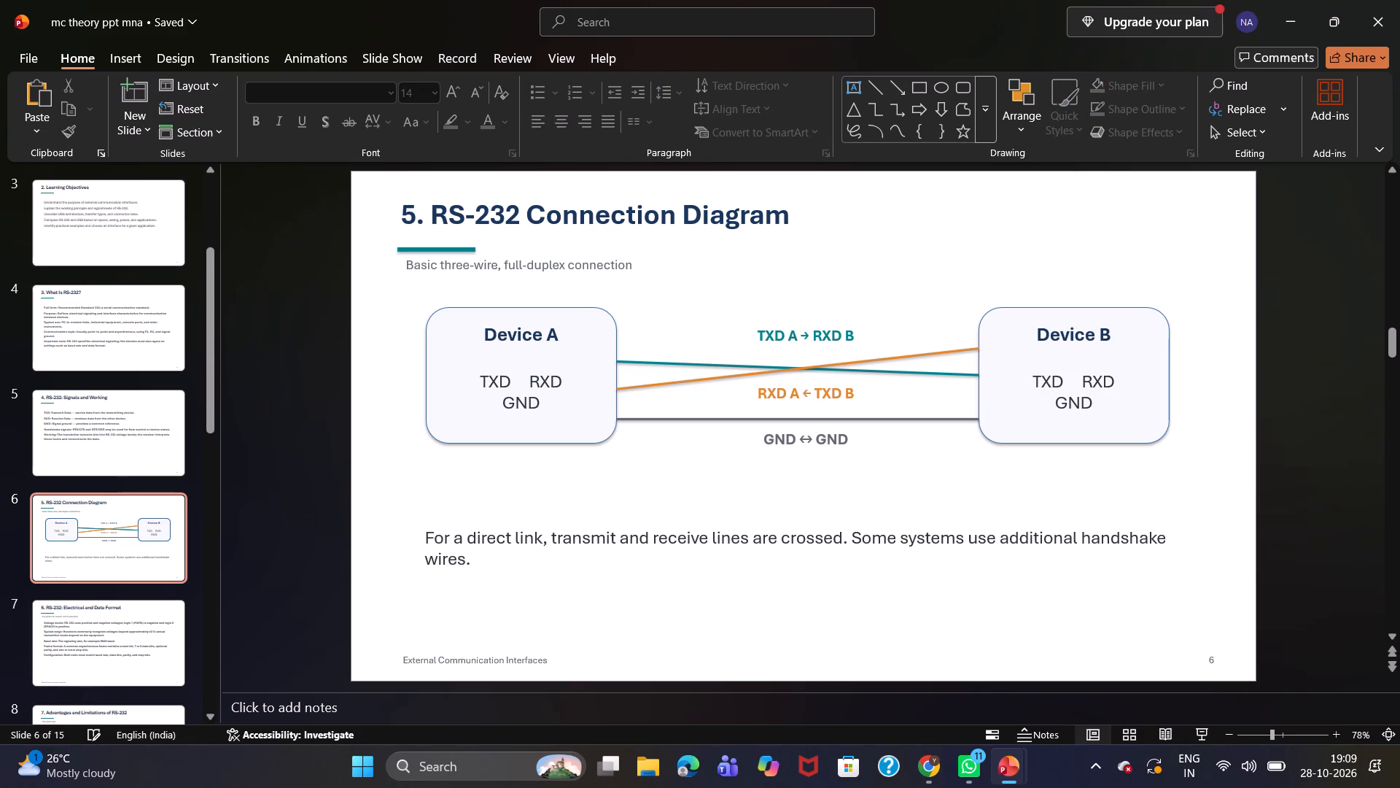
click(440, 654)
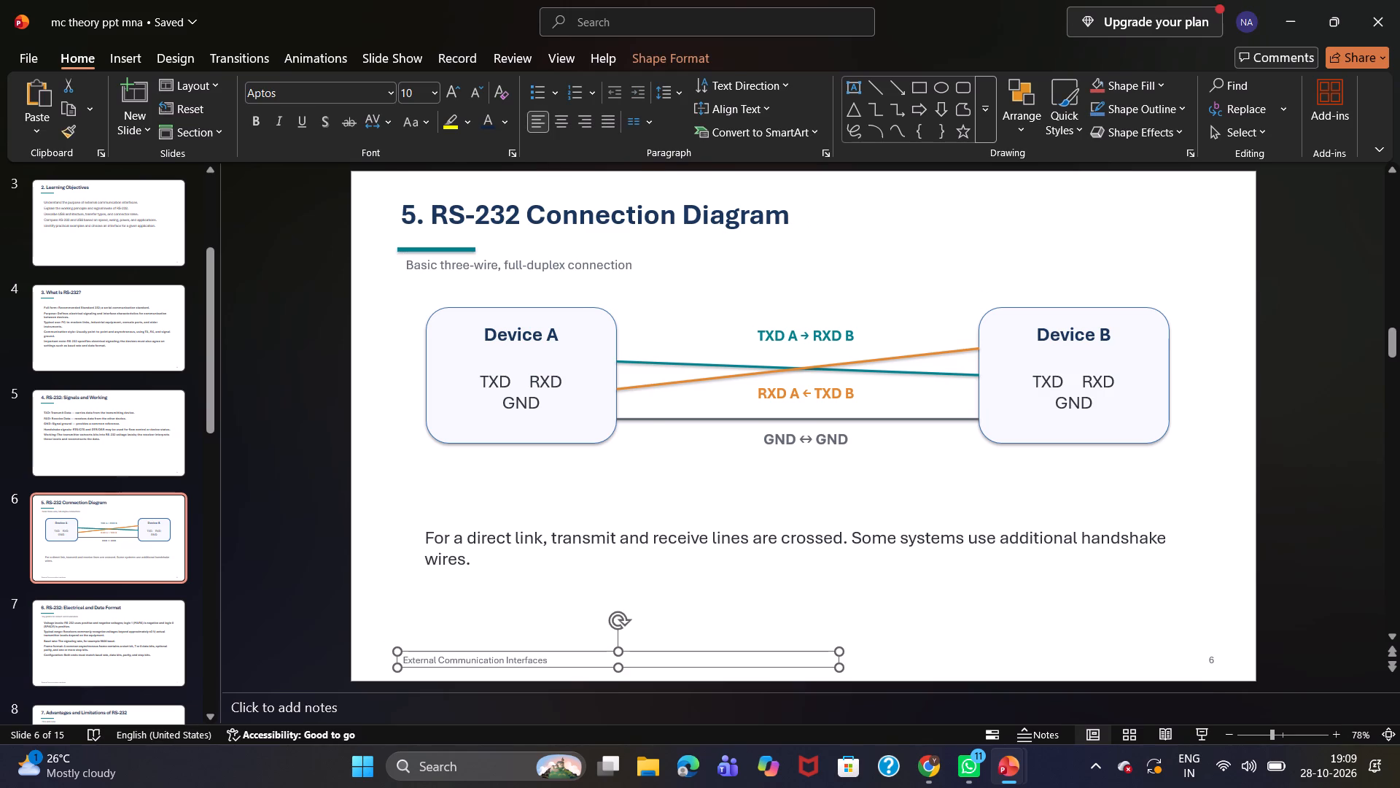
right_click(453, 649)
click(529, 198)
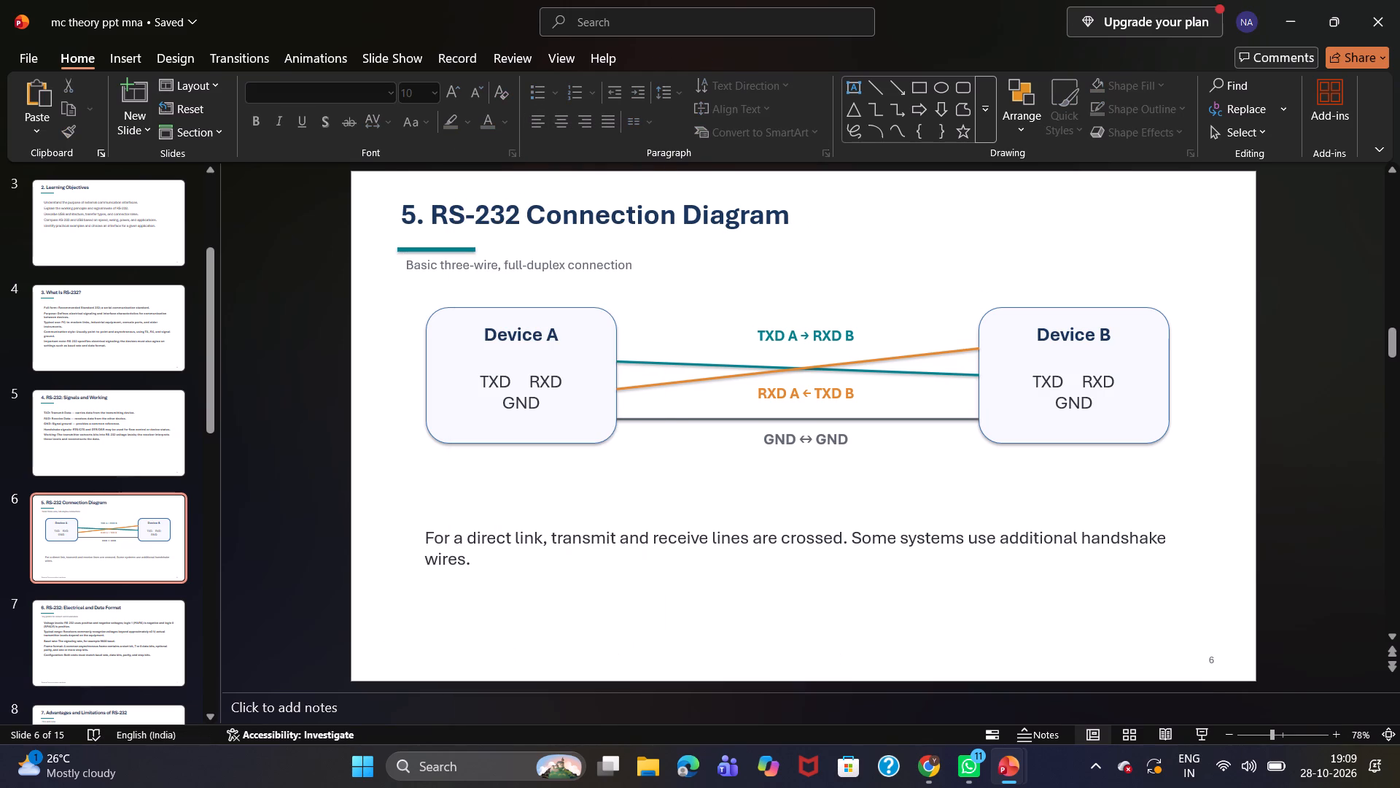
Cut only the "External Communication Interfaces" footer from slide 7, RS-232: Electrical and Data Format.
key(Down)
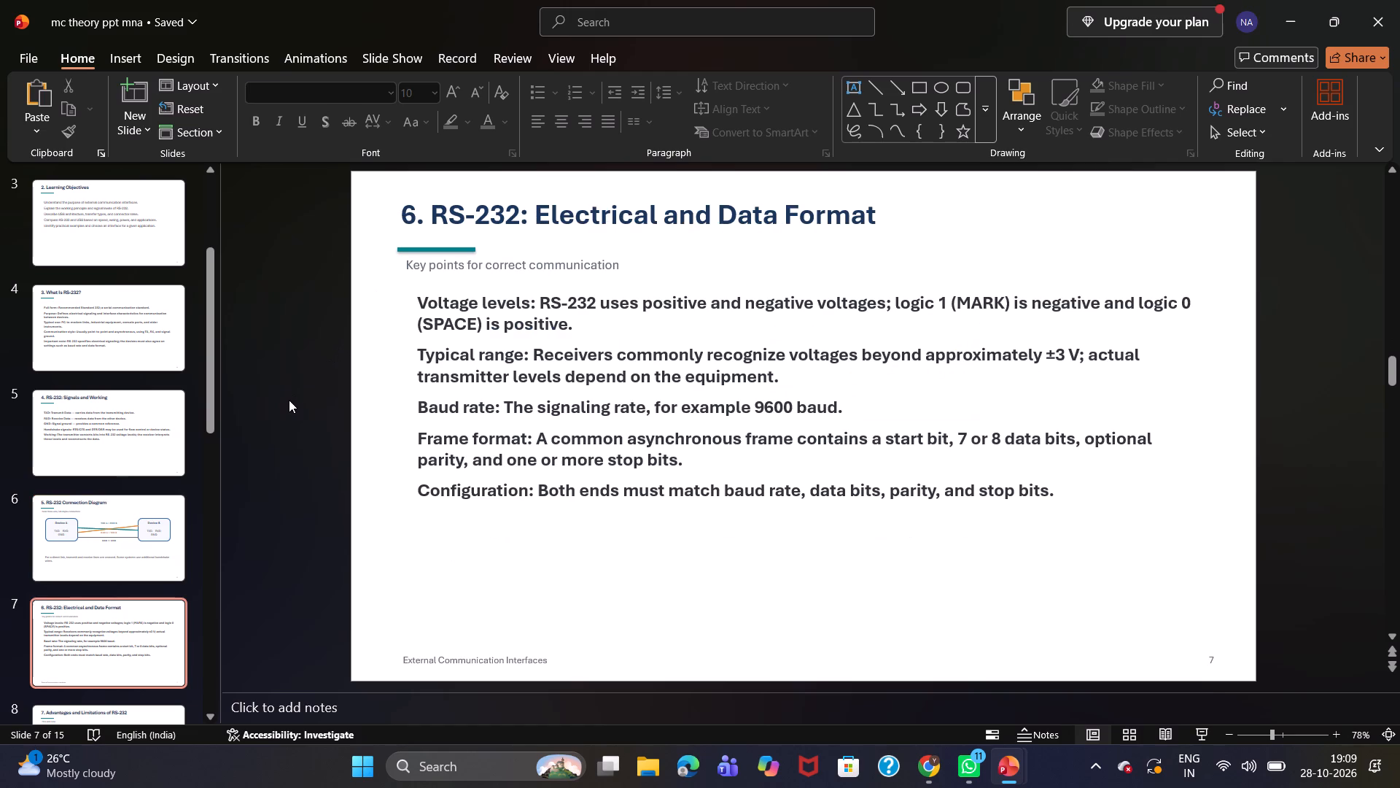
click(459, 655)
right_click(467, 652)
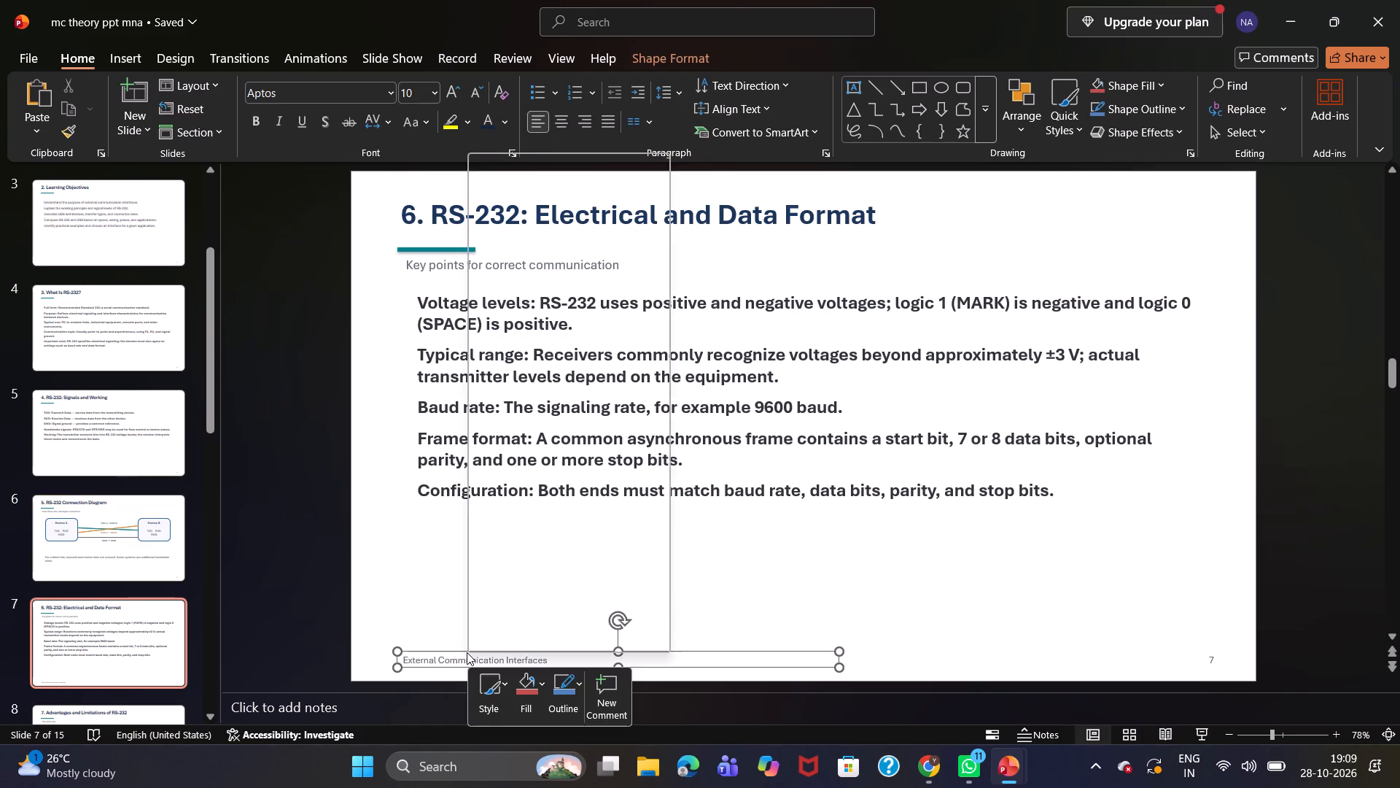
click(558, 188)
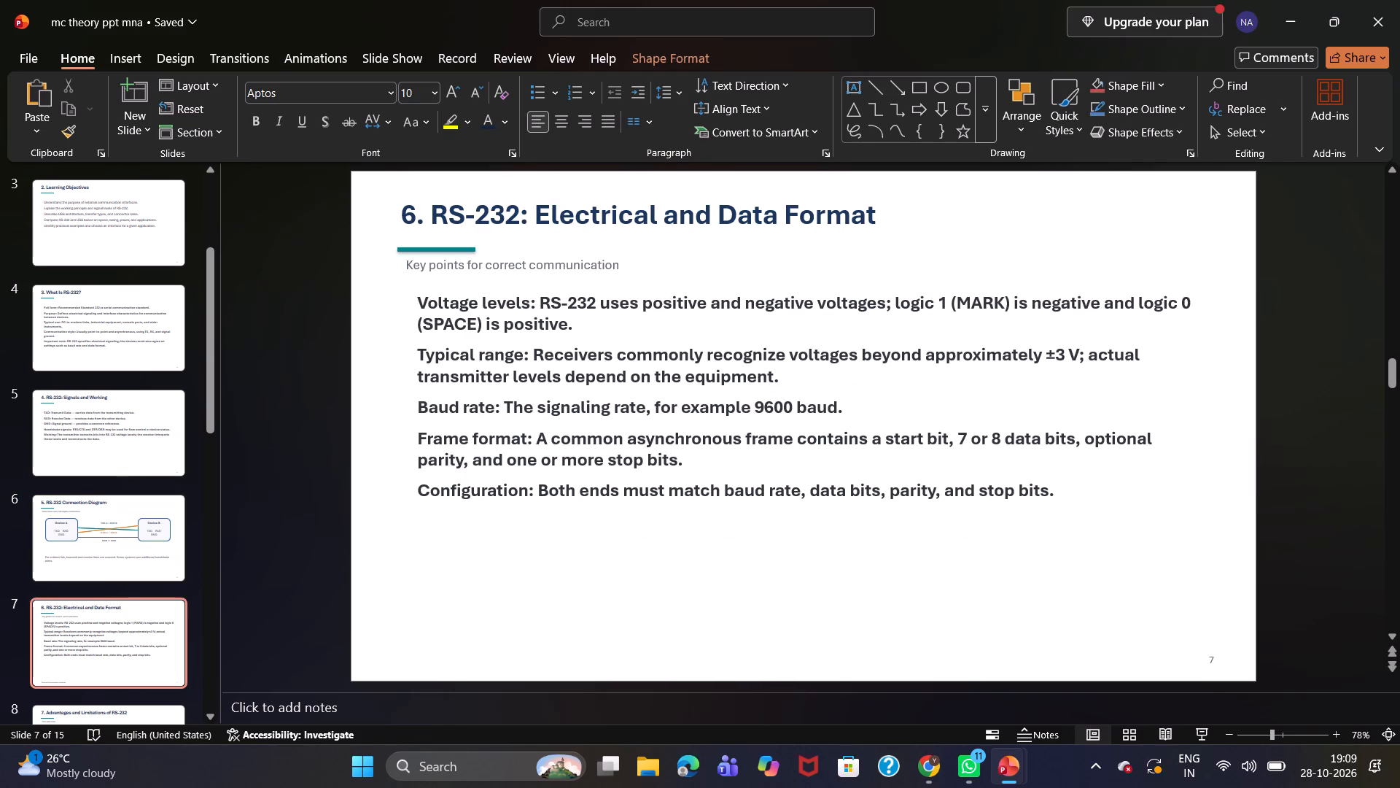
Cut the "External Communication Interfaces" footer and the "Pros and cons" subtitle from slide 8, Advantages and Limitations of RS-232.
key(Down)
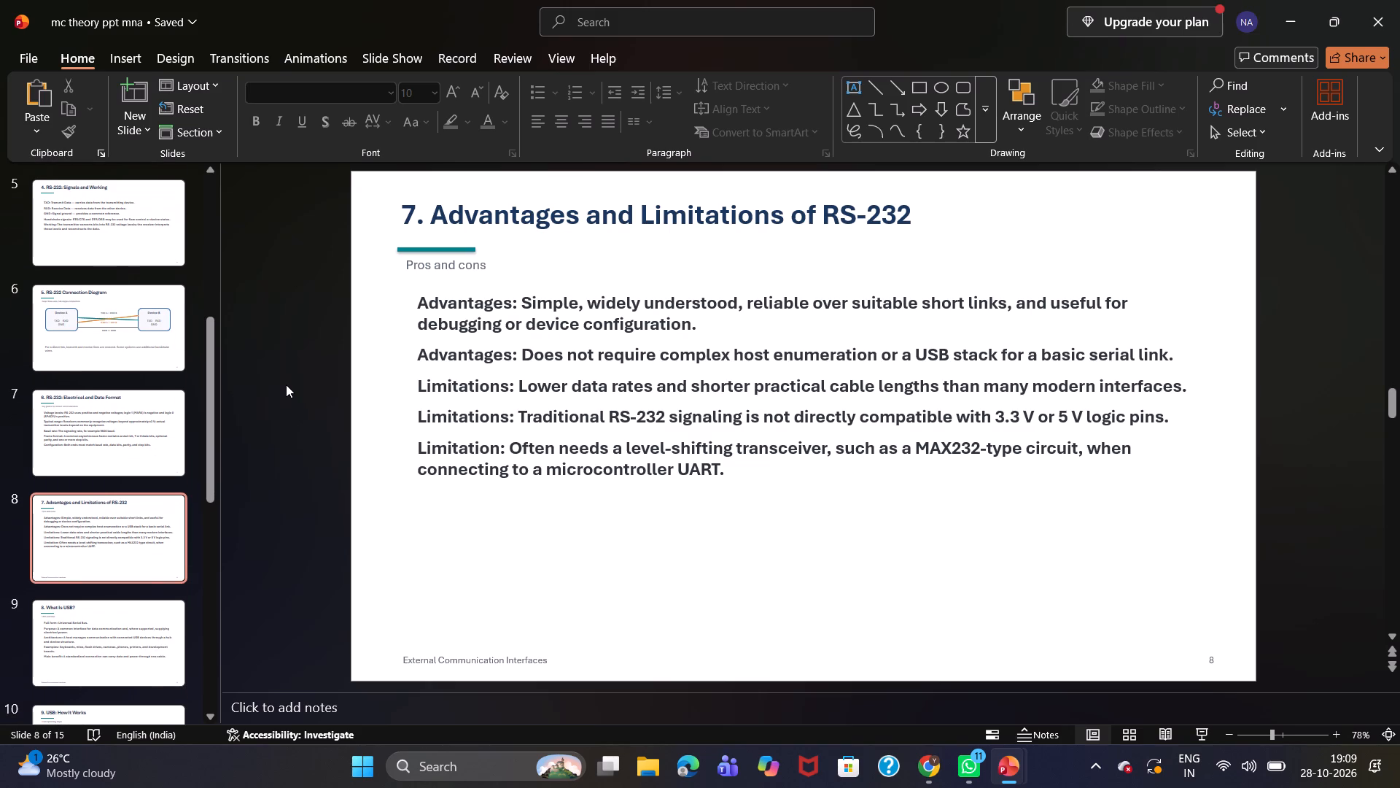
click(457, 659)
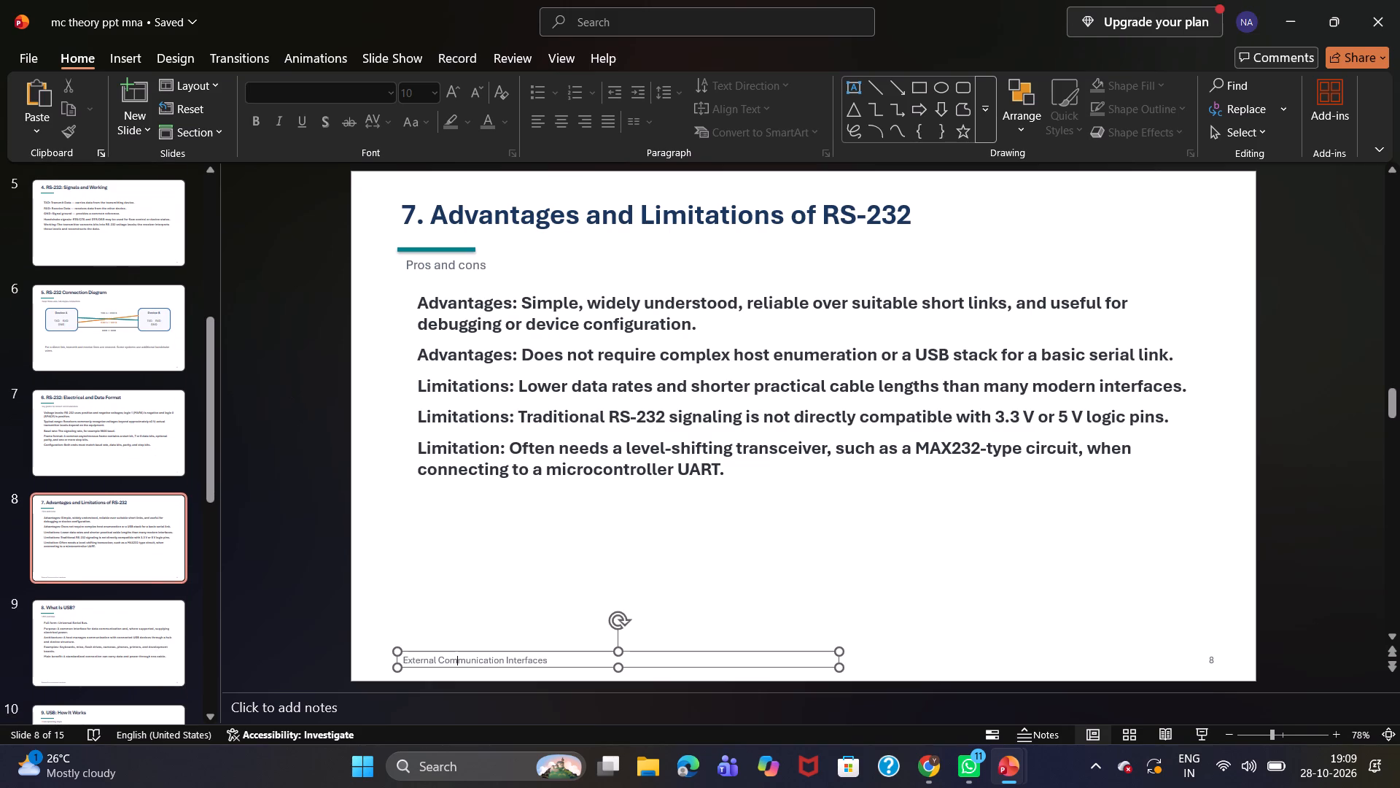
right_click(468, 651)
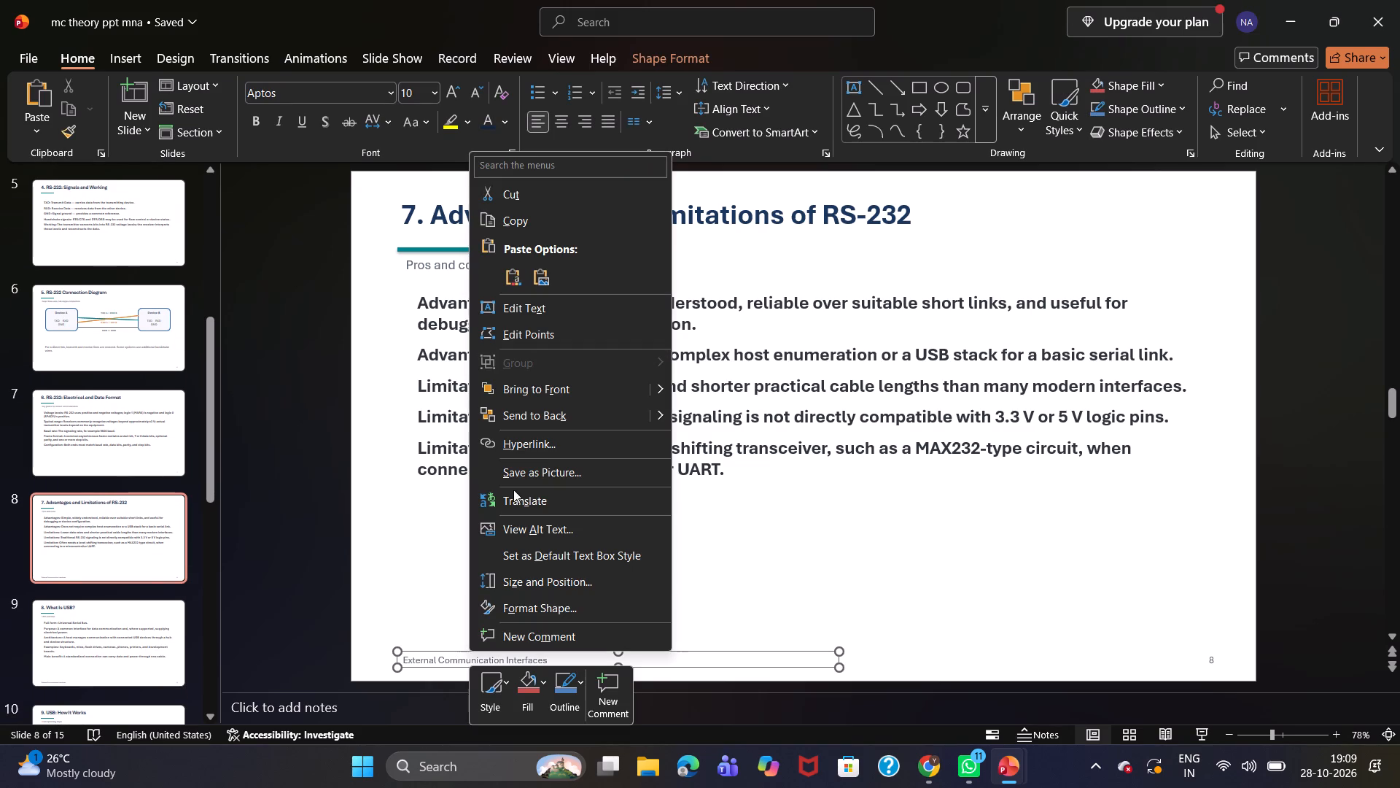
click(529, 195)
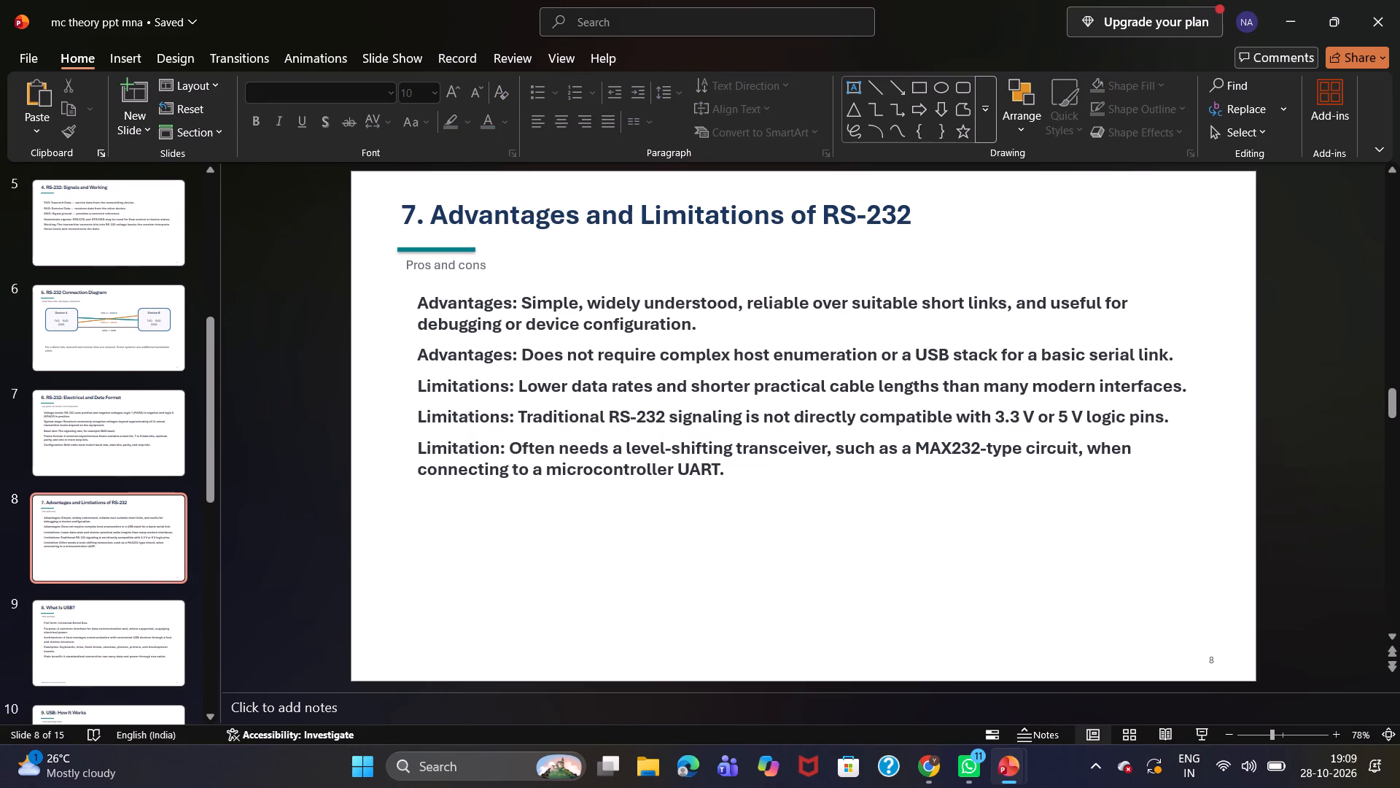
click(462, 260)
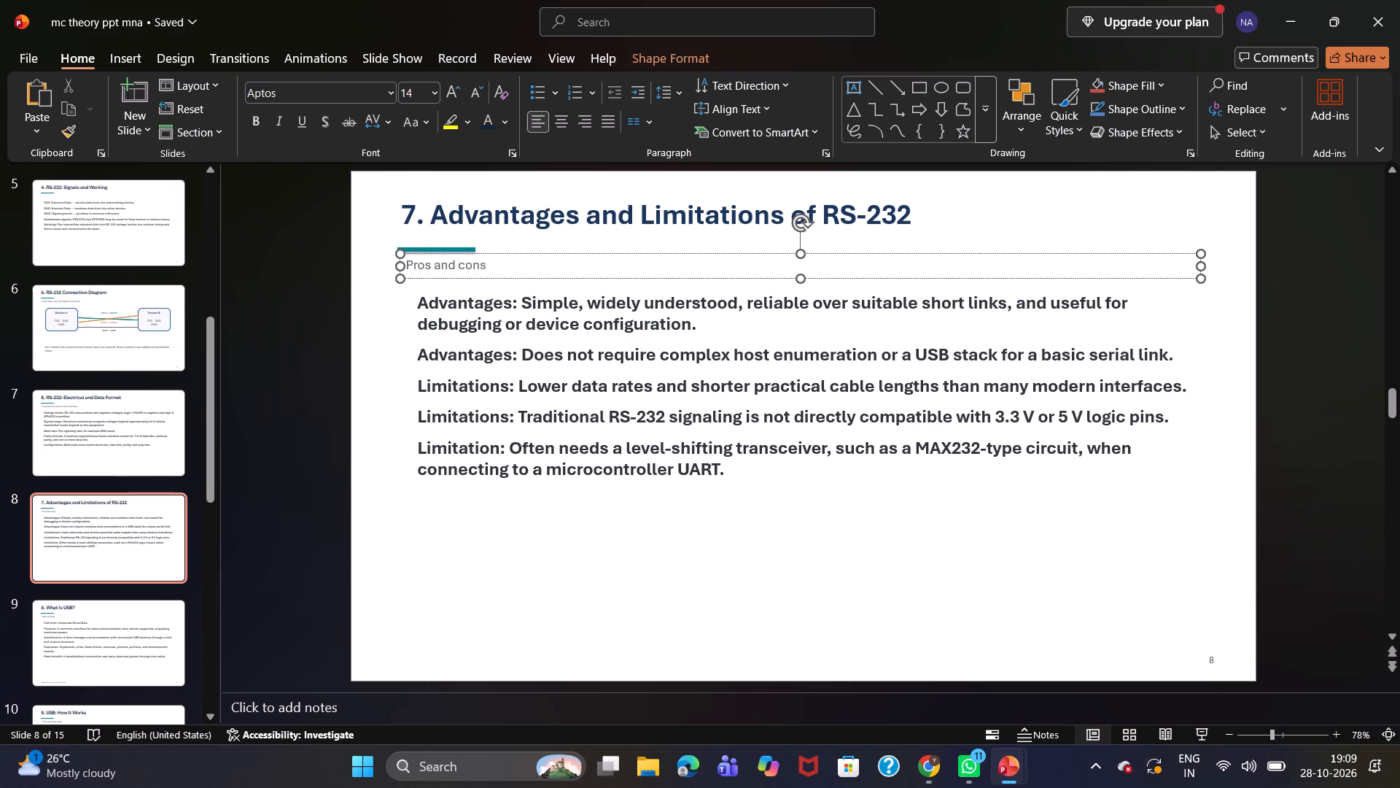
right_click(505, 253)
click(545, 285)
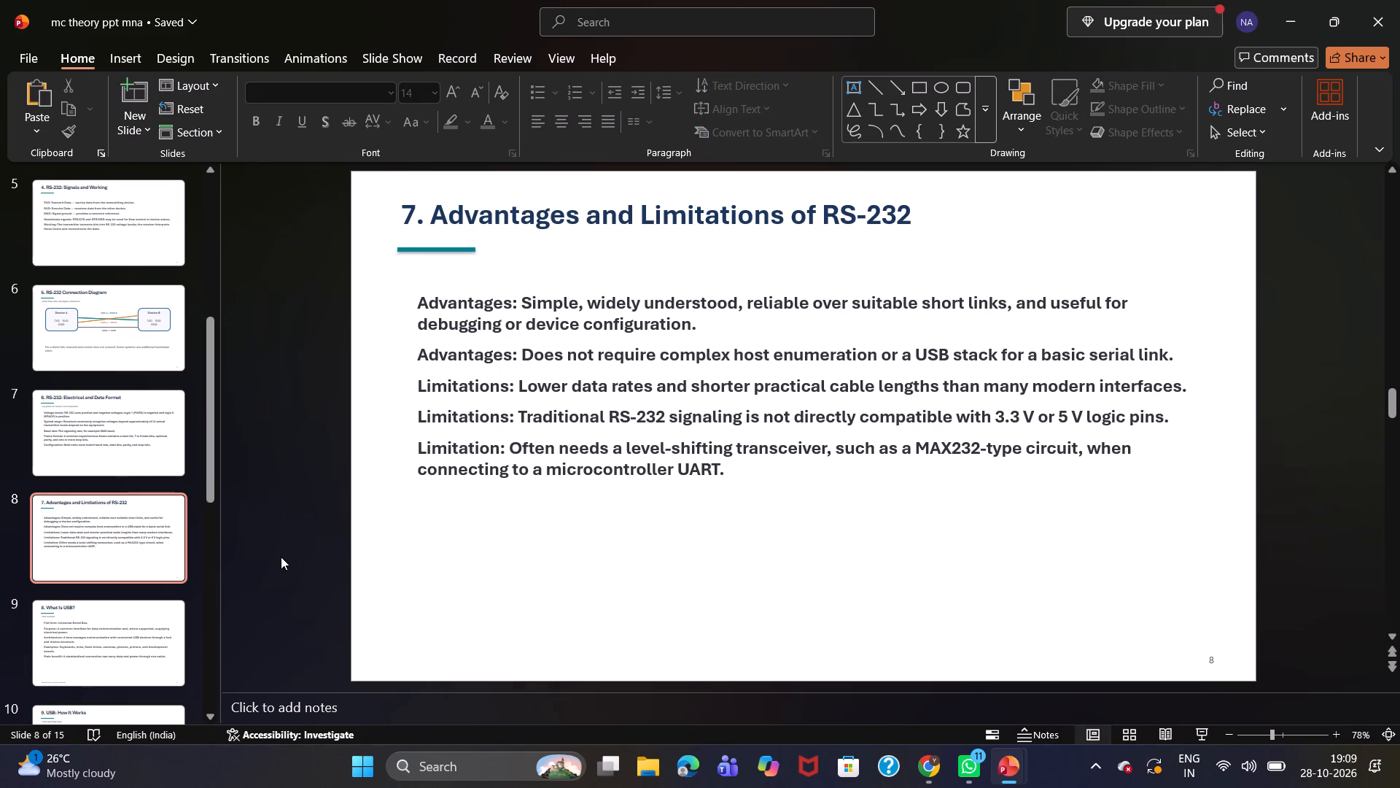
Cut the "External Communication Interfaces" footer and the "USB overview" subtitle from slide 9, What Is USB?
key(Down)
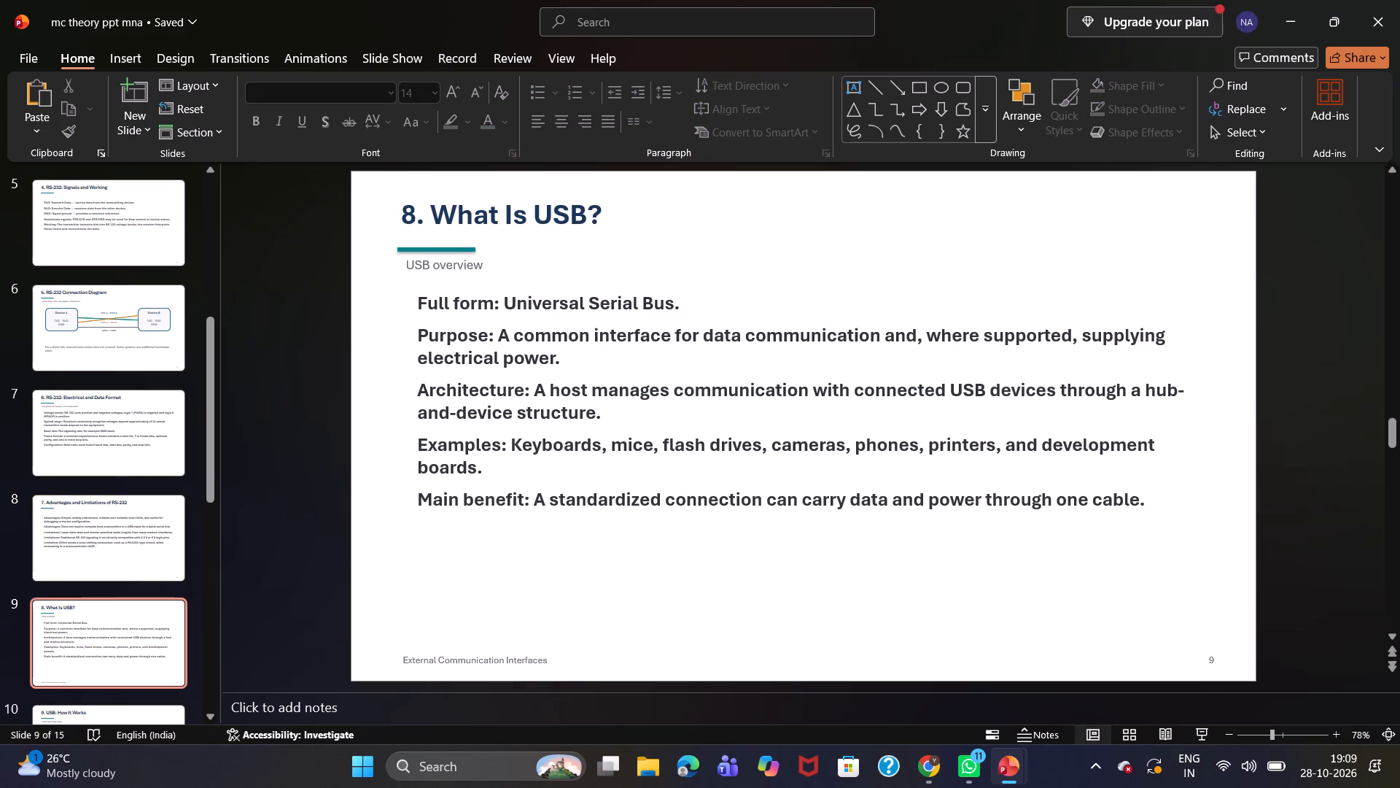
click(462, 657)
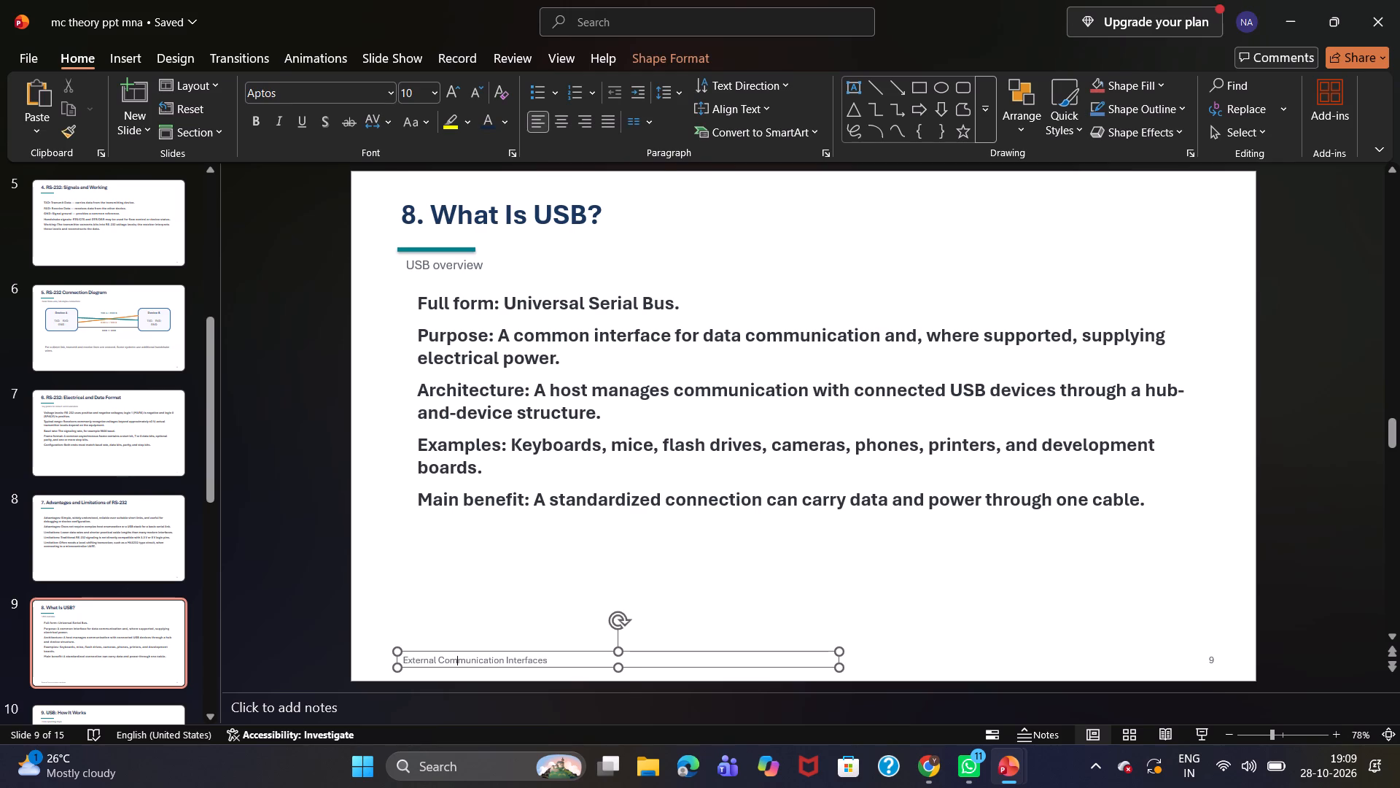
right_click(464, 651)
click(518, 198)
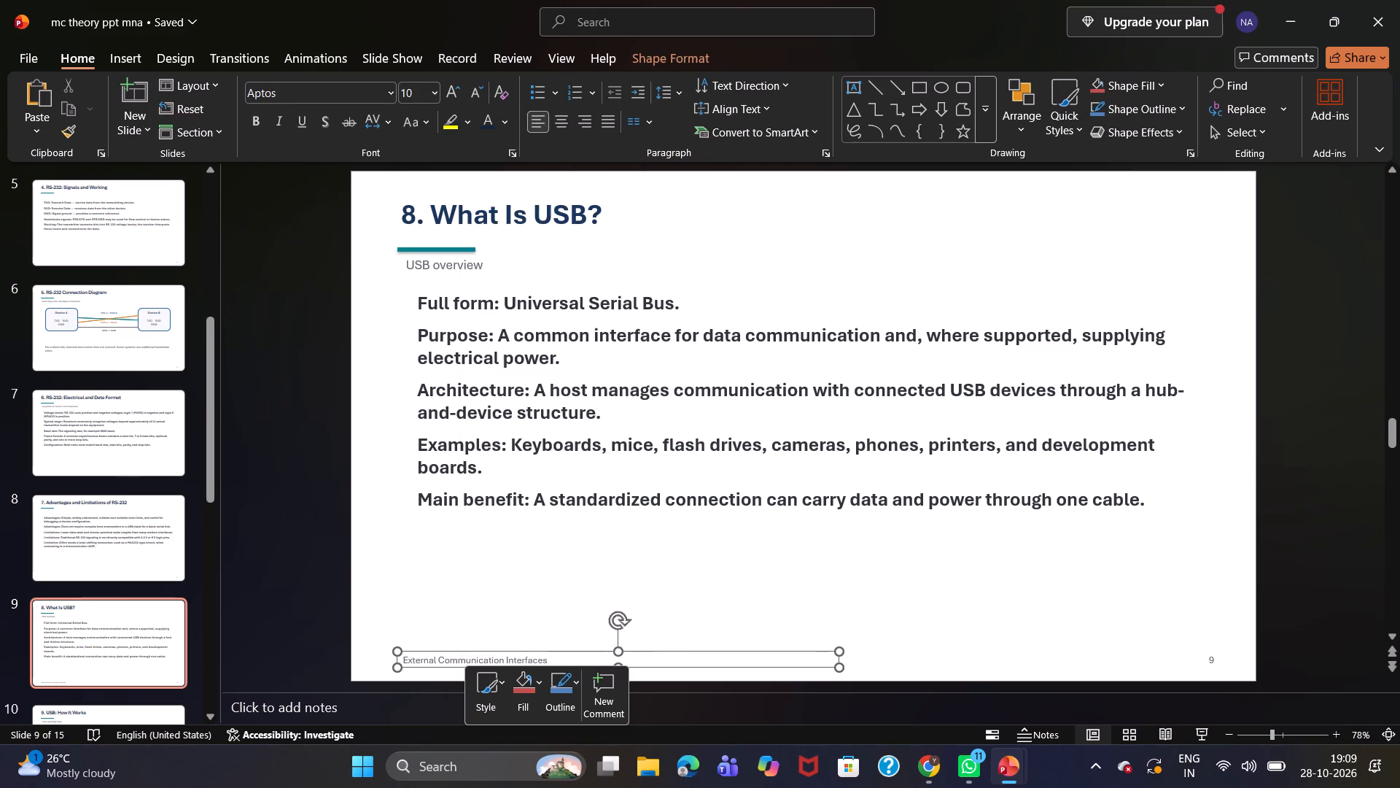
click(462, 267)
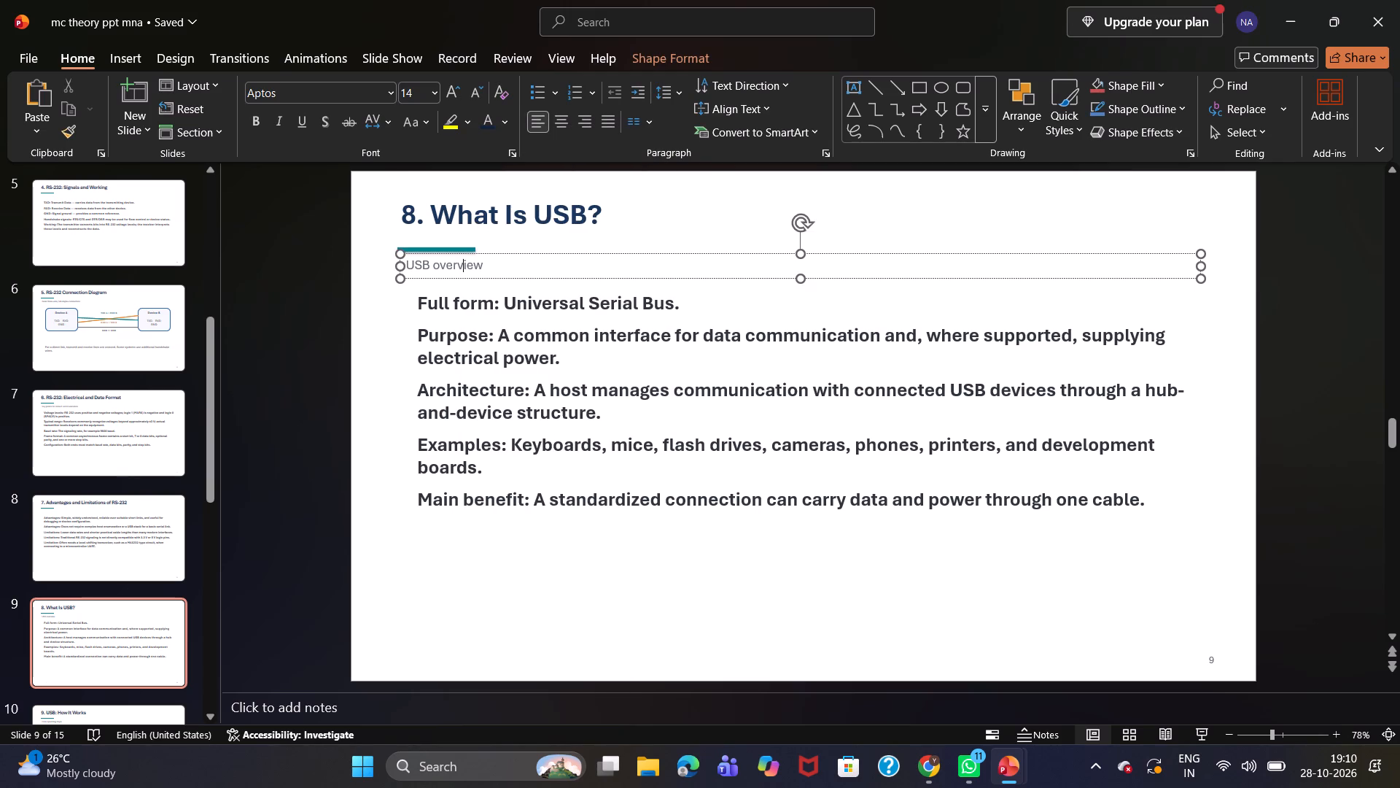
right_click(485, 277)
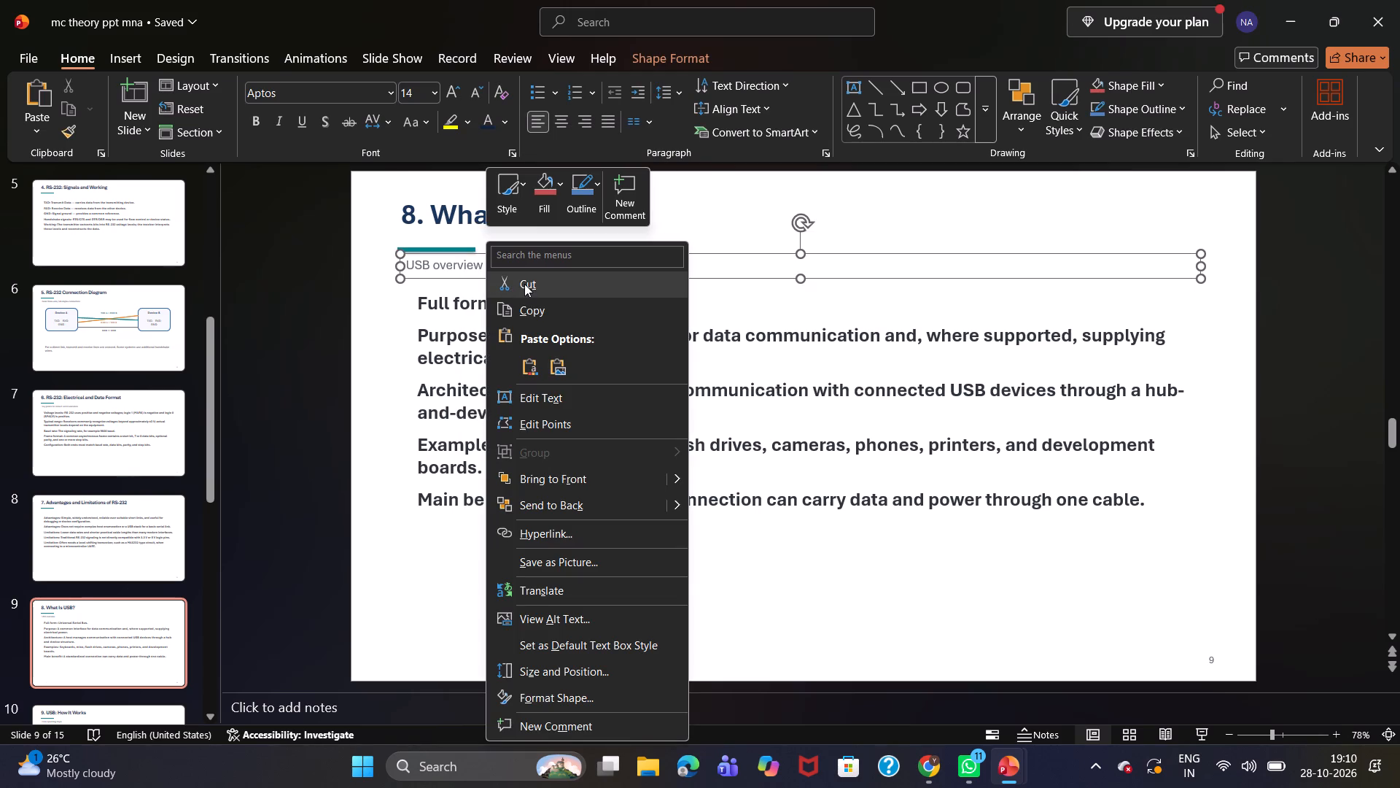
click(524, 284)
Cut the "Core operating steps" subtitle and the "External Communication Interfaces" footer from slide 10, USB: How It Works.
key(Down)
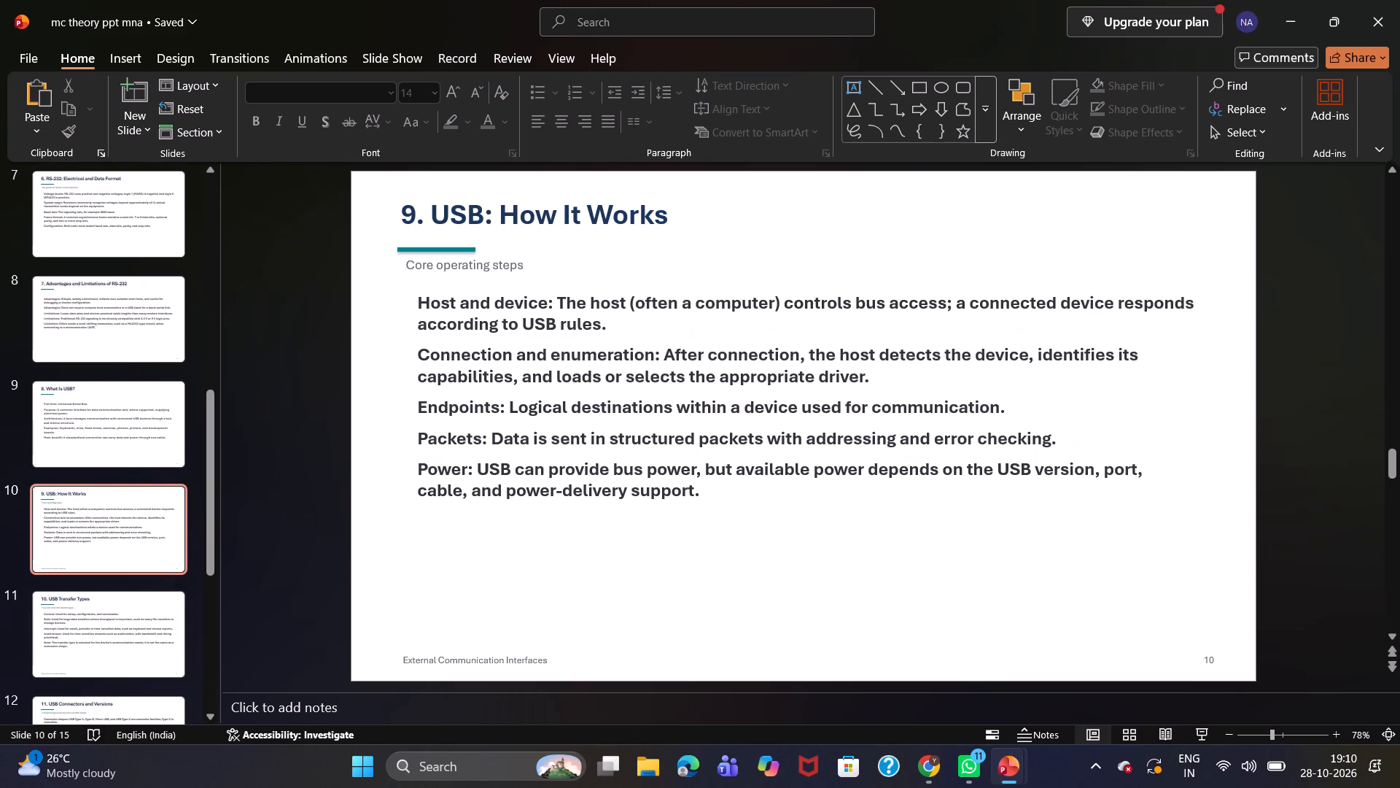
click(509, 269)
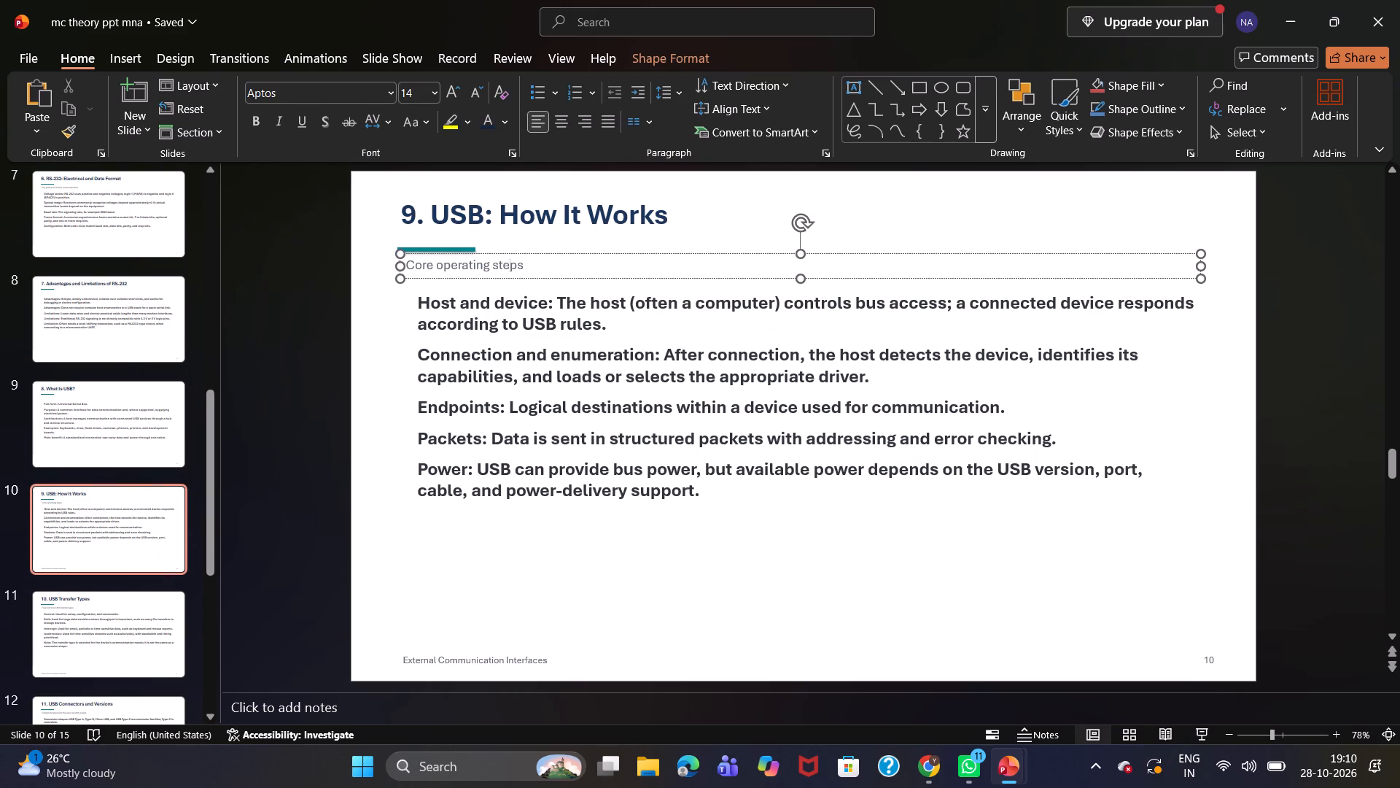
right_click(518, 277)
click(549, 277)
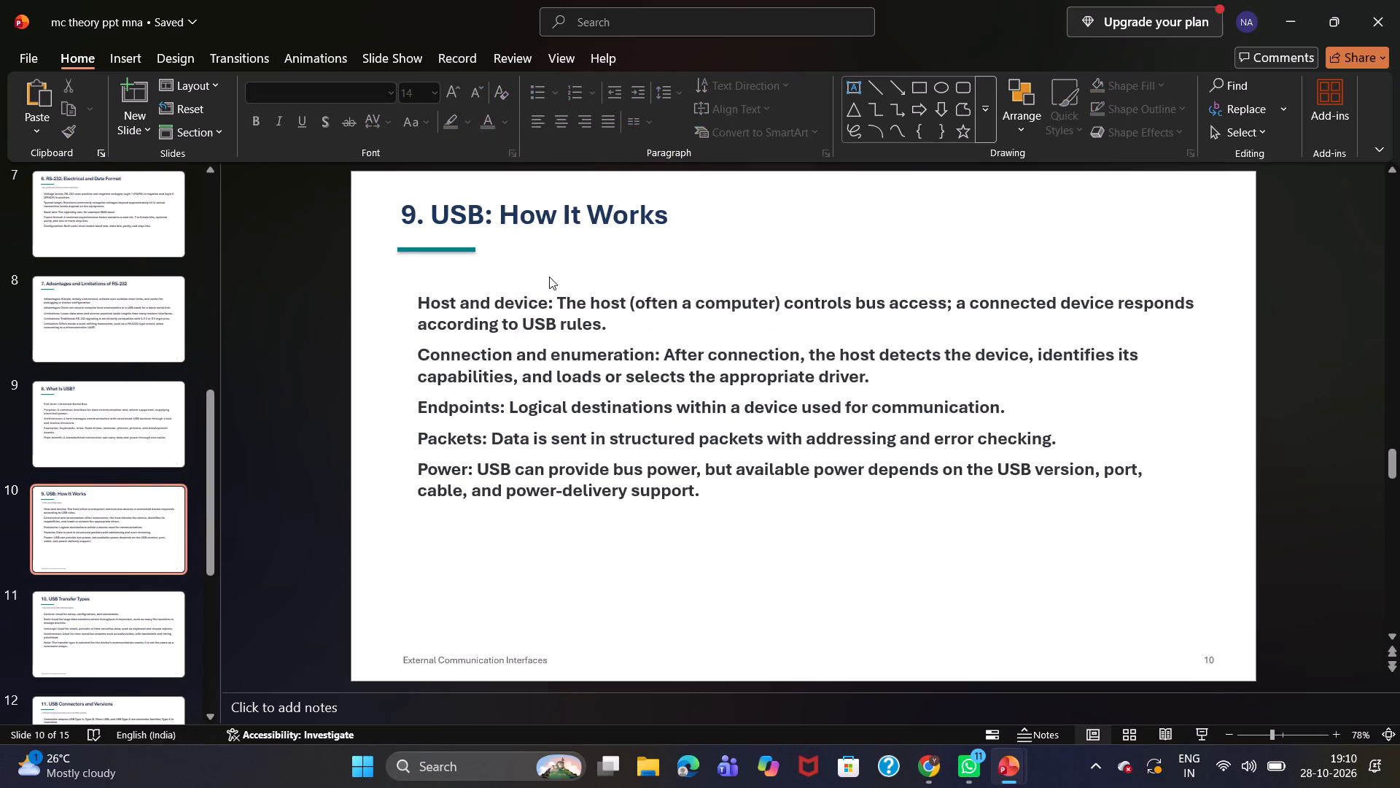
click(469, 661)
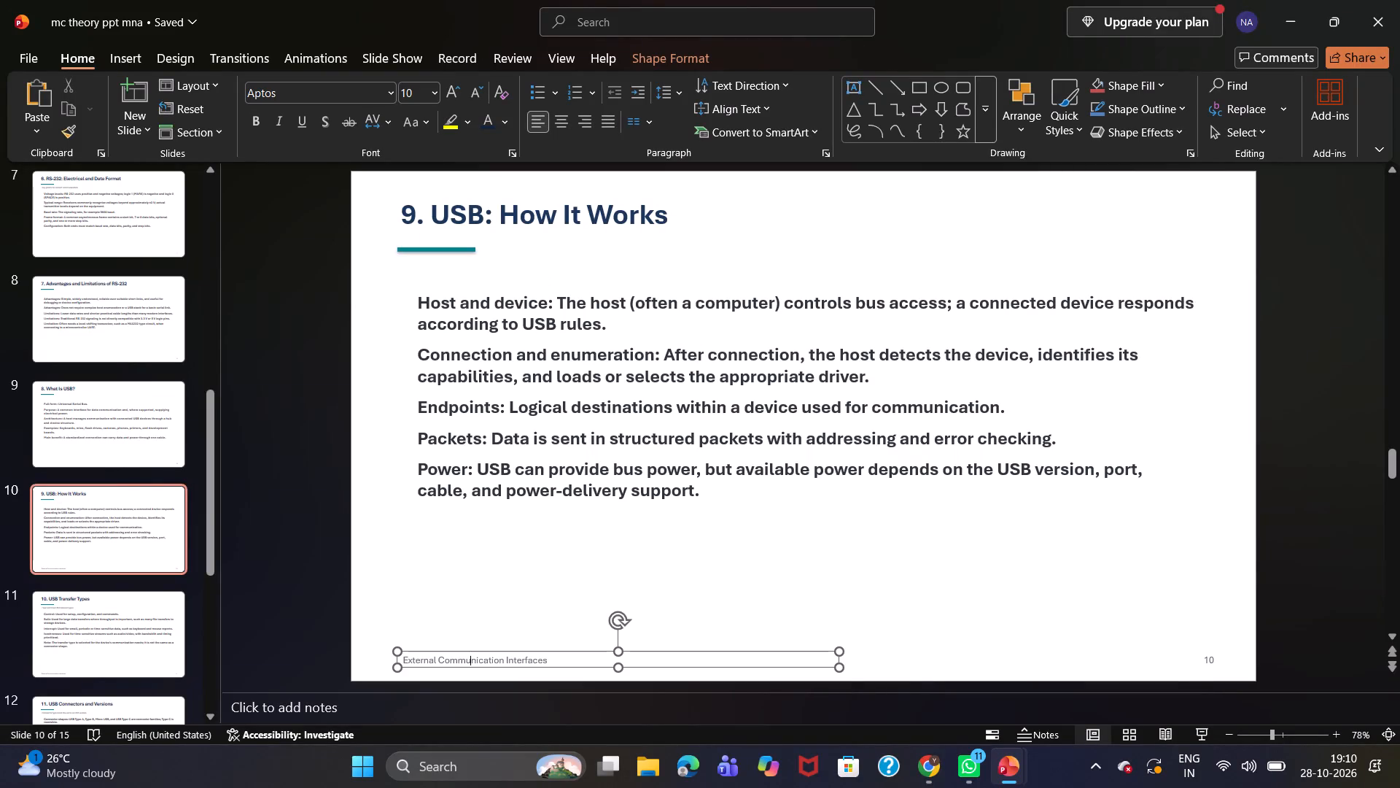
right_click(472, 652)
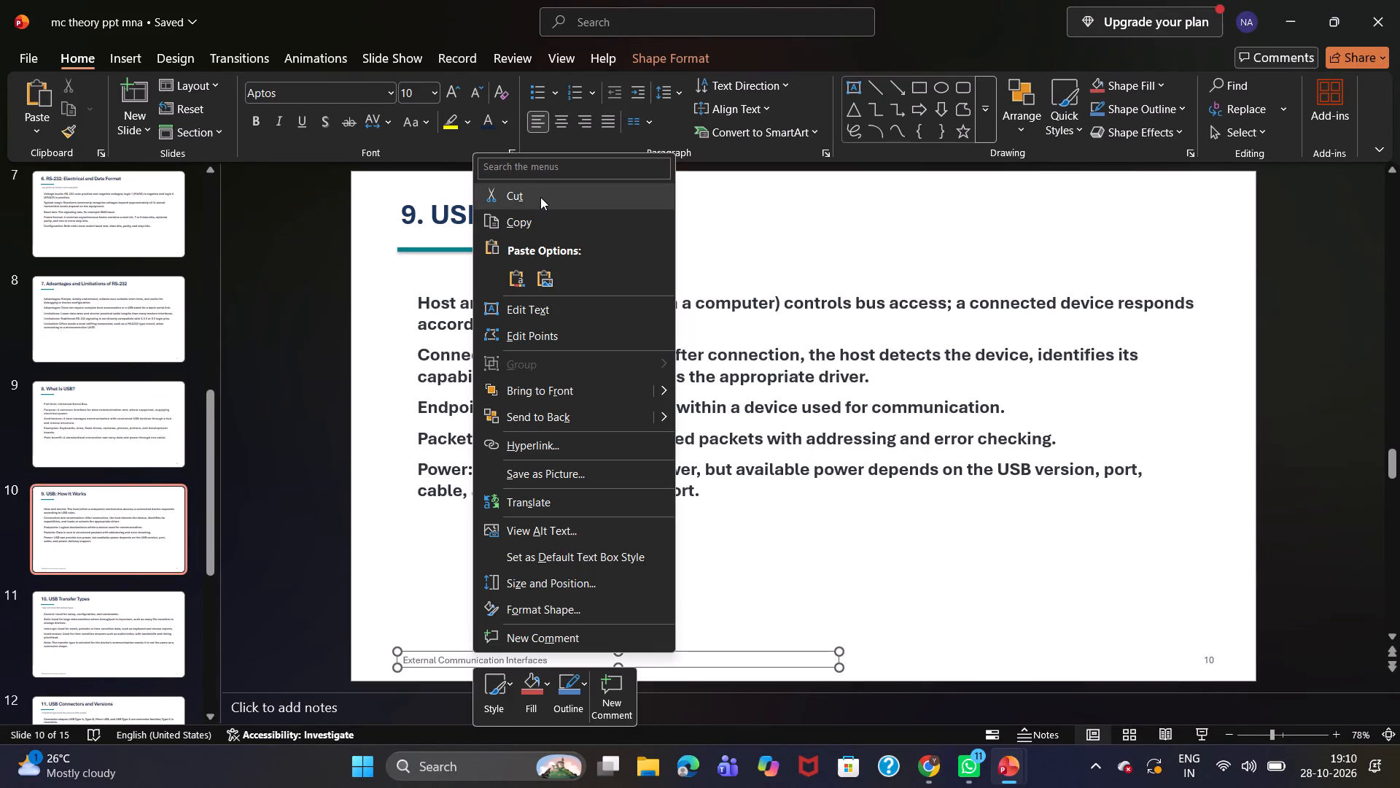
click(540, 197)
Cut the "Four common USB transfer types" subtitle and the "External Communication Interfaces" footer from slide 11, USB Transfer Types.
key(Down)
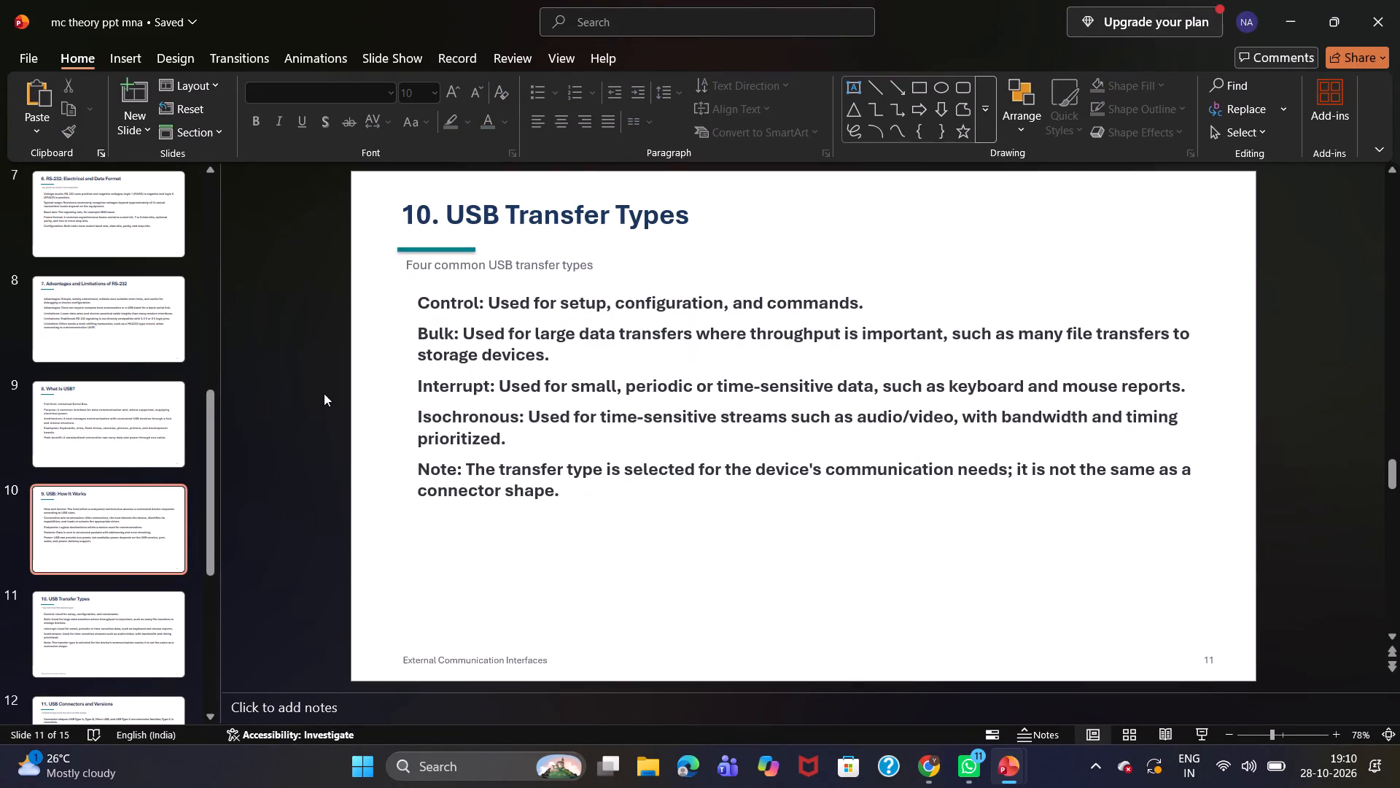
click(515, 269)
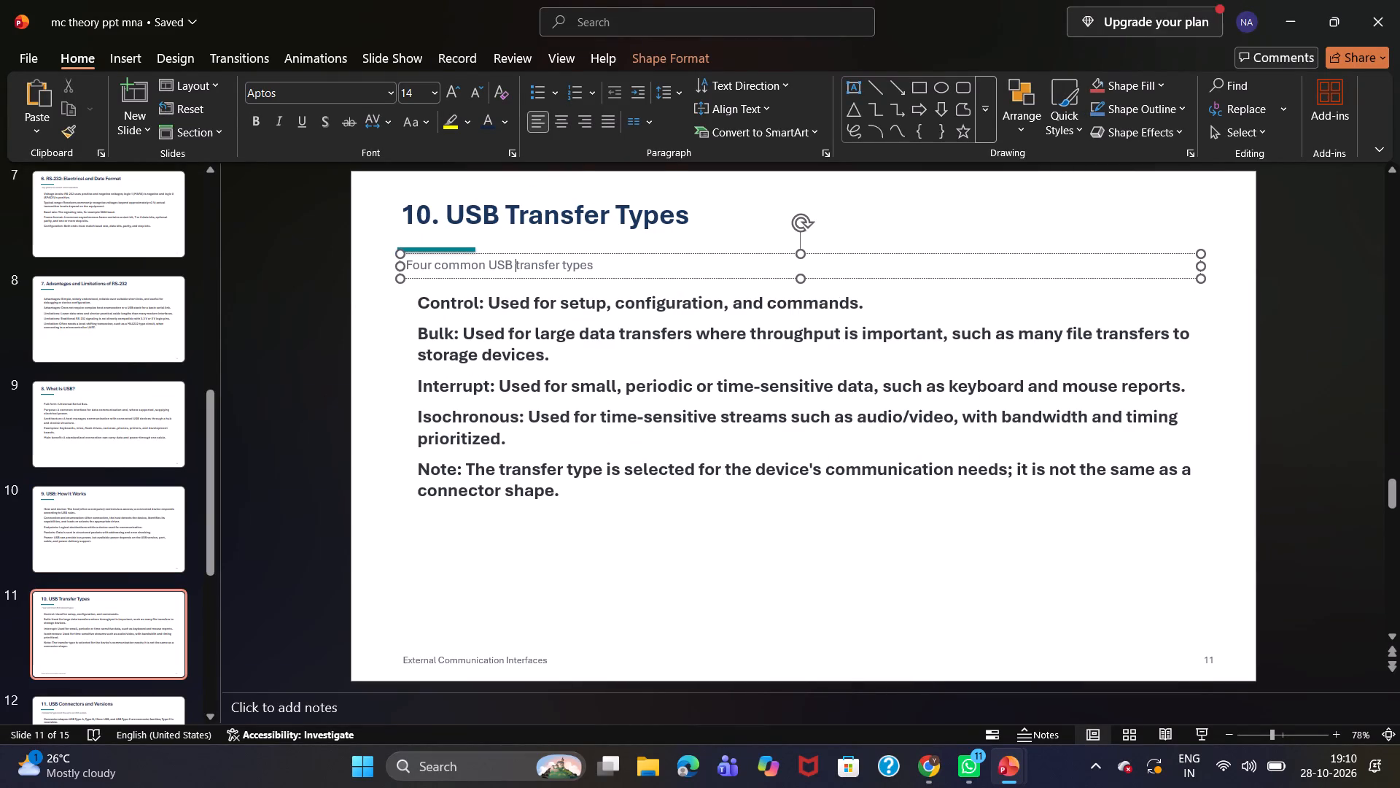
right_click(543, 253)
click(611, 284)
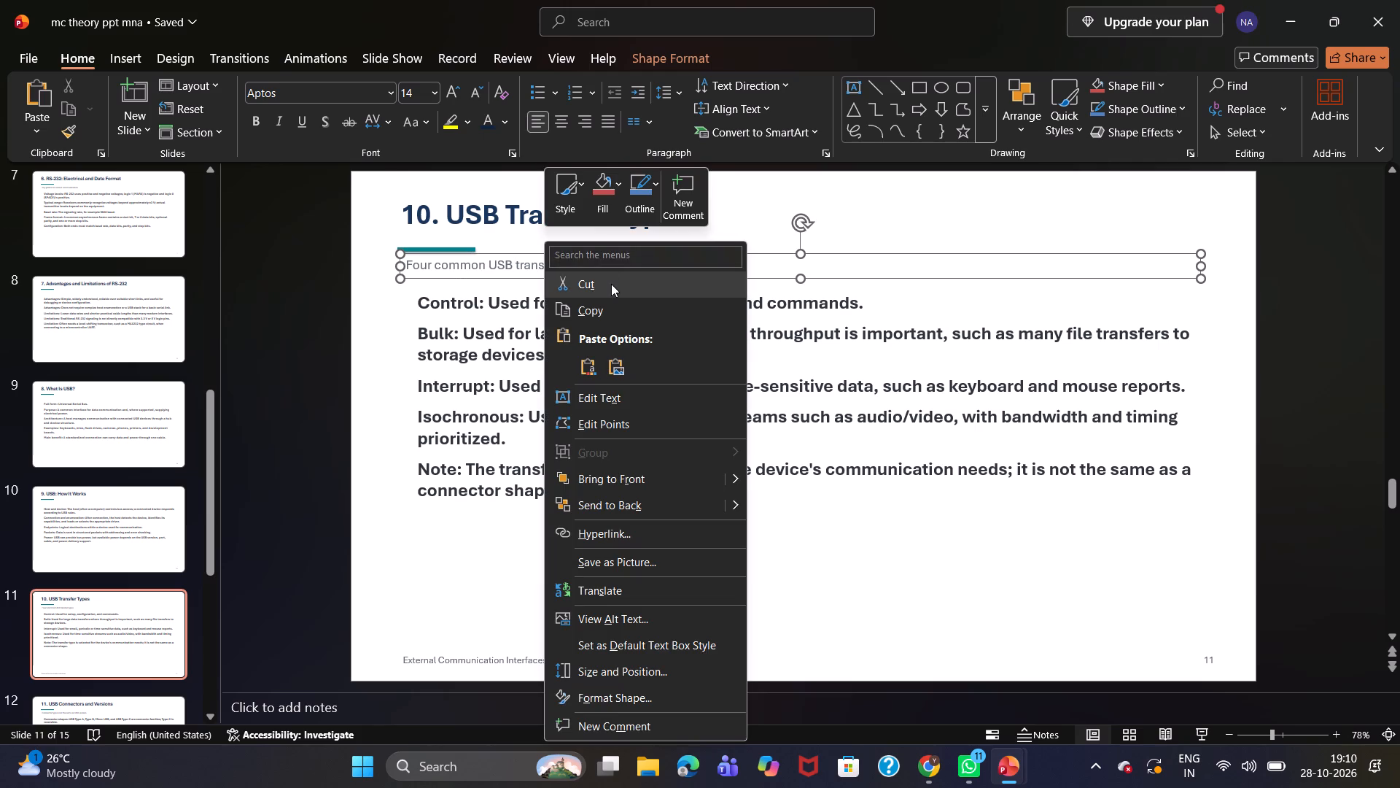
click(473, 658)
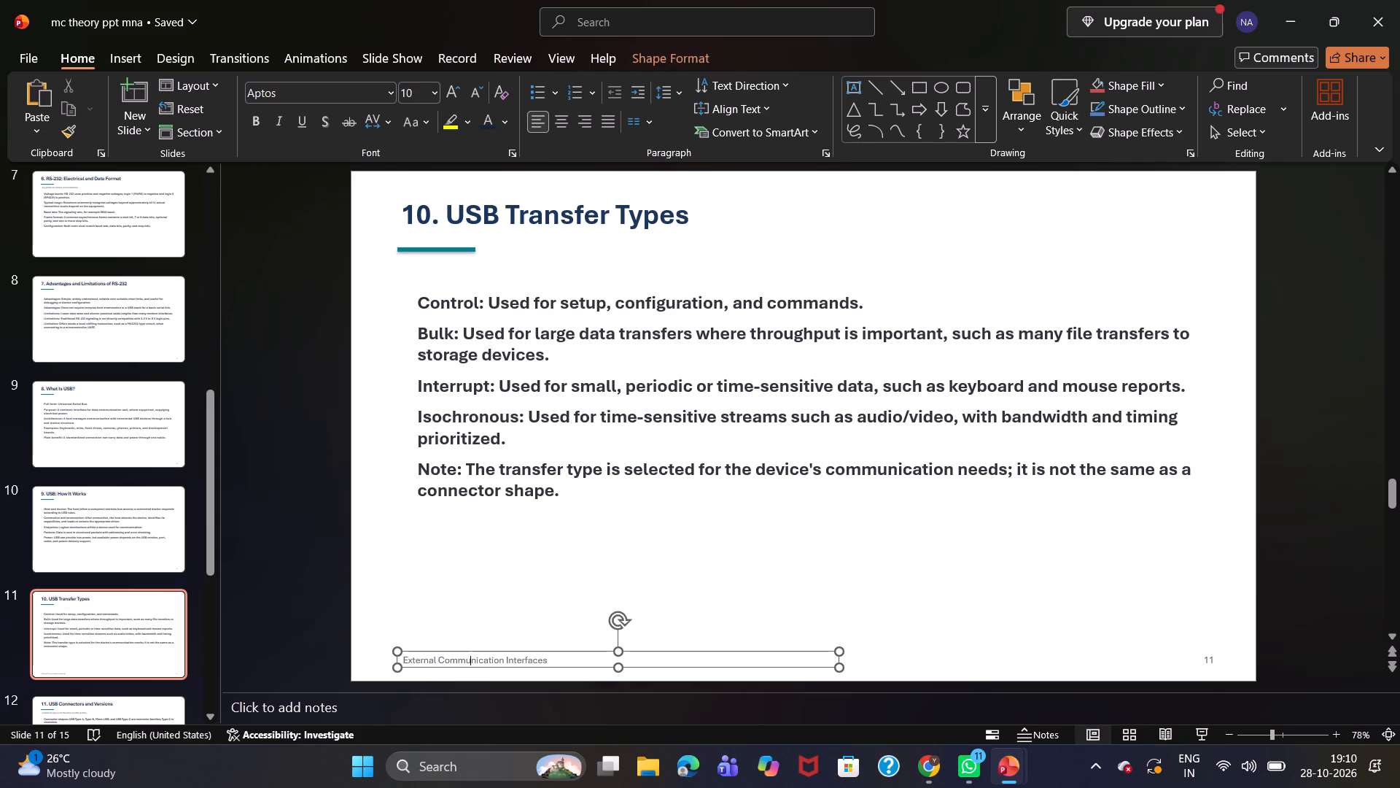
right_click(483, 652)
scroll(483, 652, down, 1)
click(542, 190)
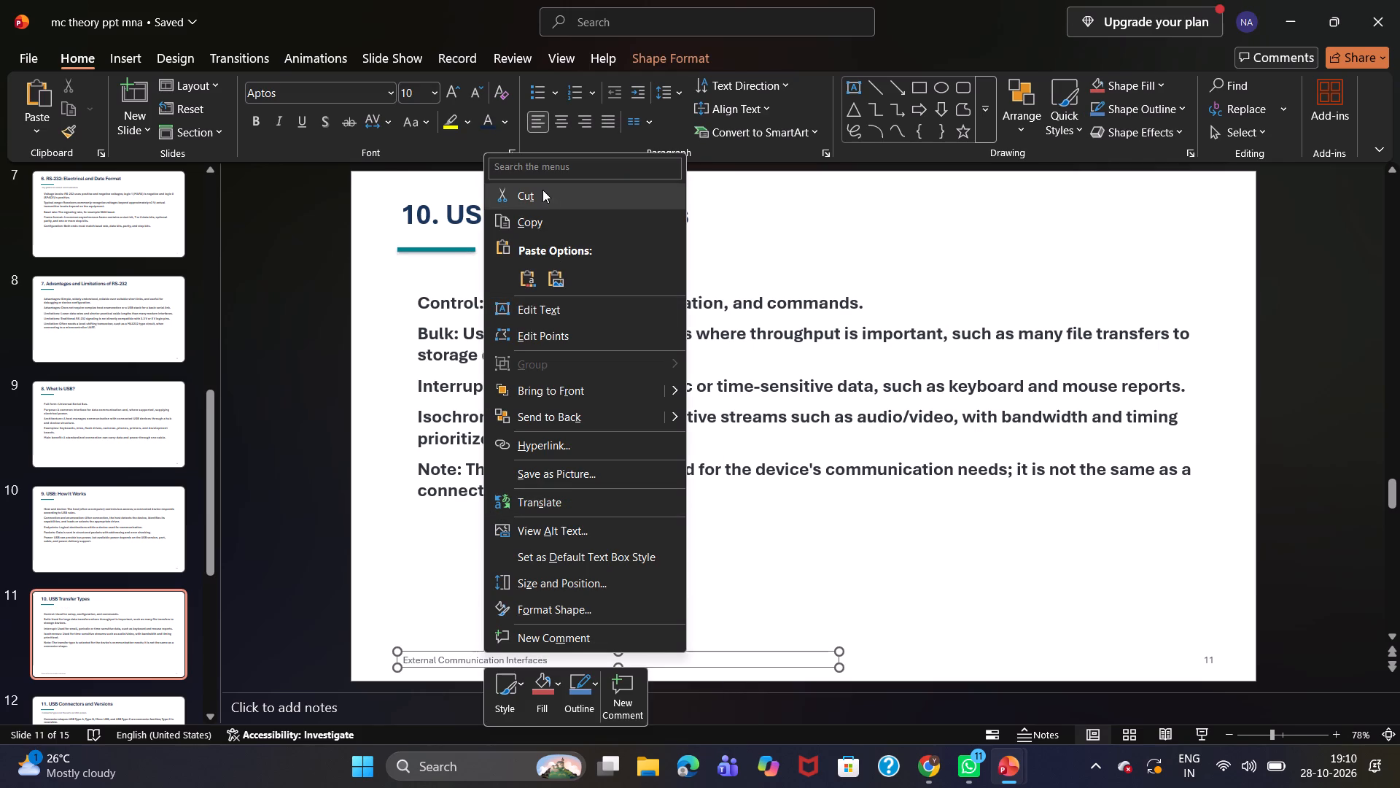
Cut the "Connector type is not the same as USB version" subtitle and the "External Communication Interfaces" footer from slide 12, USB Connectors and Versions.
key(Down)
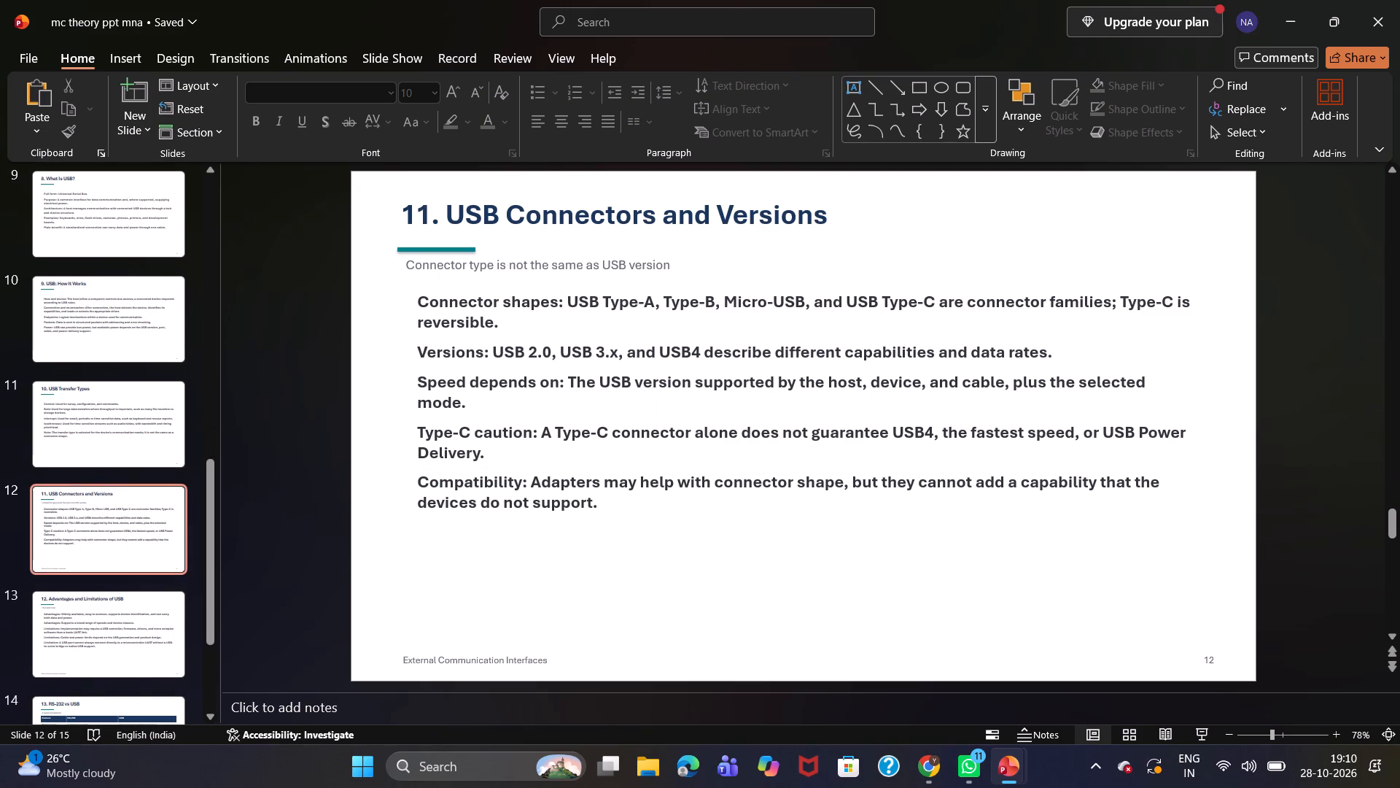
drag(521, 265, 524, 254)
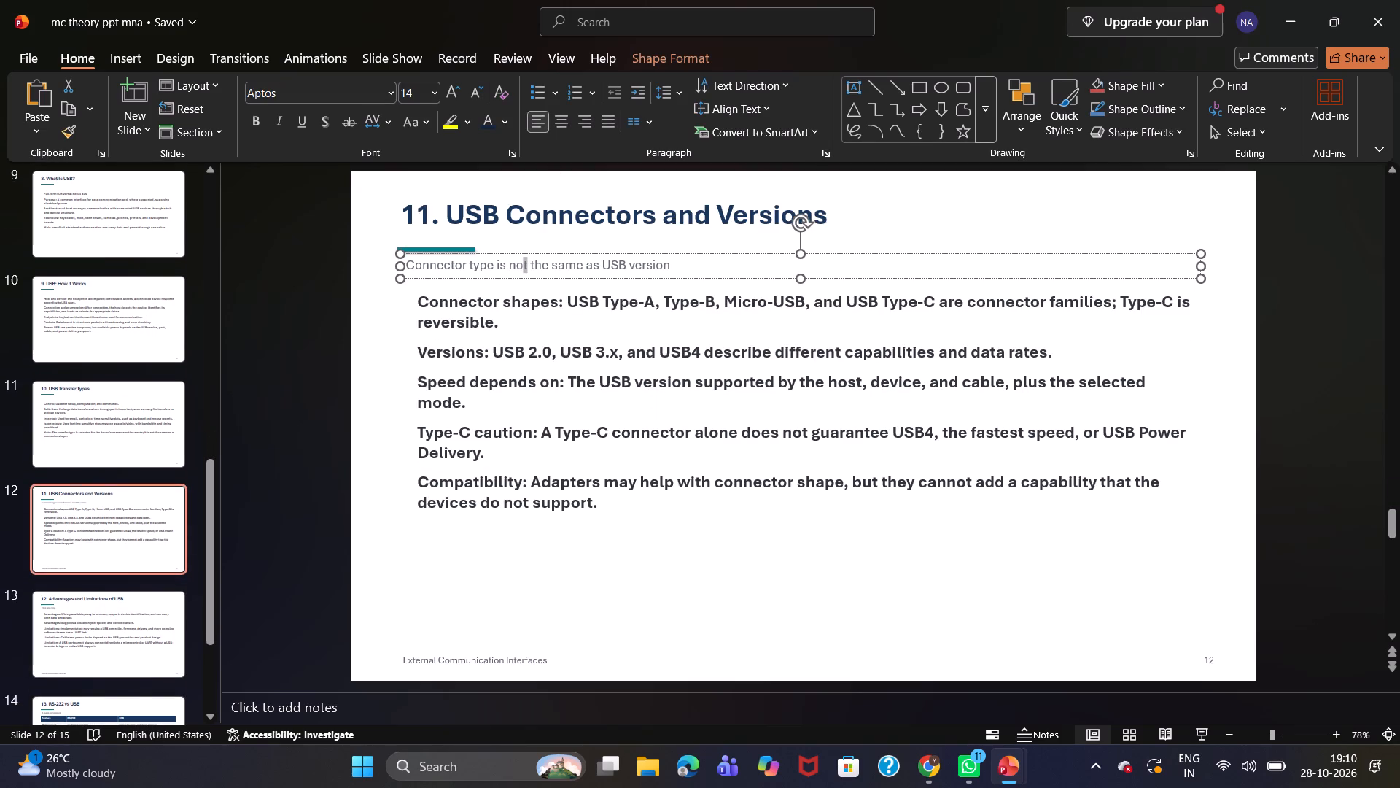
drag(524, 254, 527, 235)
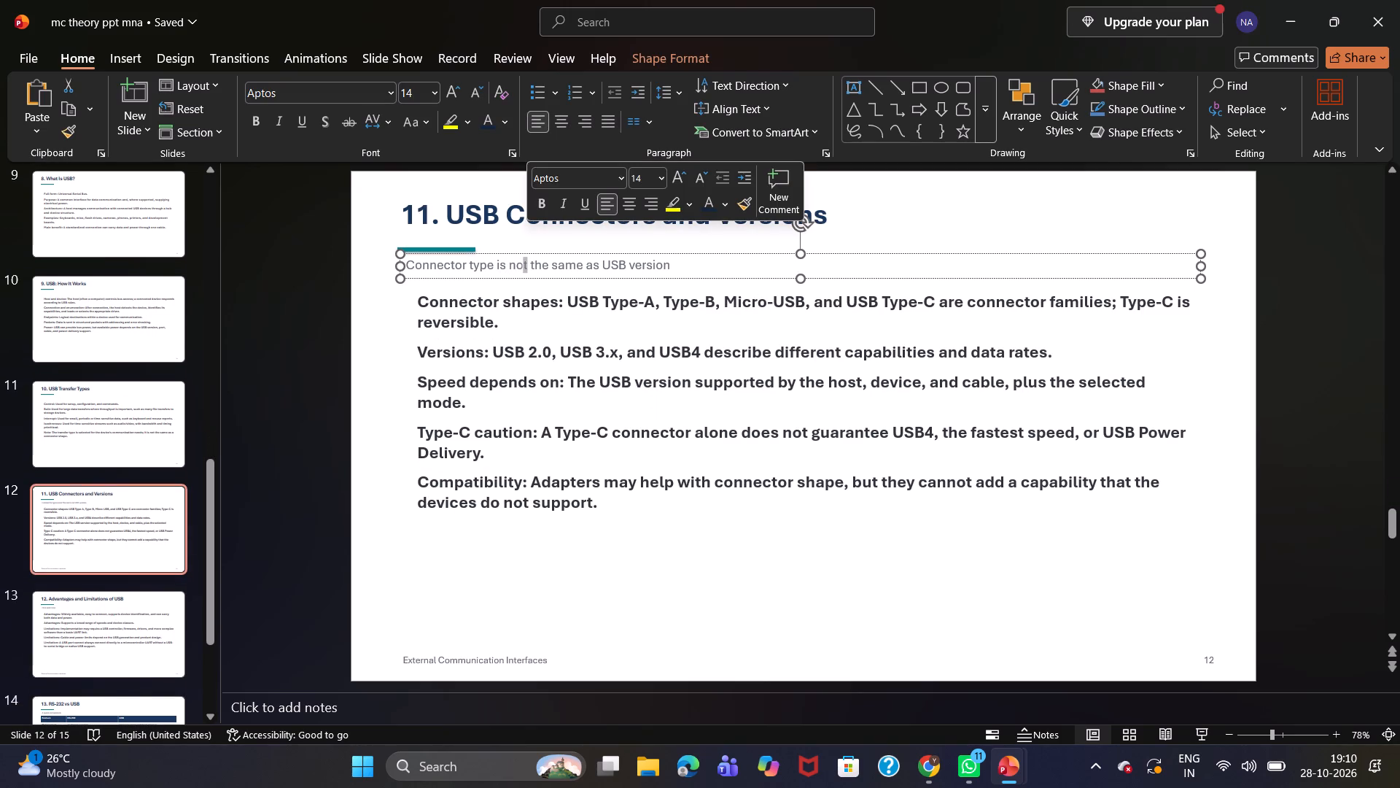
right_click(554, 252)
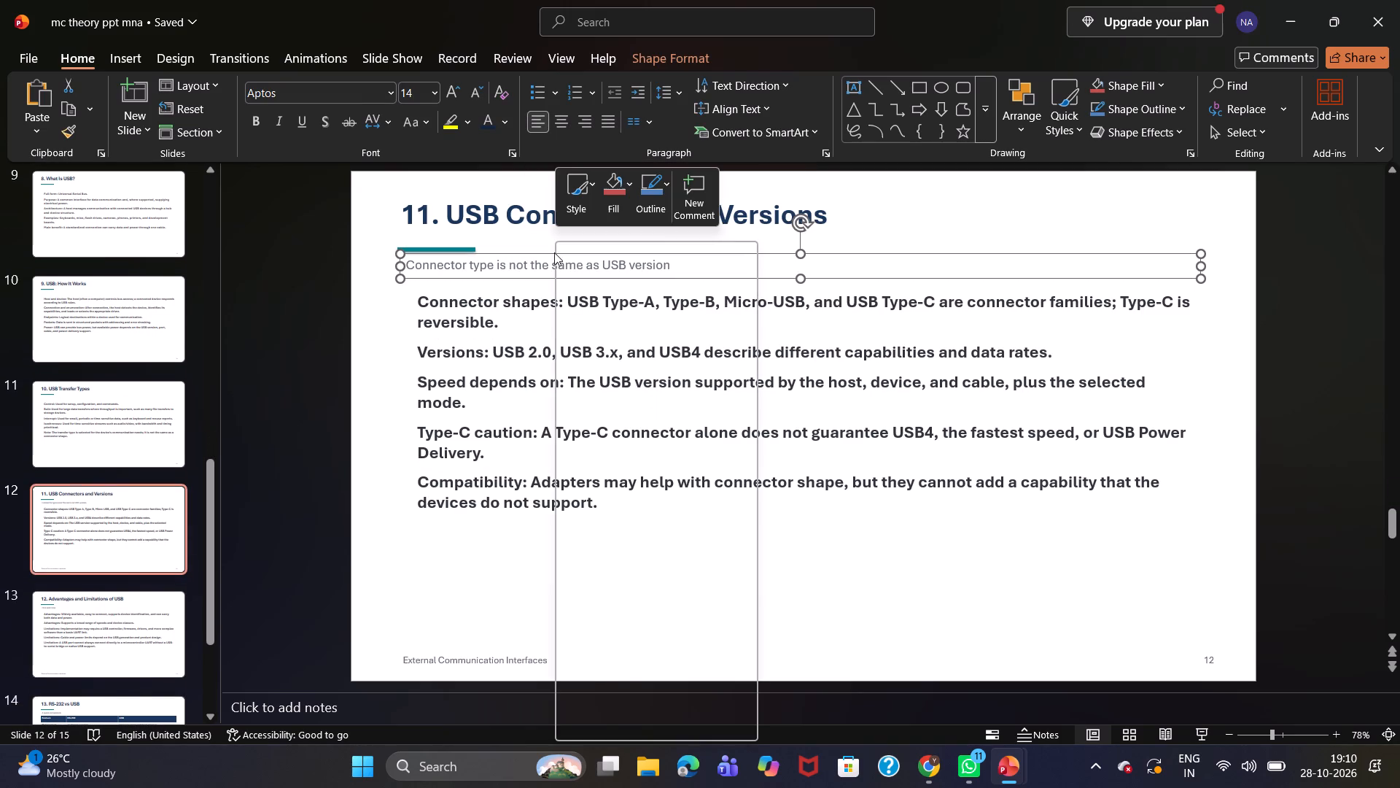
click(615, 277)
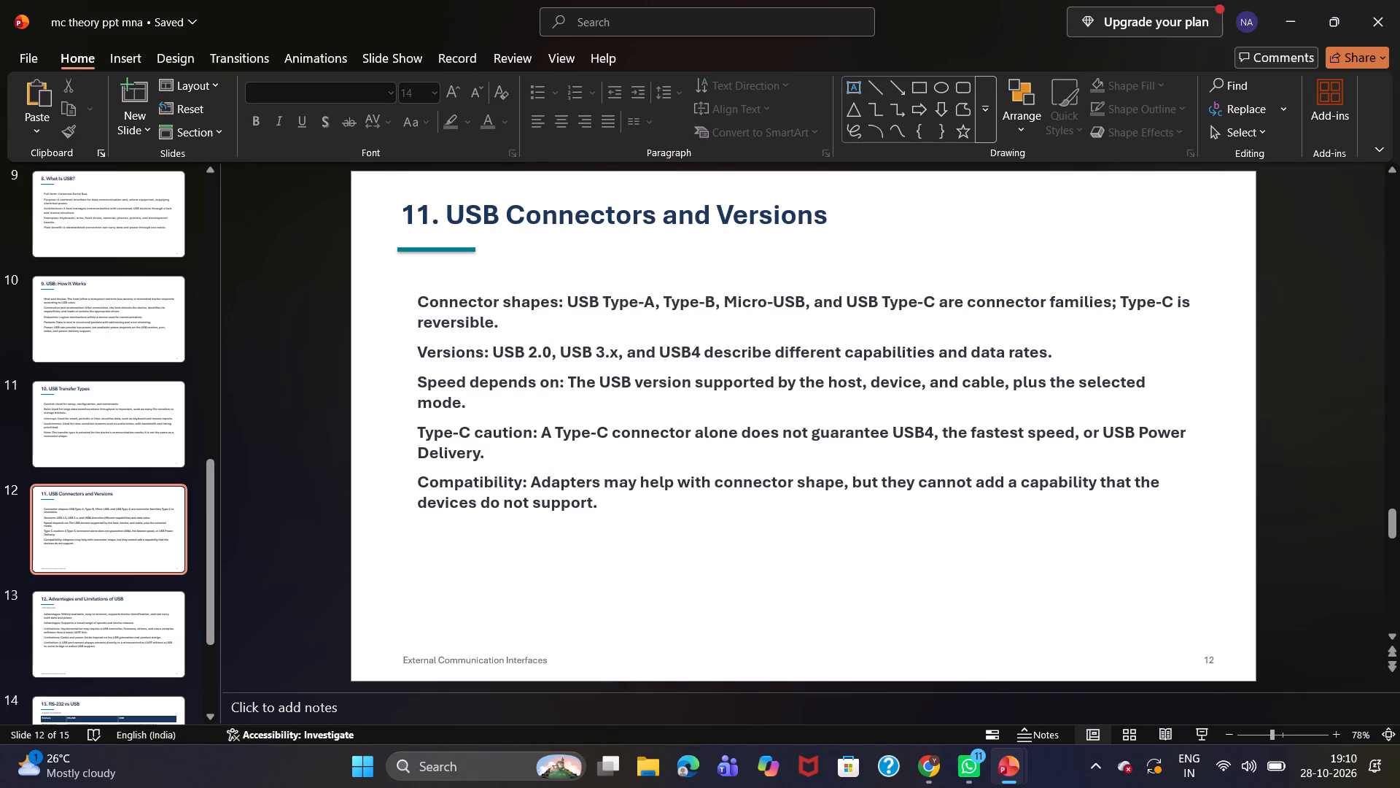
click(501, 662)
right_click(504, 653)
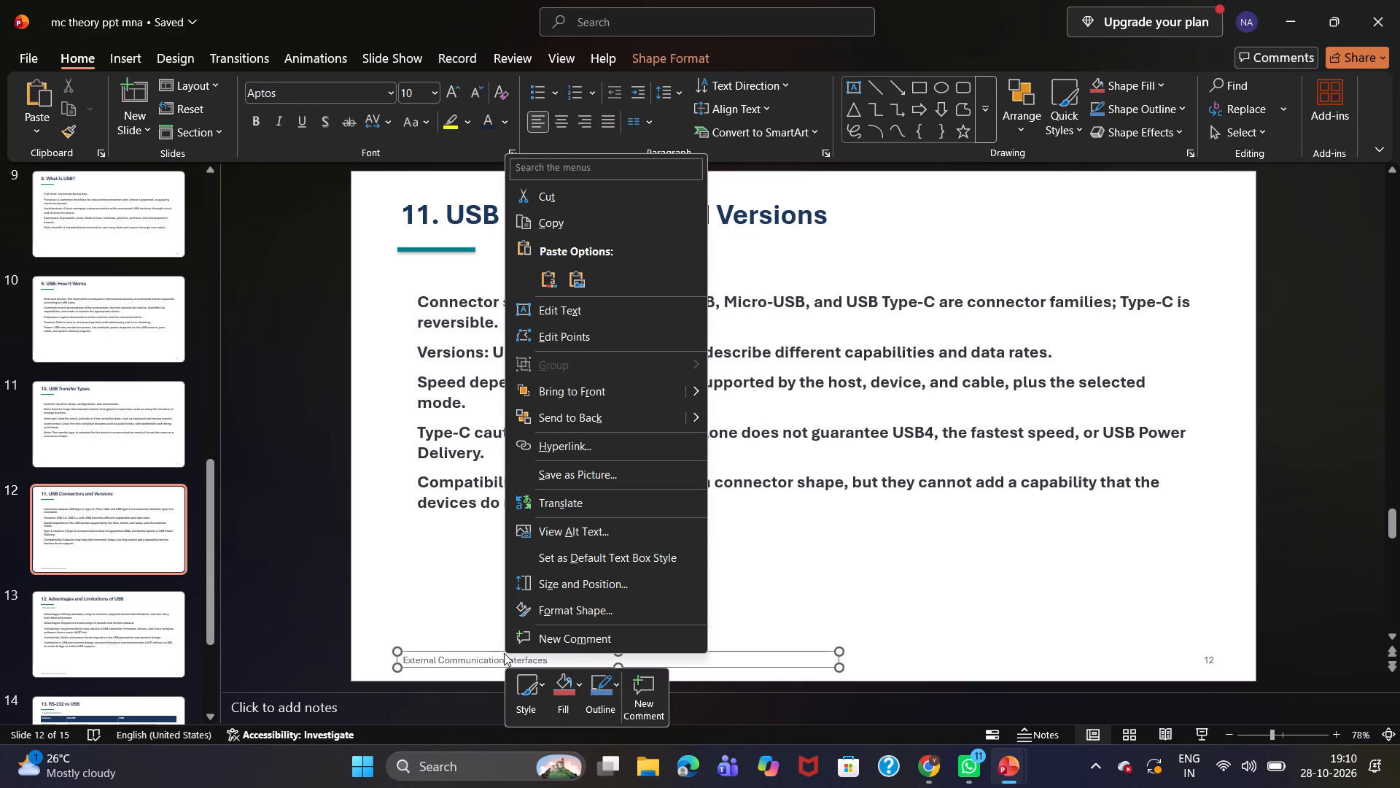
click(561, 209)
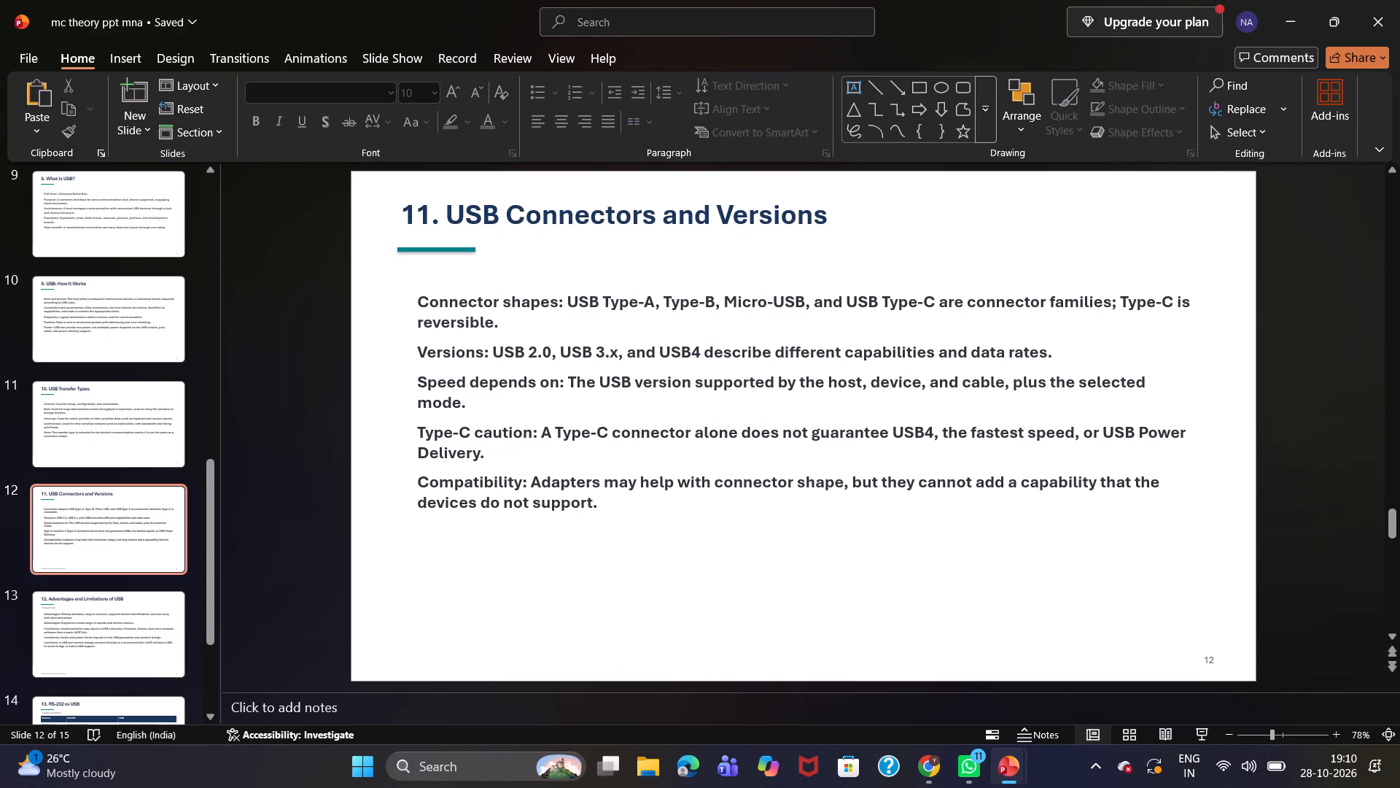
Cut the "Pros and cons" subtitle and the "External Communication Interfaces" footer from slide 13, Advantages and Limitations of USB.
key(Down)
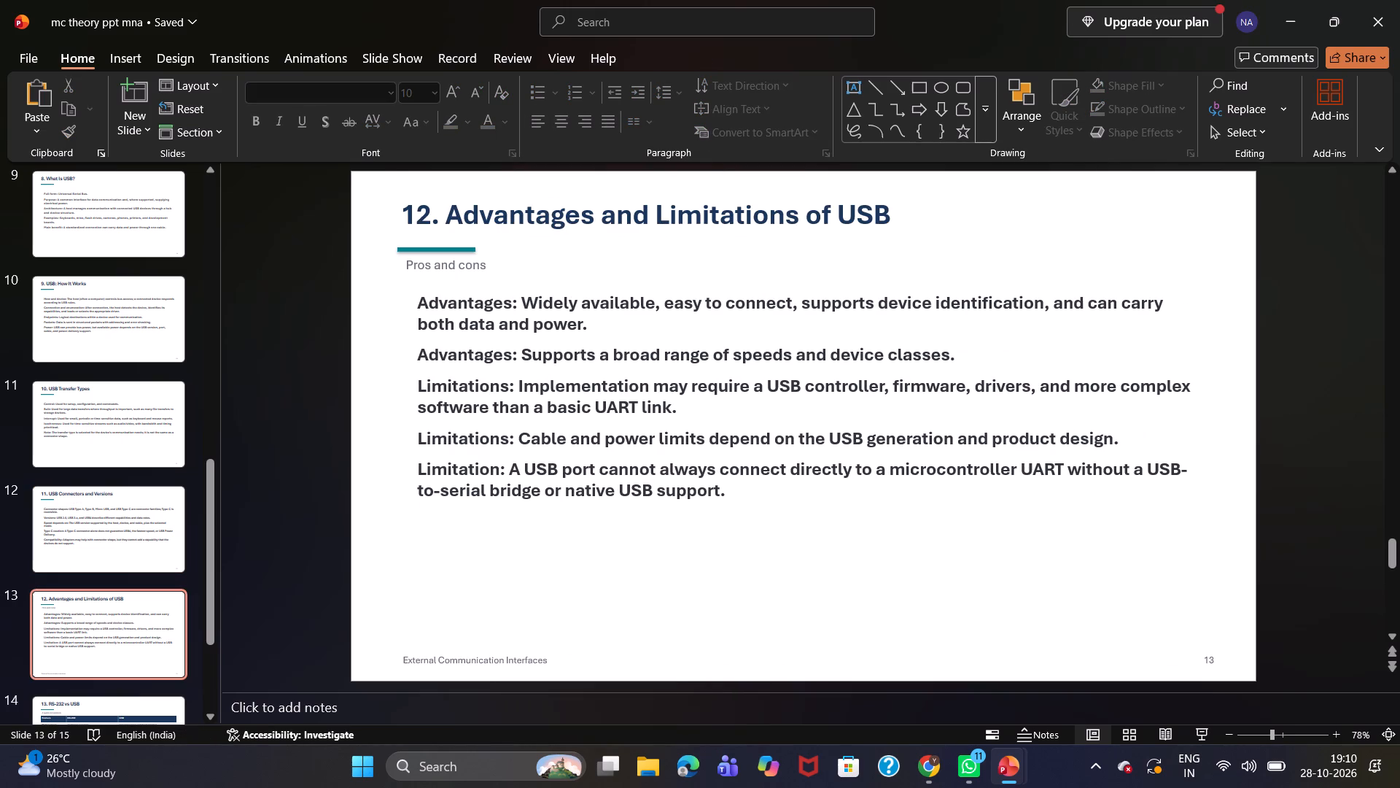
click(451, 274)
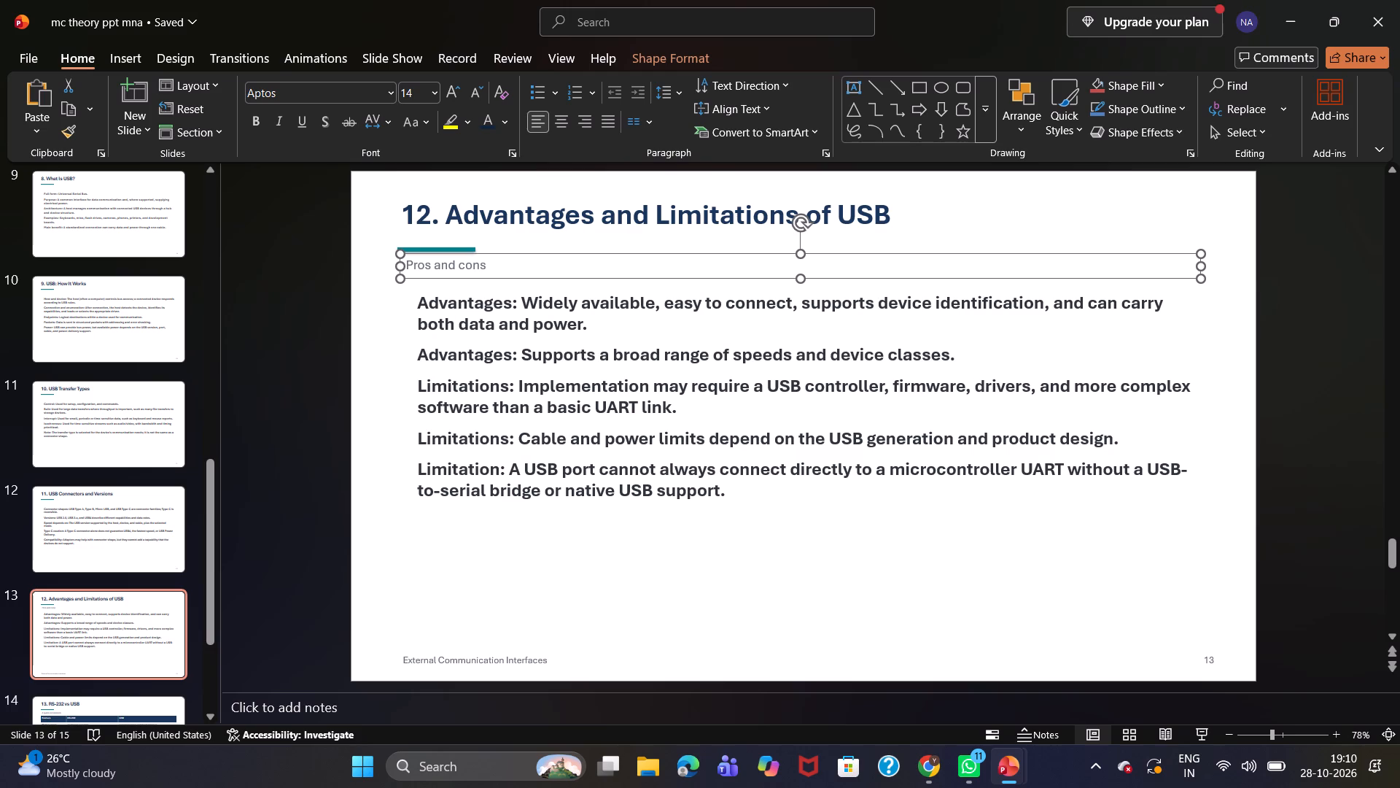
right_click(505, 277)
click(533, 277)
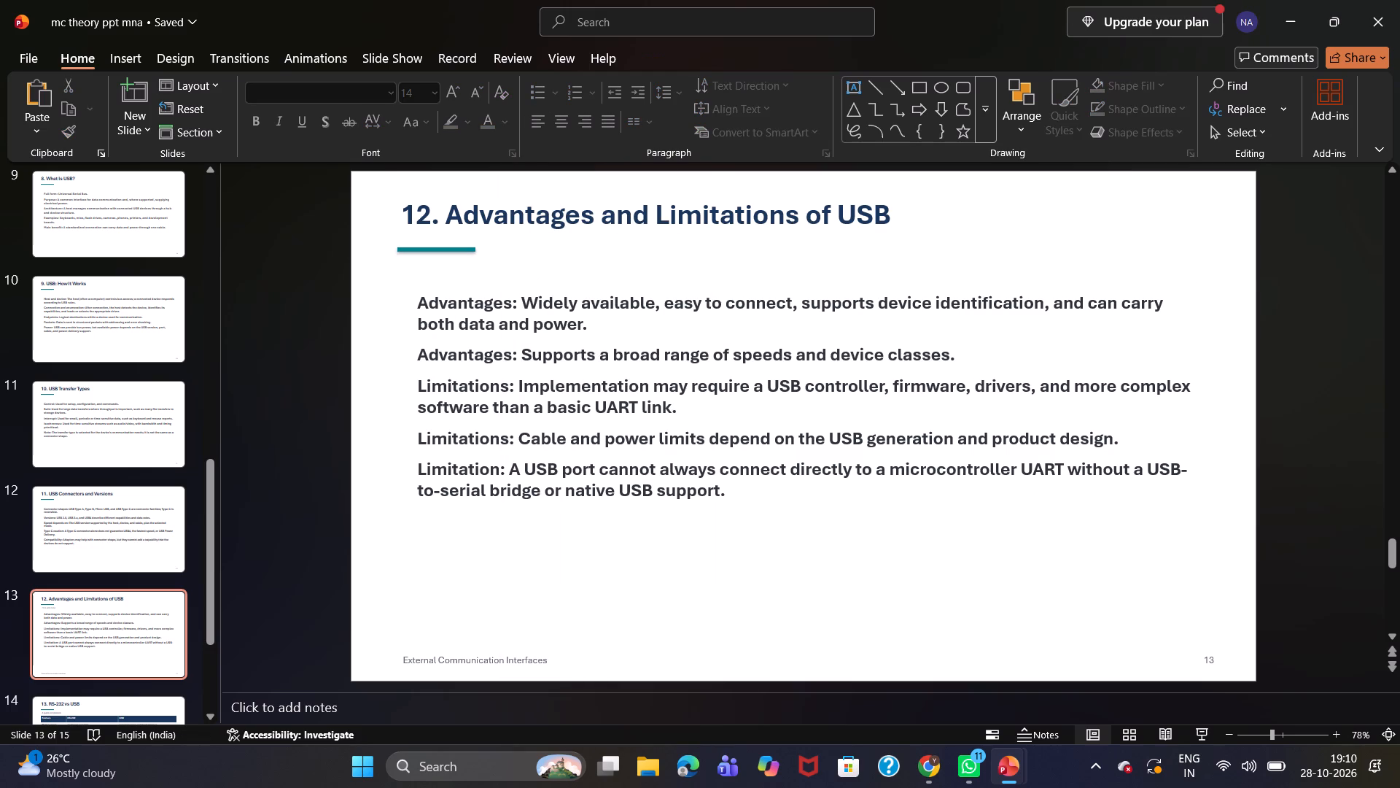
click(451, 666)
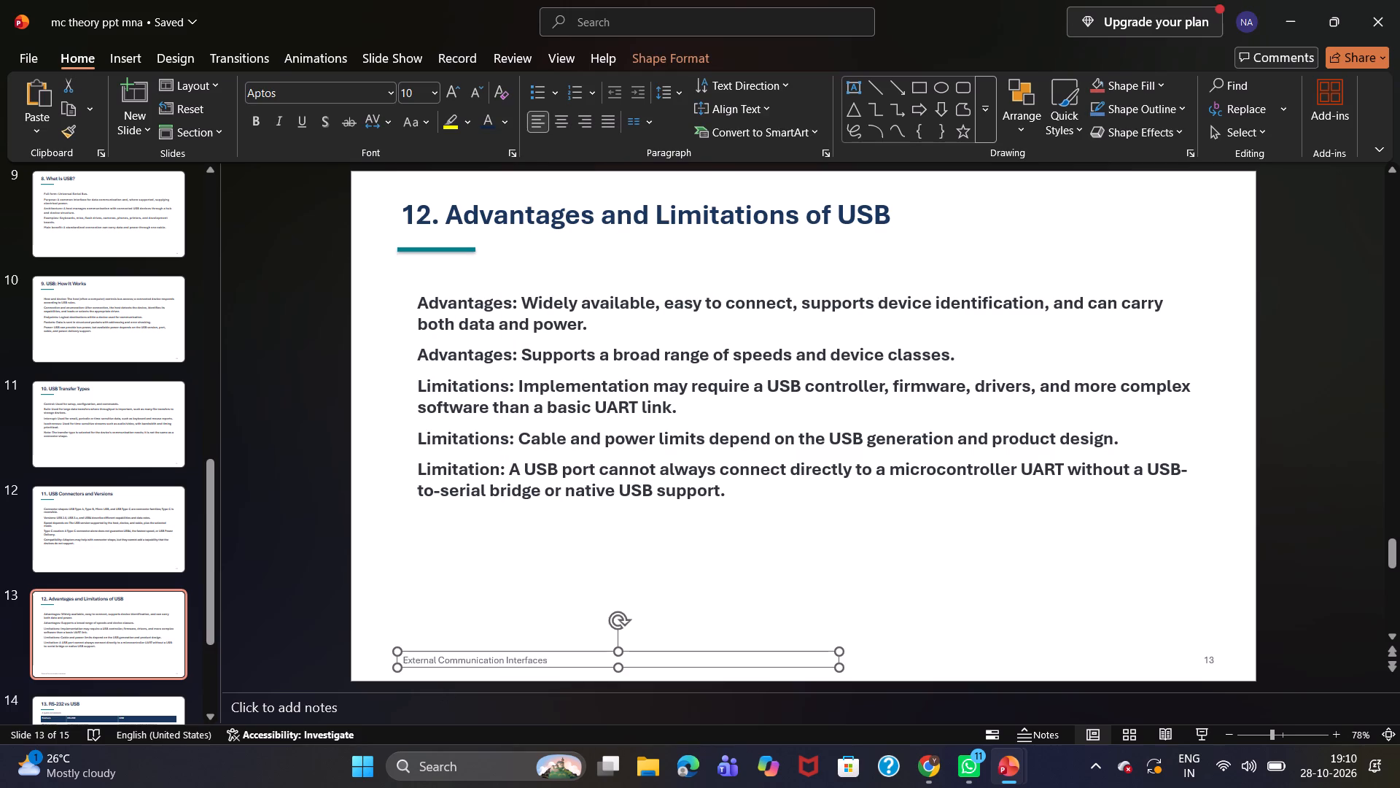
right_click(467, 652)
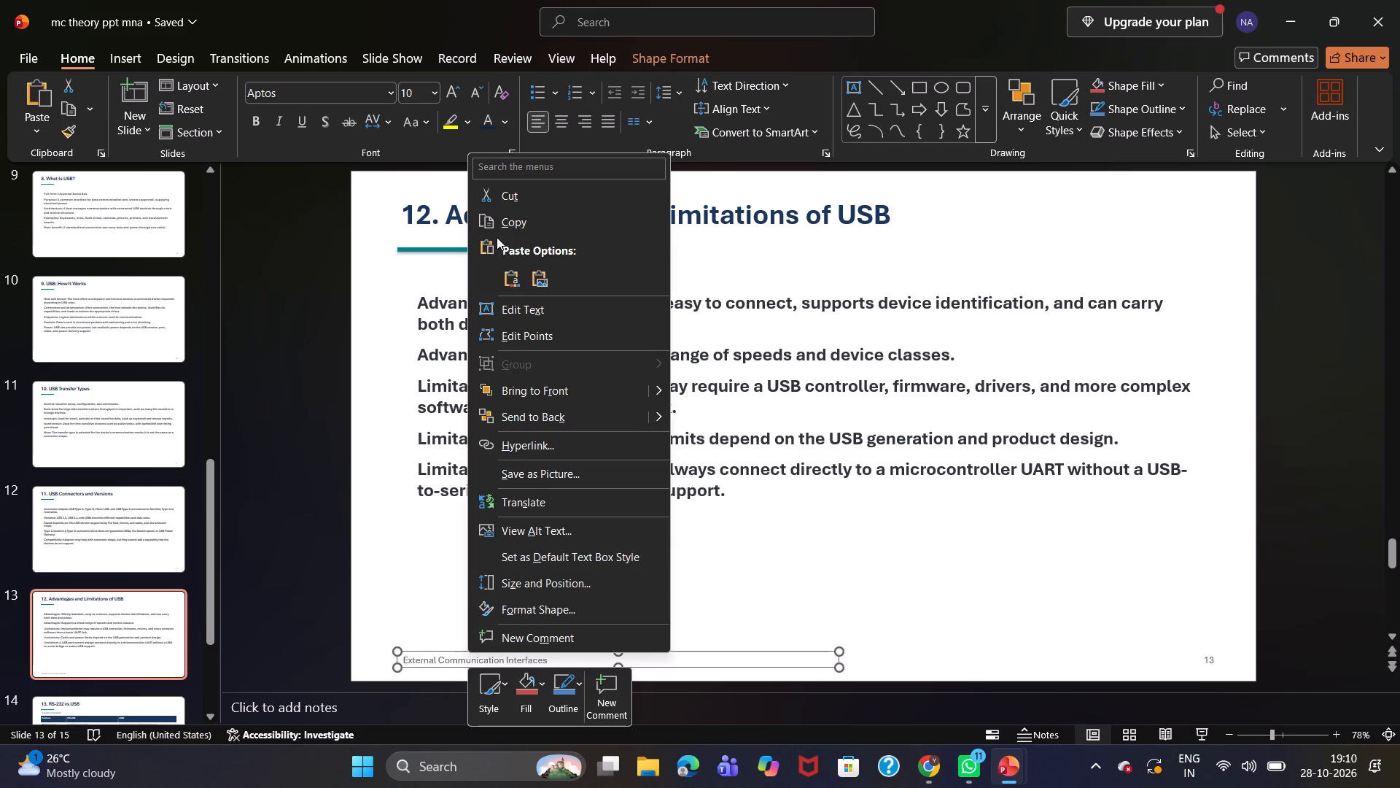
click(521, 196)
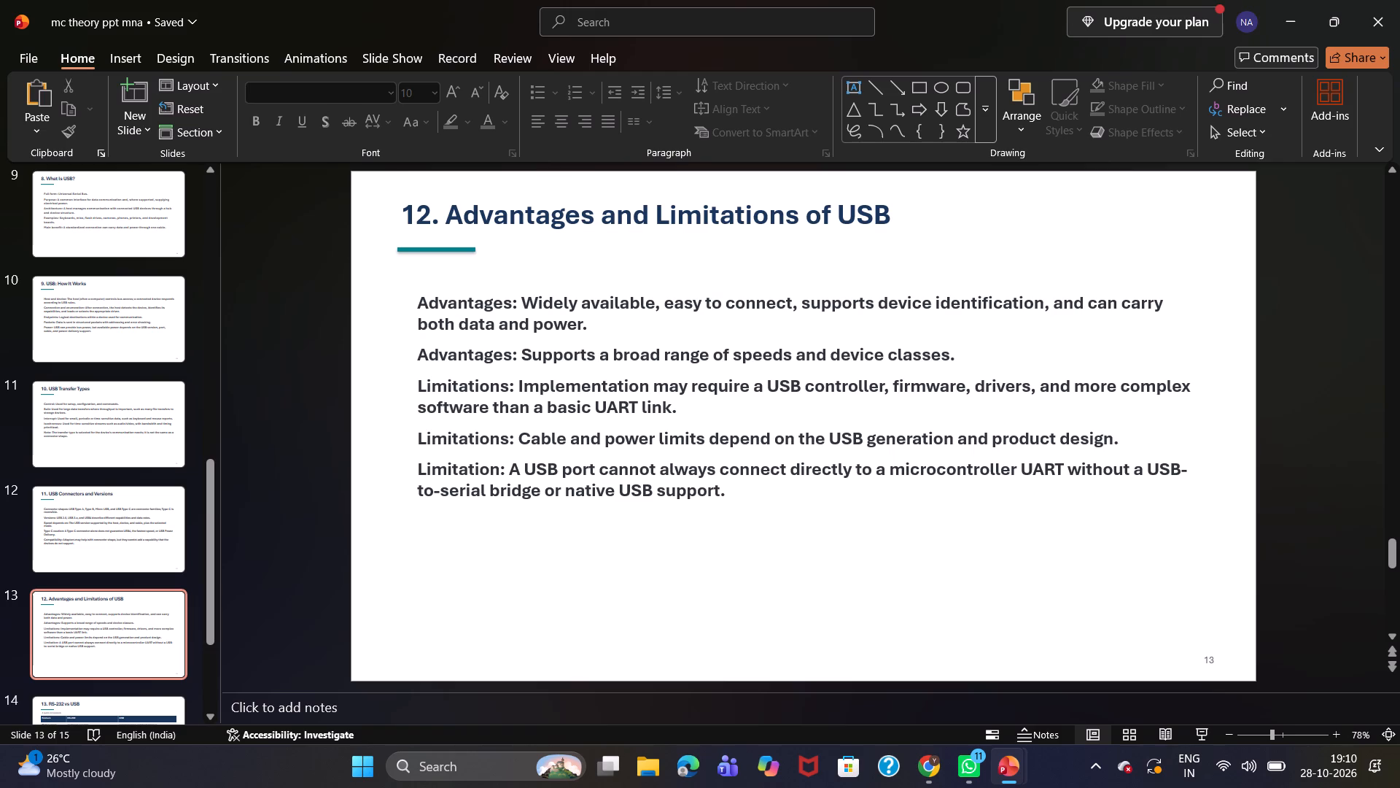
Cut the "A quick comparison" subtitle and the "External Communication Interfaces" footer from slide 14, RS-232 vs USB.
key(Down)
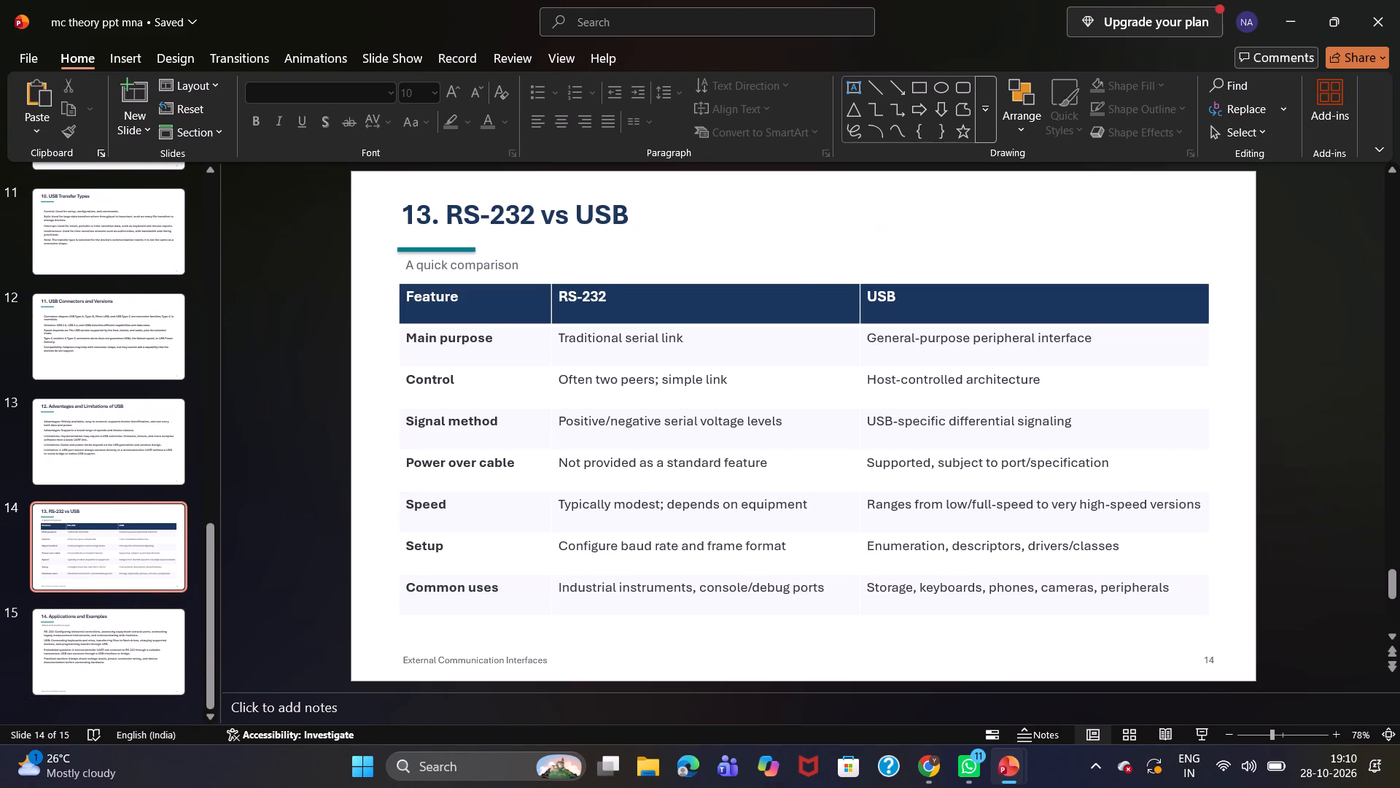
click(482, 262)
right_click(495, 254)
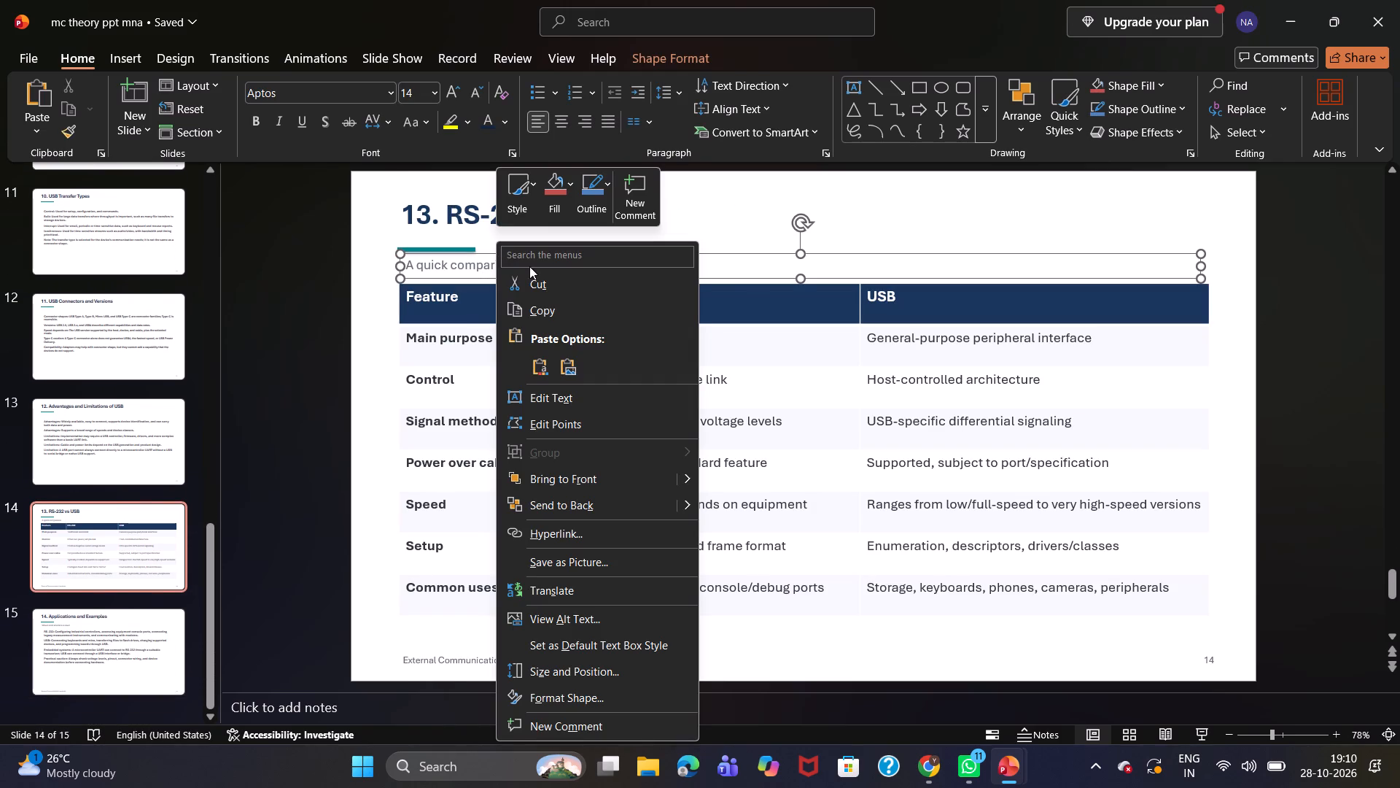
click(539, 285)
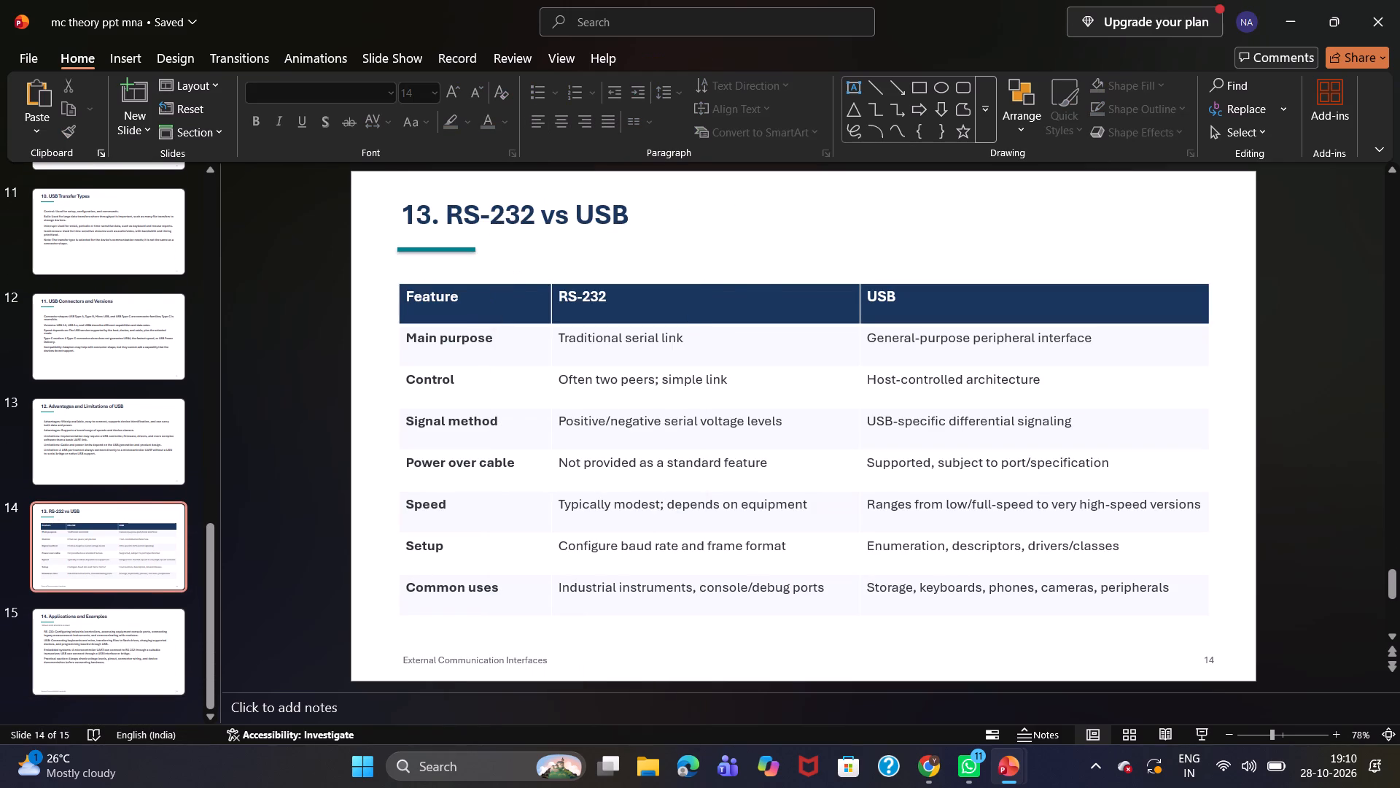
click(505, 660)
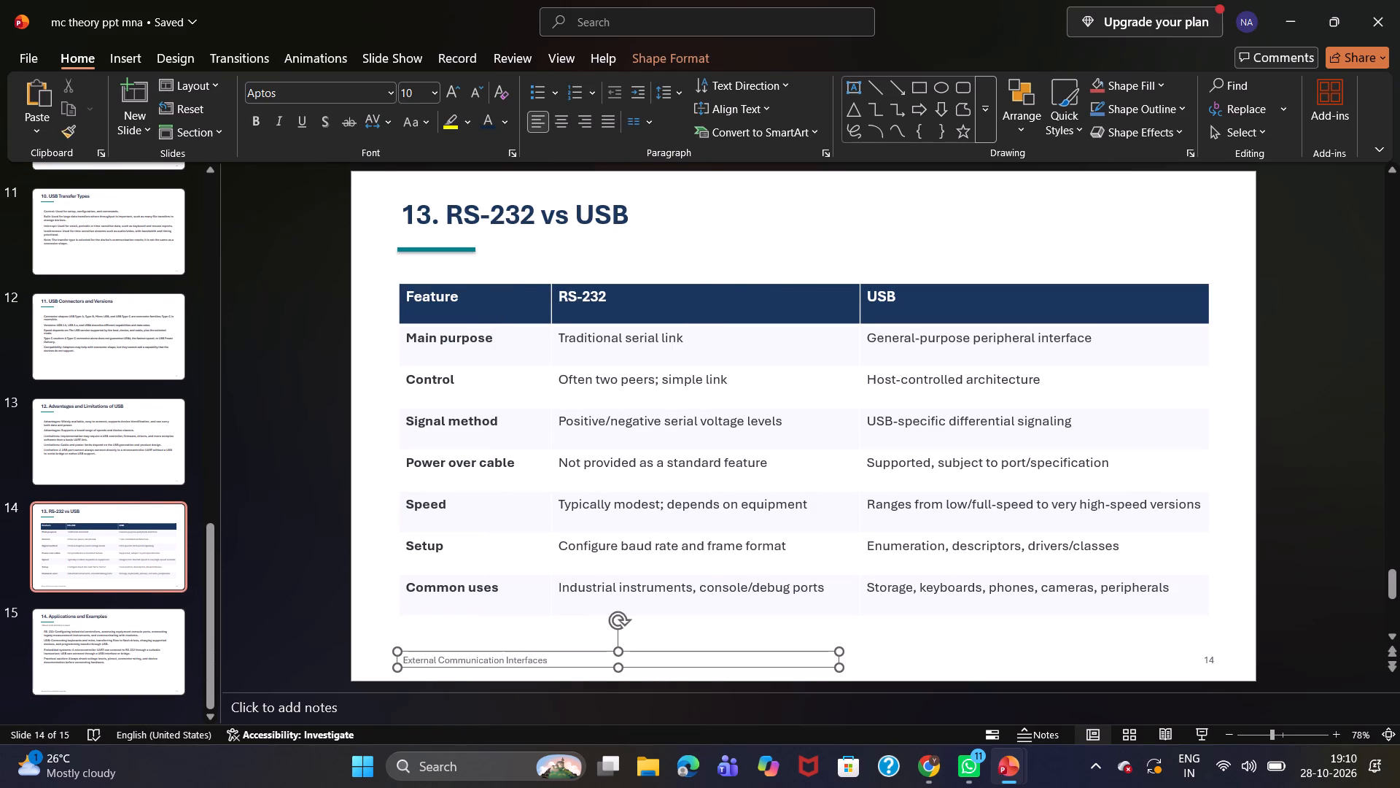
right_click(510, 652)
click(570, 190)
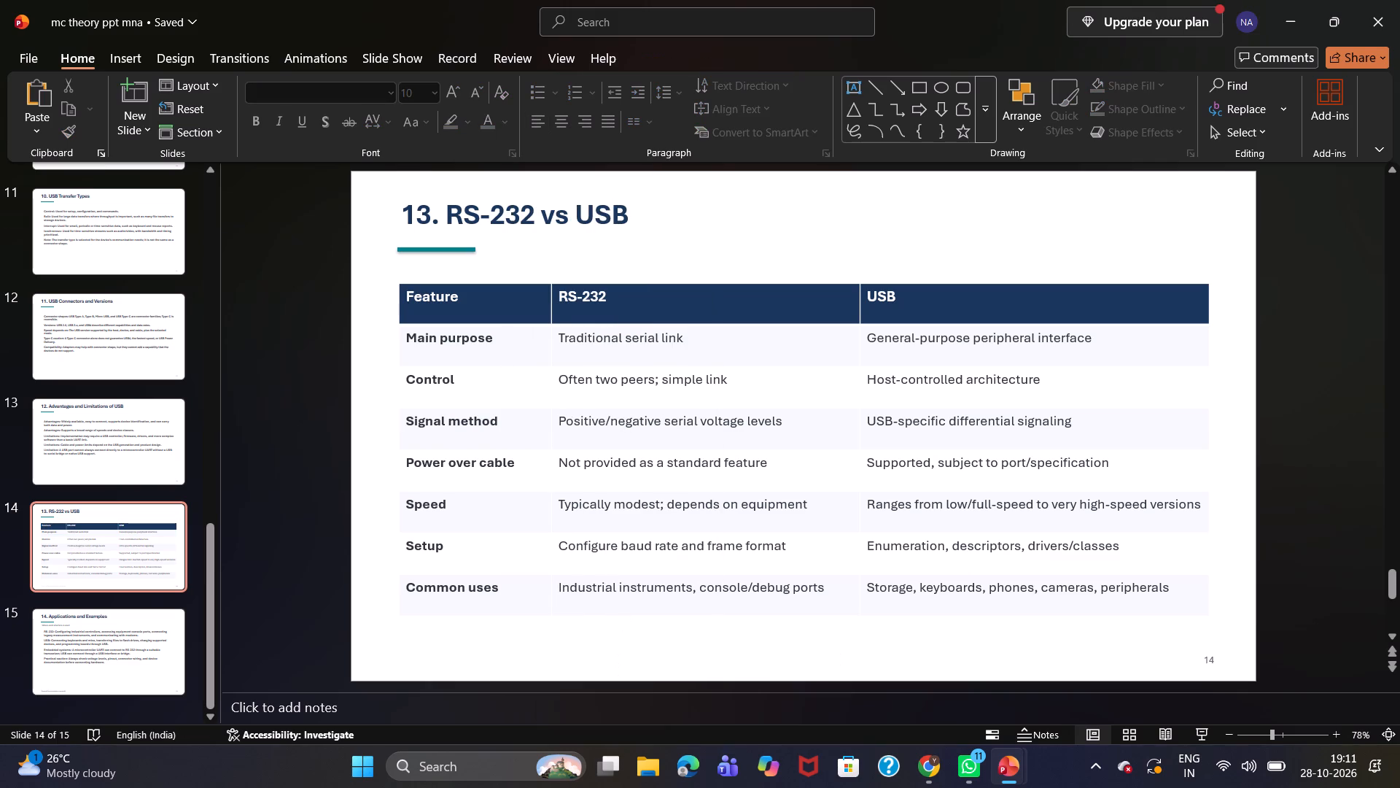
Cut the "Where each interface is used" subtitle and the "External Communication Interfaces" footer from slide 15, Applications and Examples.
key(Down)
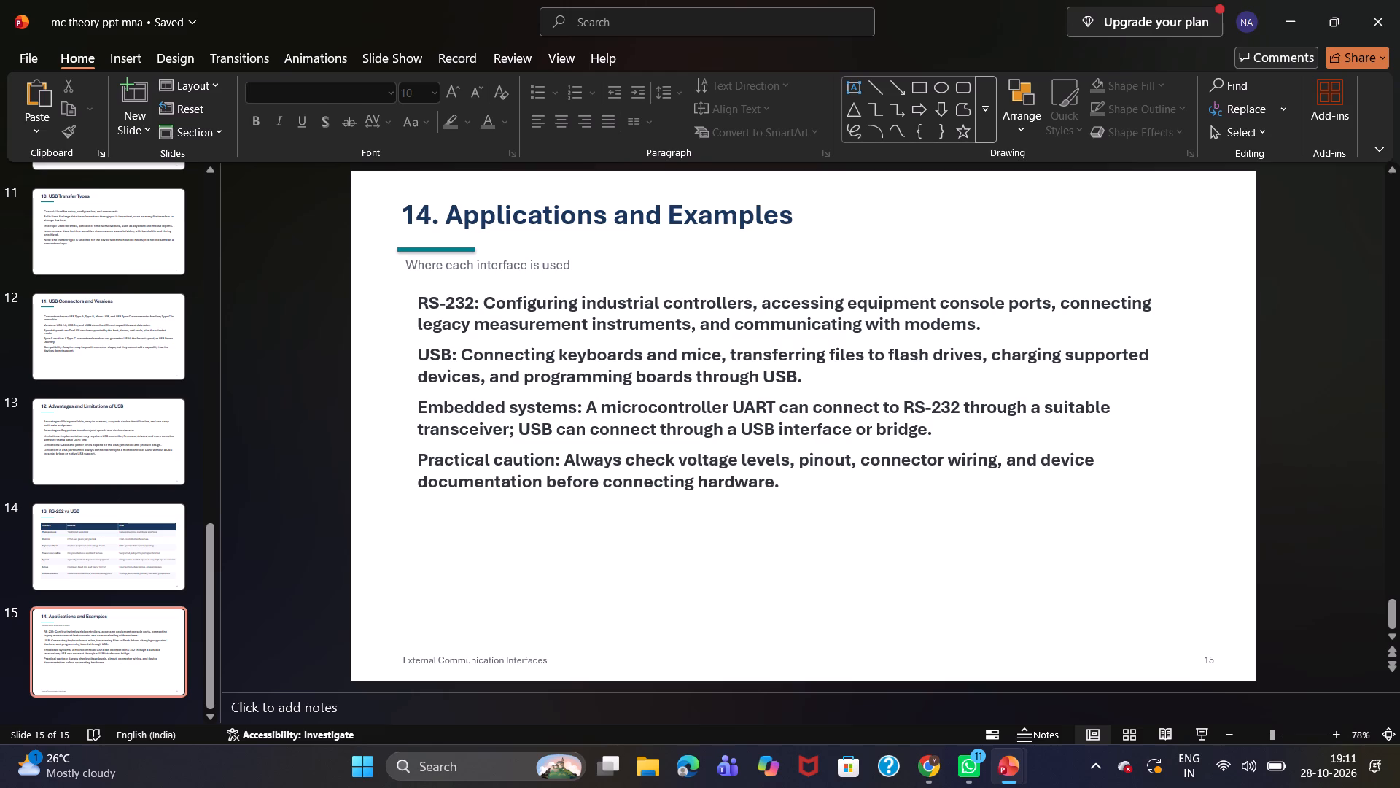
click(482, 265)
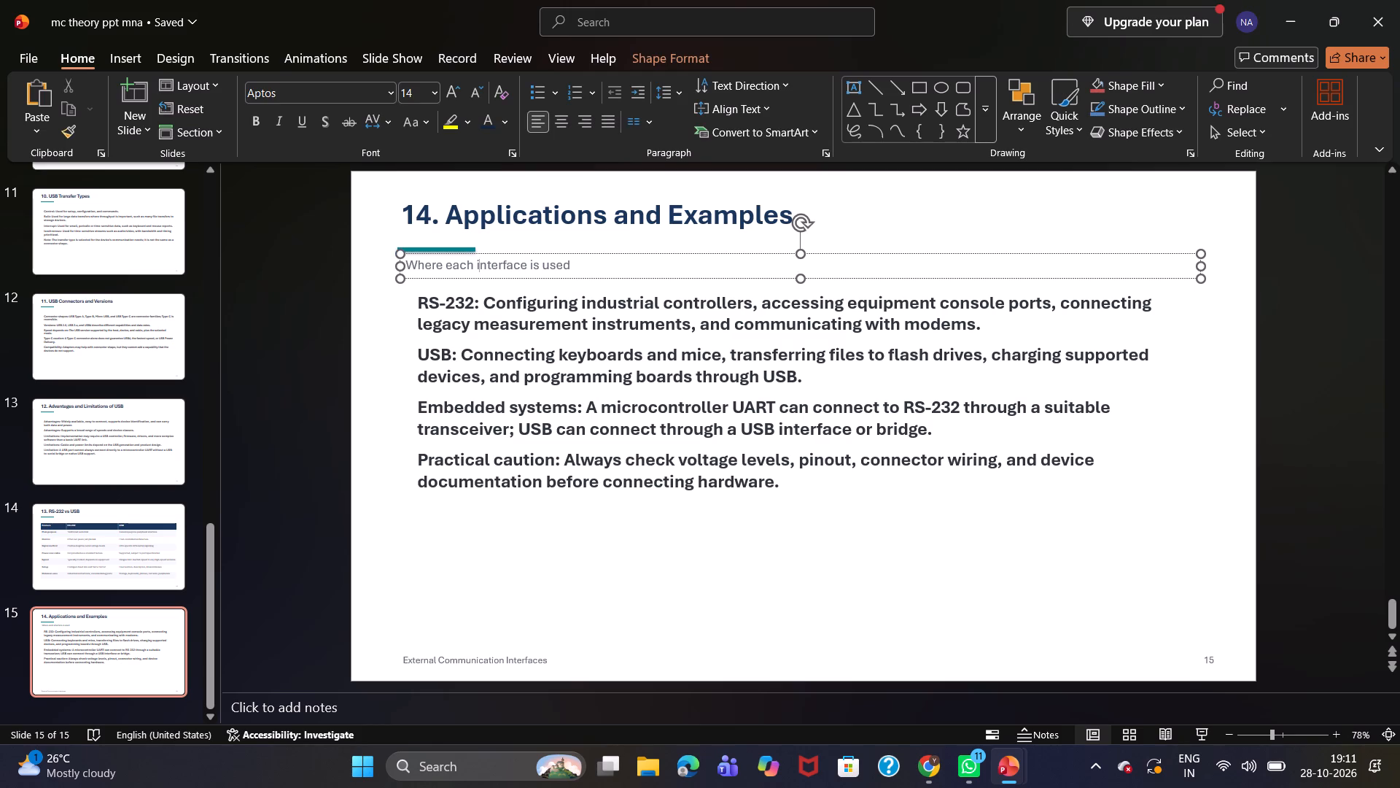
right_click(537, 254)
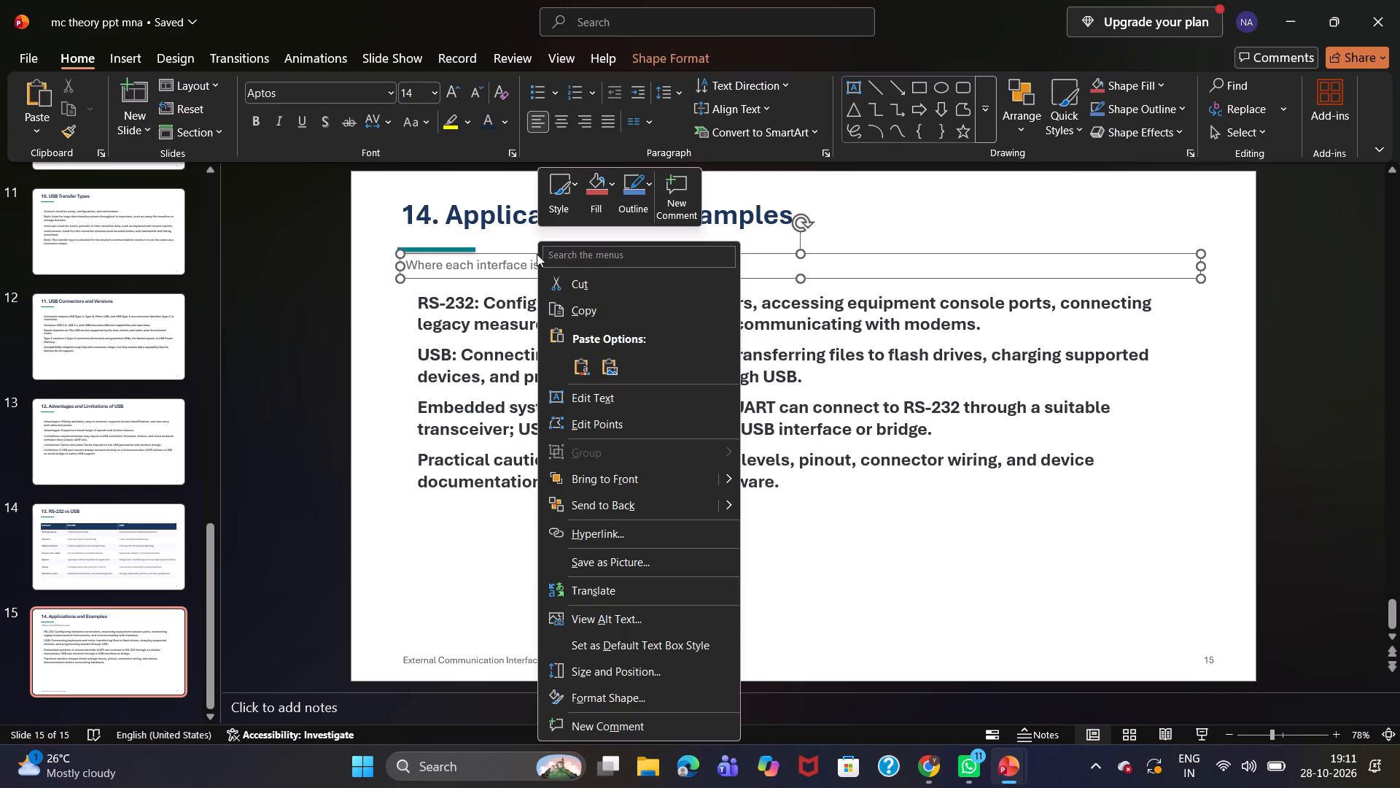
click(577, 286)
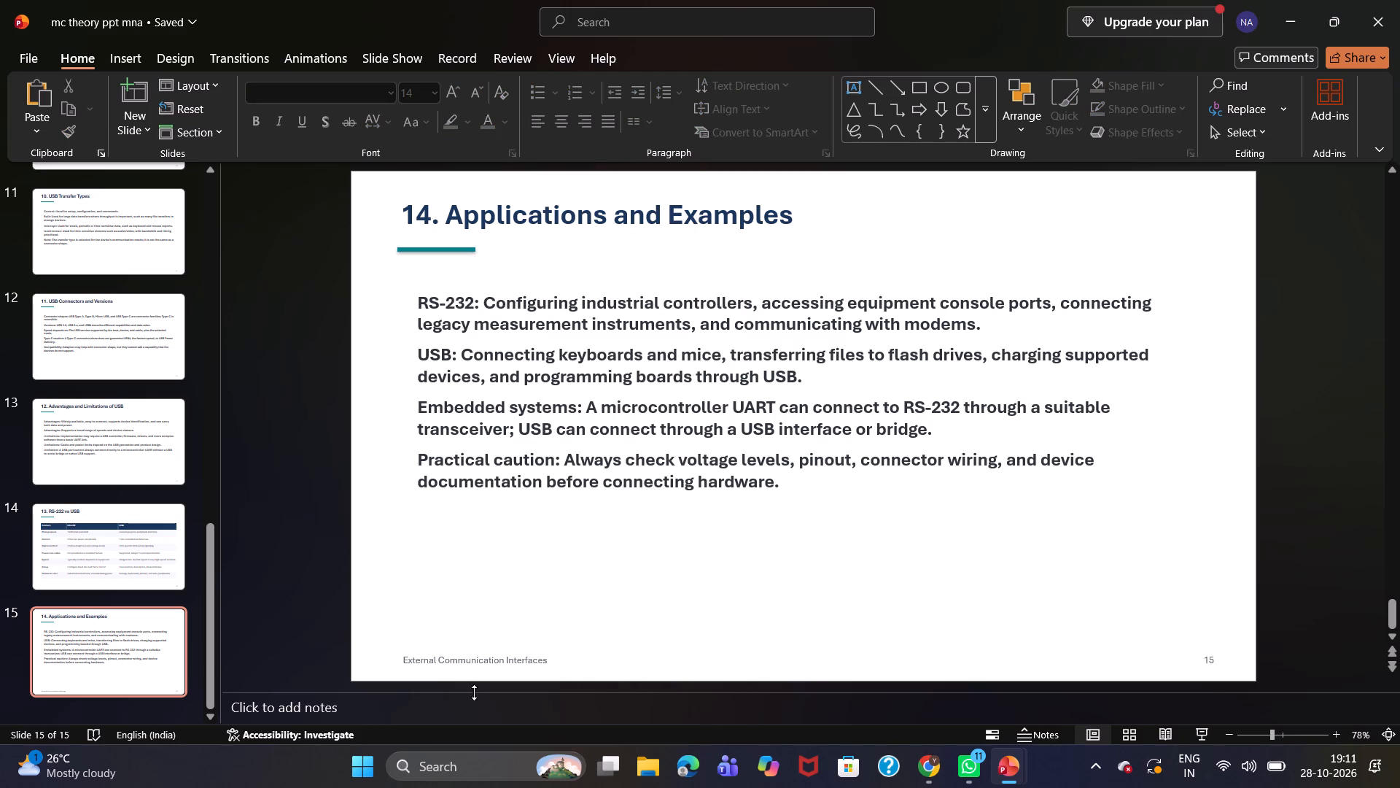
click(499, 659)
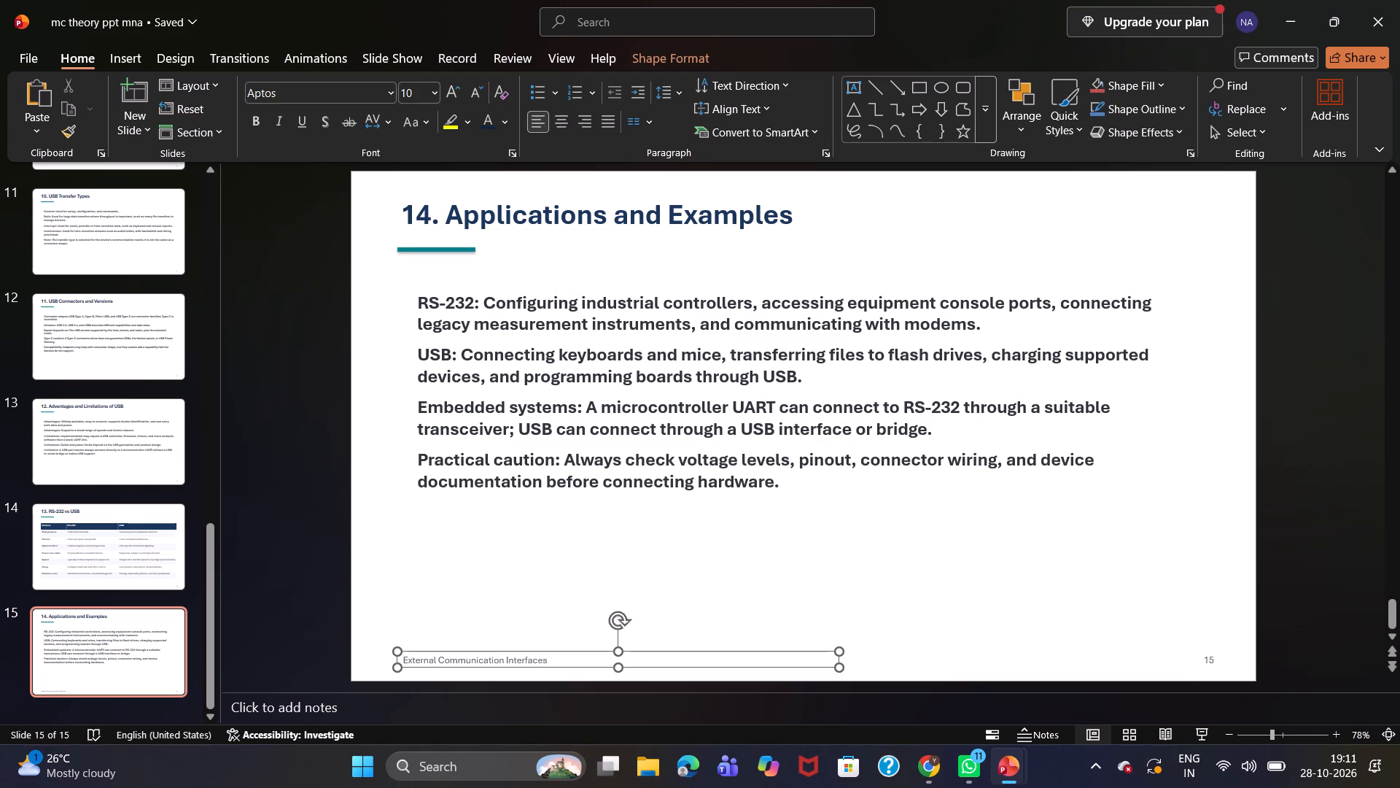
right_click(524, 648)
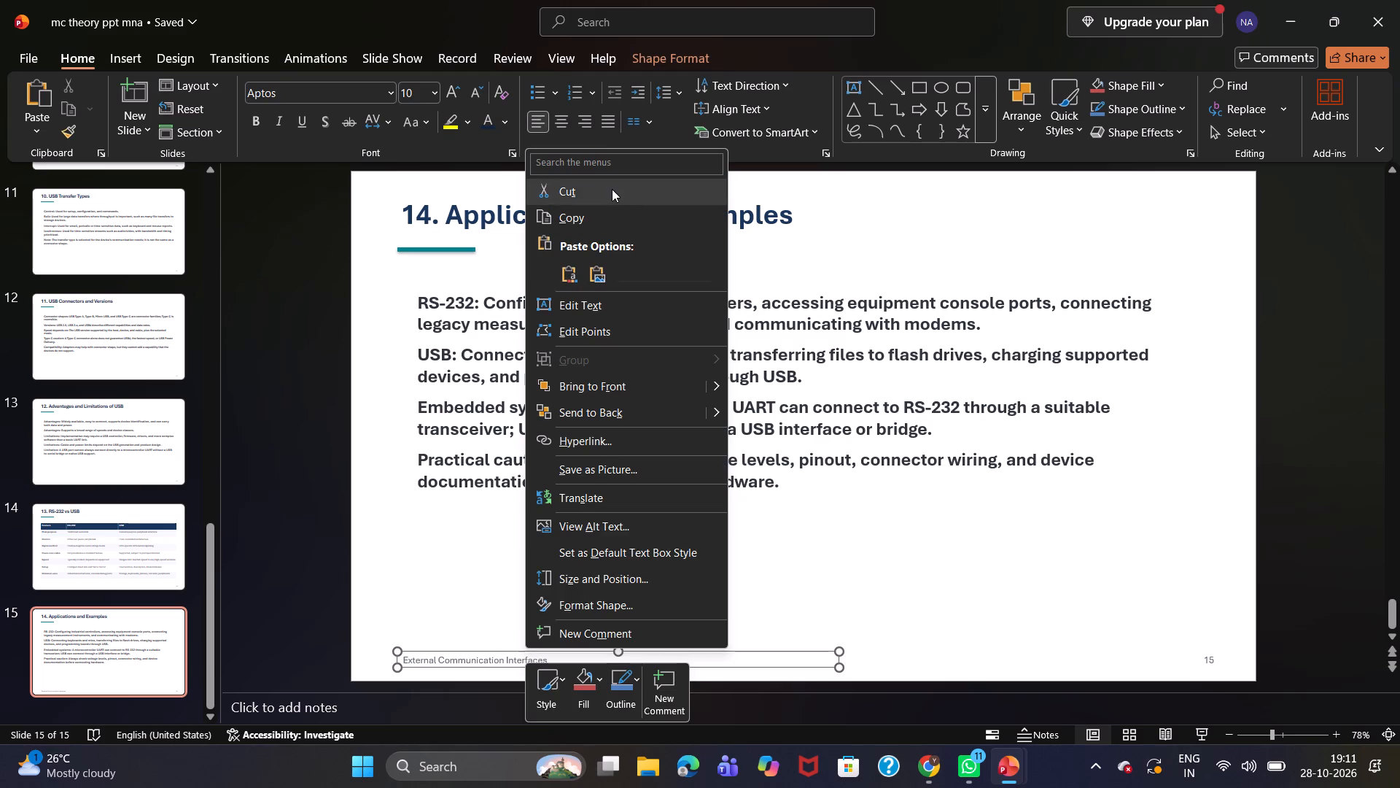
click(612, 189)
Review the last two slides, RS-232 vs USB and Applications and Examples.
key(Down)
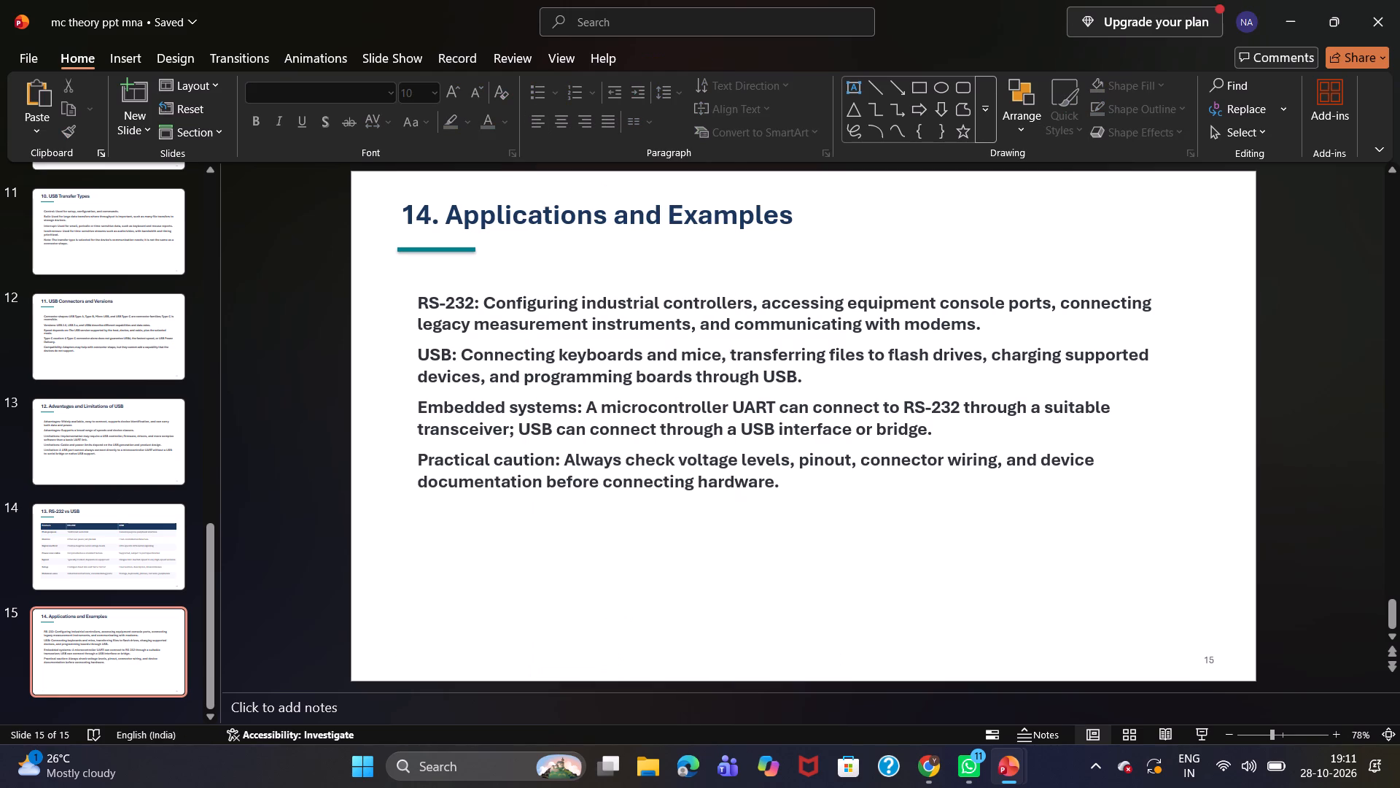
key(Down)
key(Up)
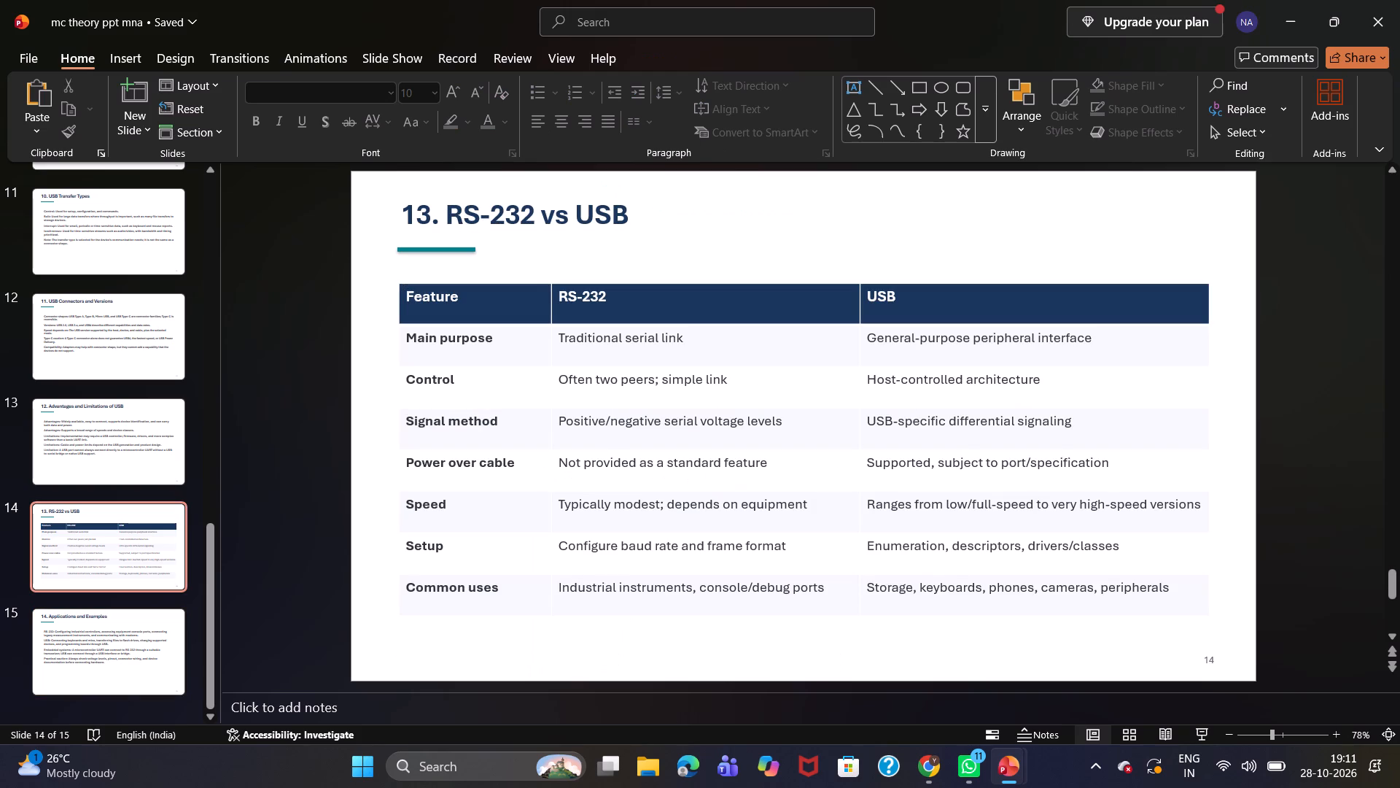
key(Down)
key(Down)
key(Down)
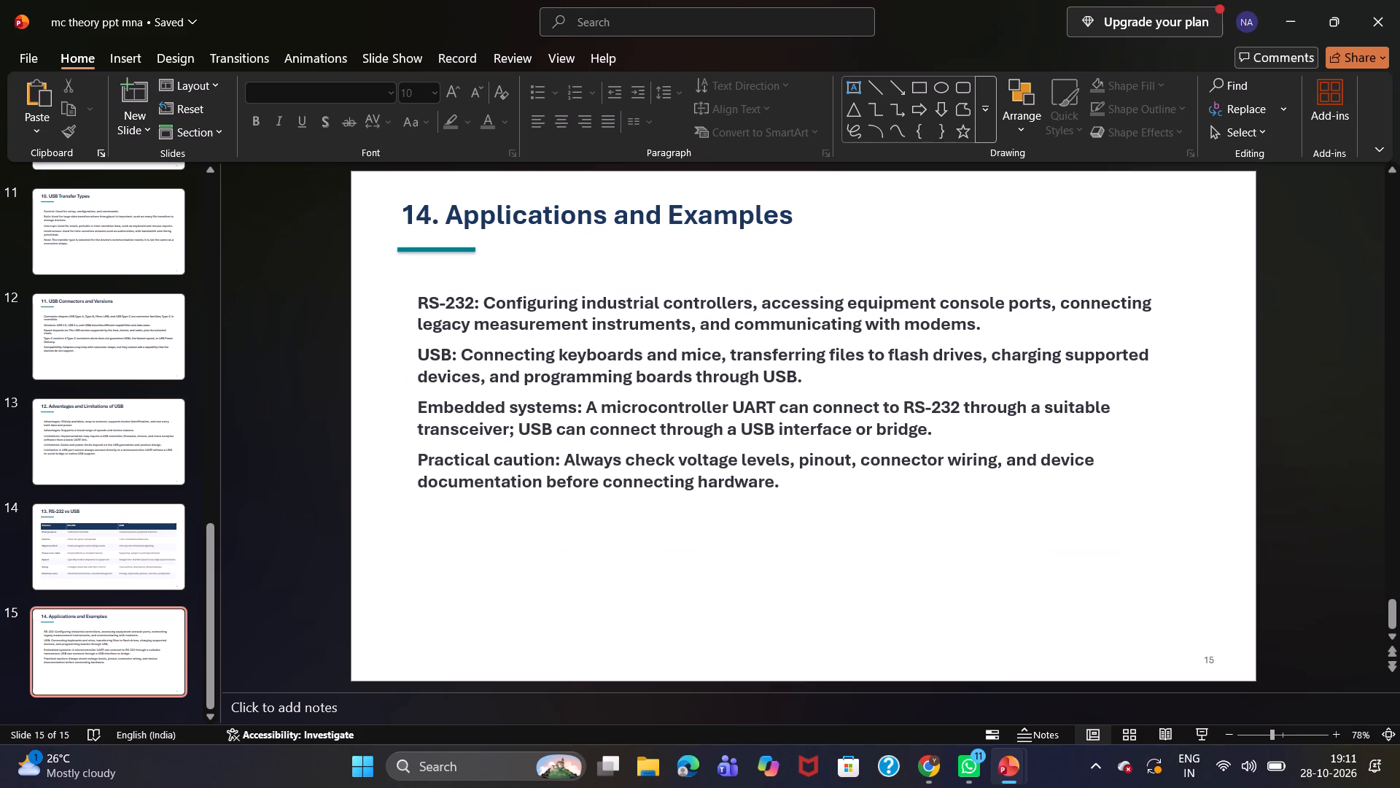
key(Up)
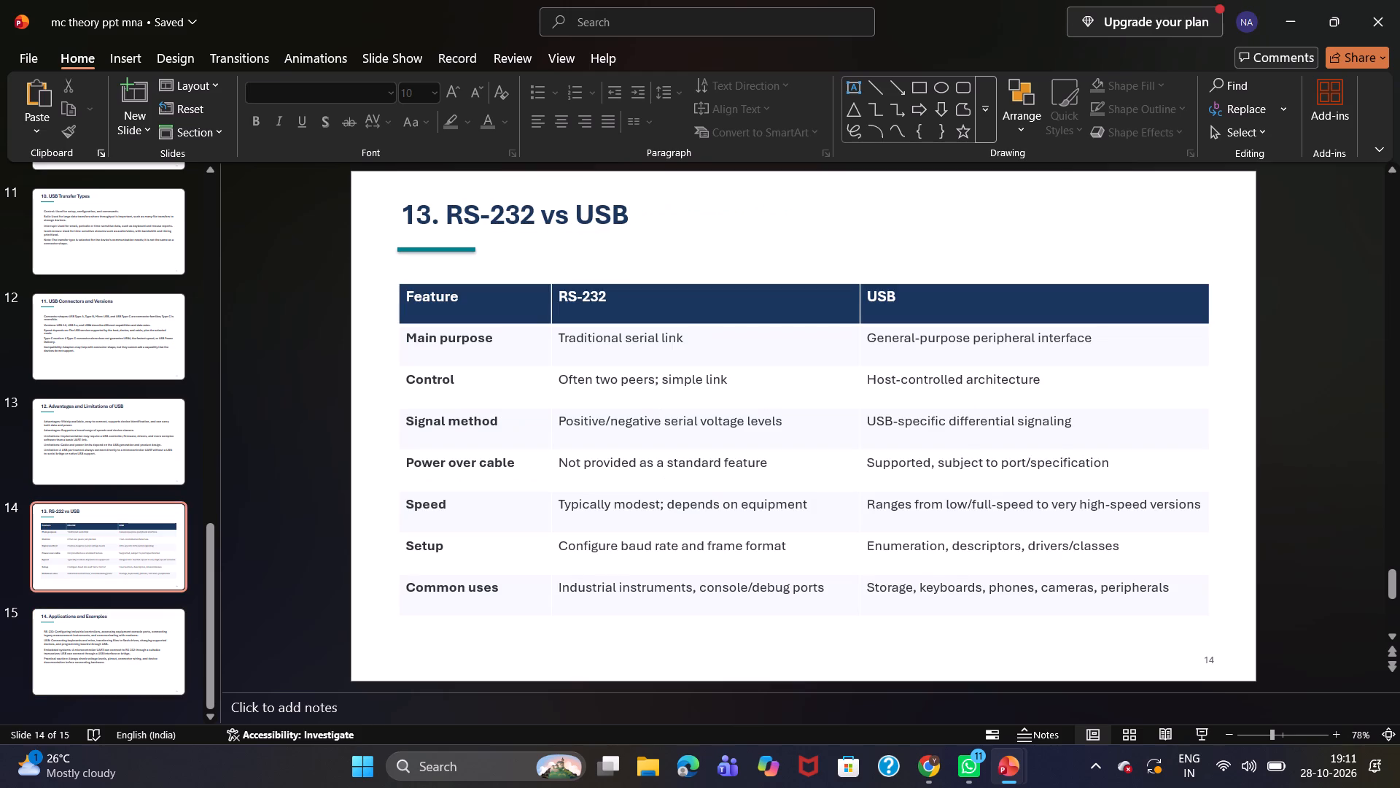
click(120, 580)
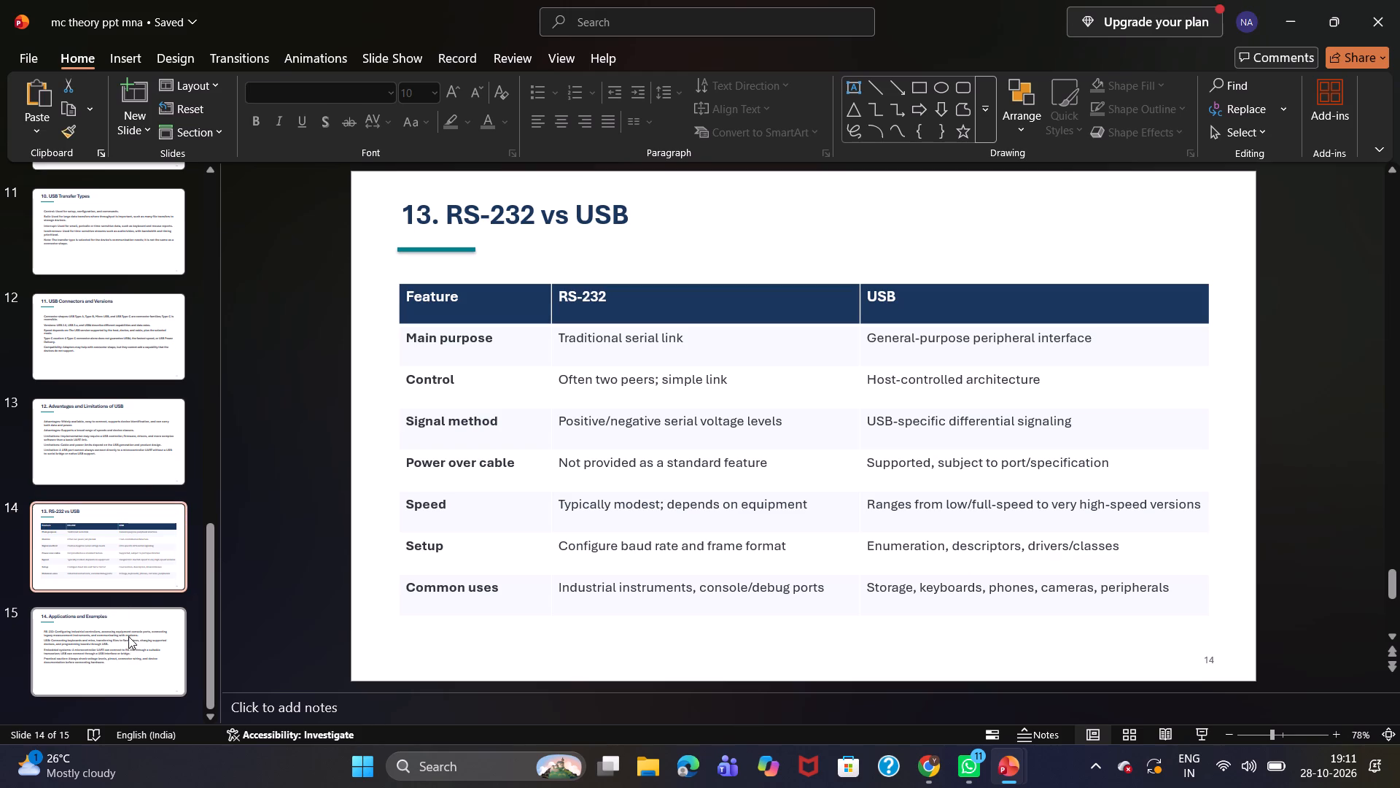
scroll(109, 671, down, 1)
click(114, 664)
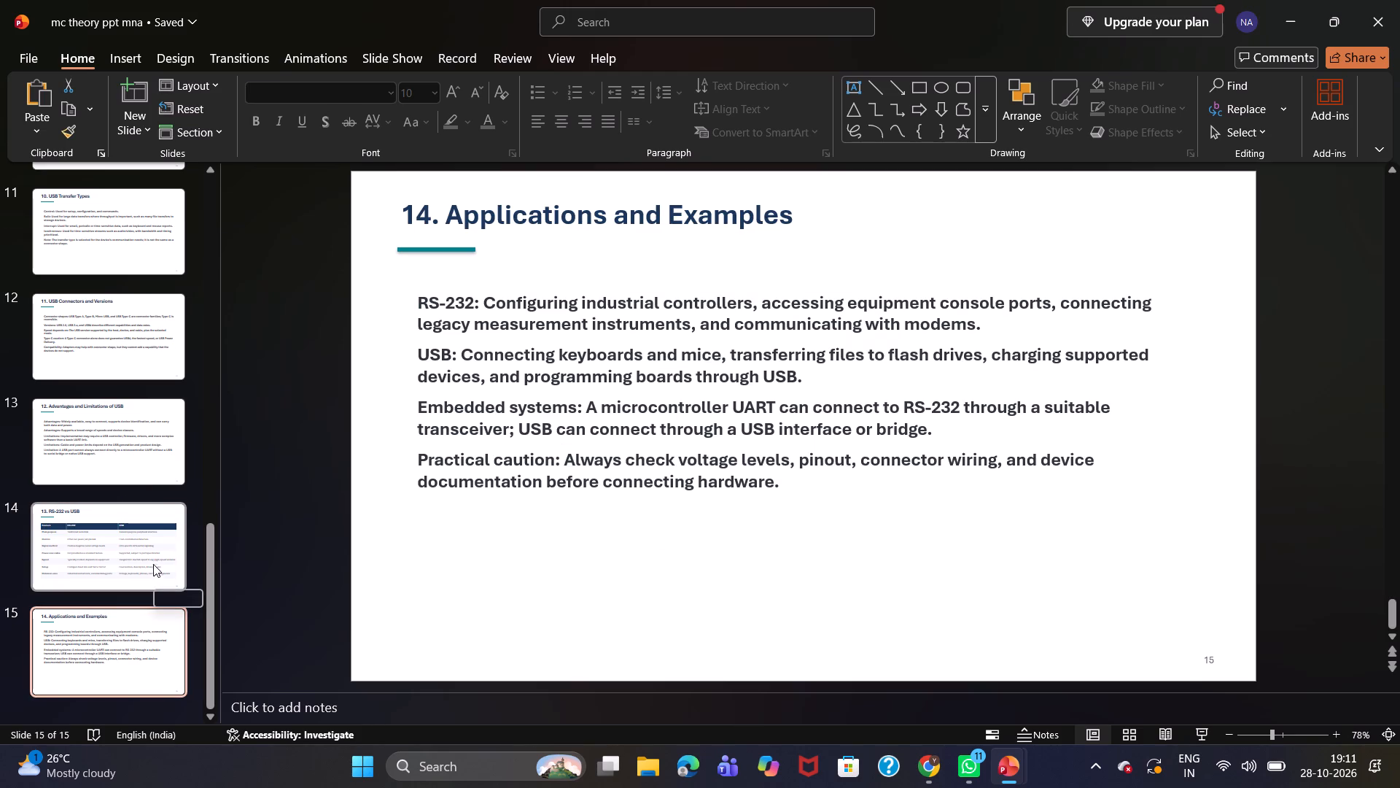
click(136, 644)
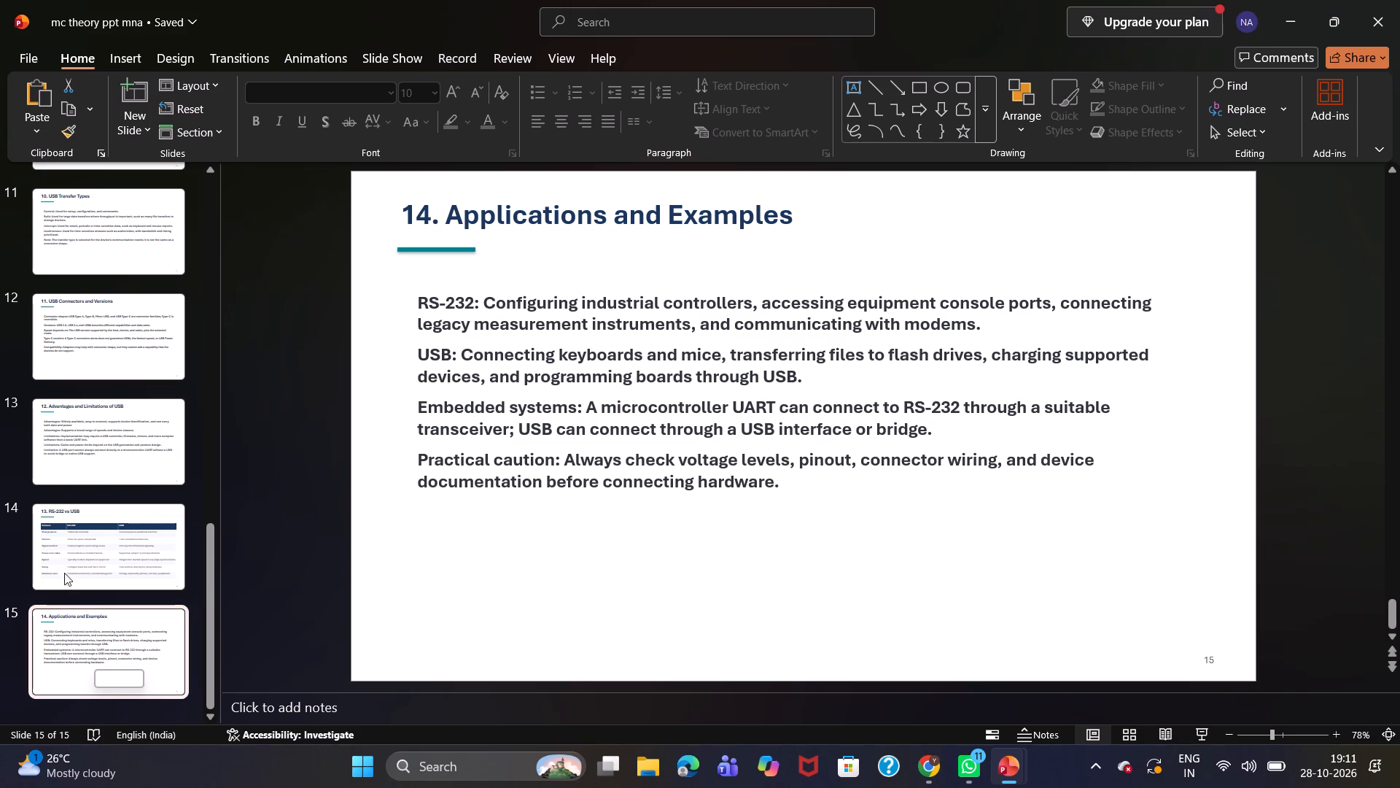
Delete the last two slides, RS-232 vs USB and Applications and Examples.
click(81, 552)
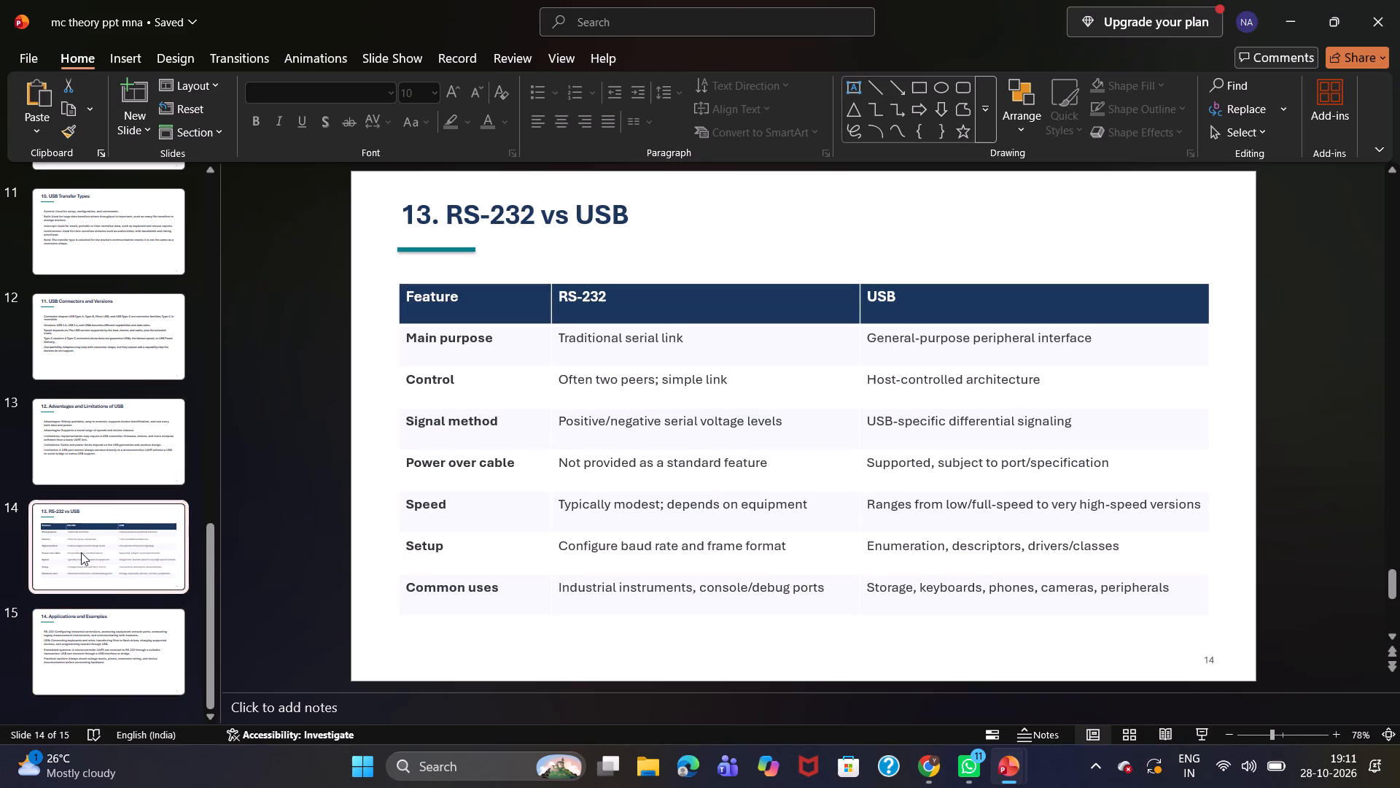
key(Delete)
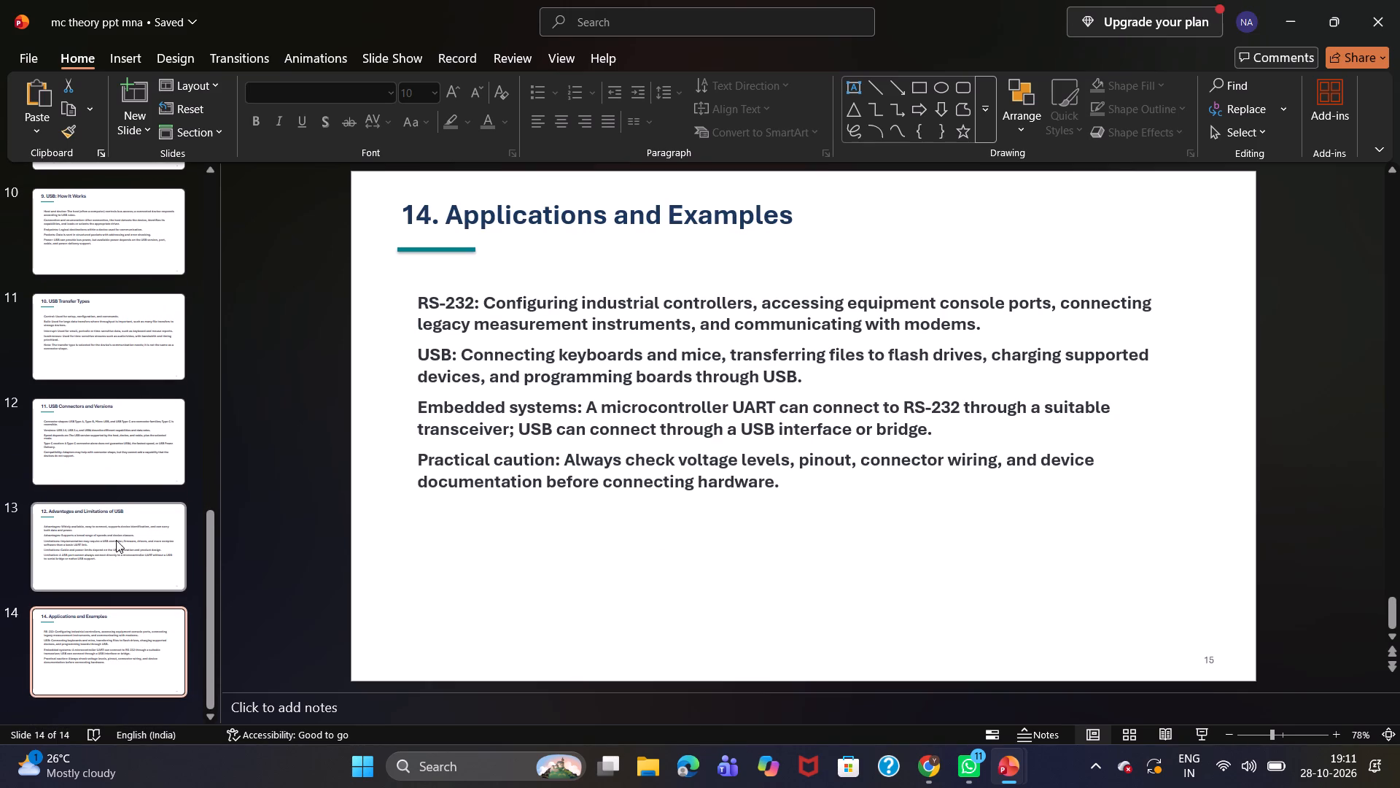
click(117, 536)
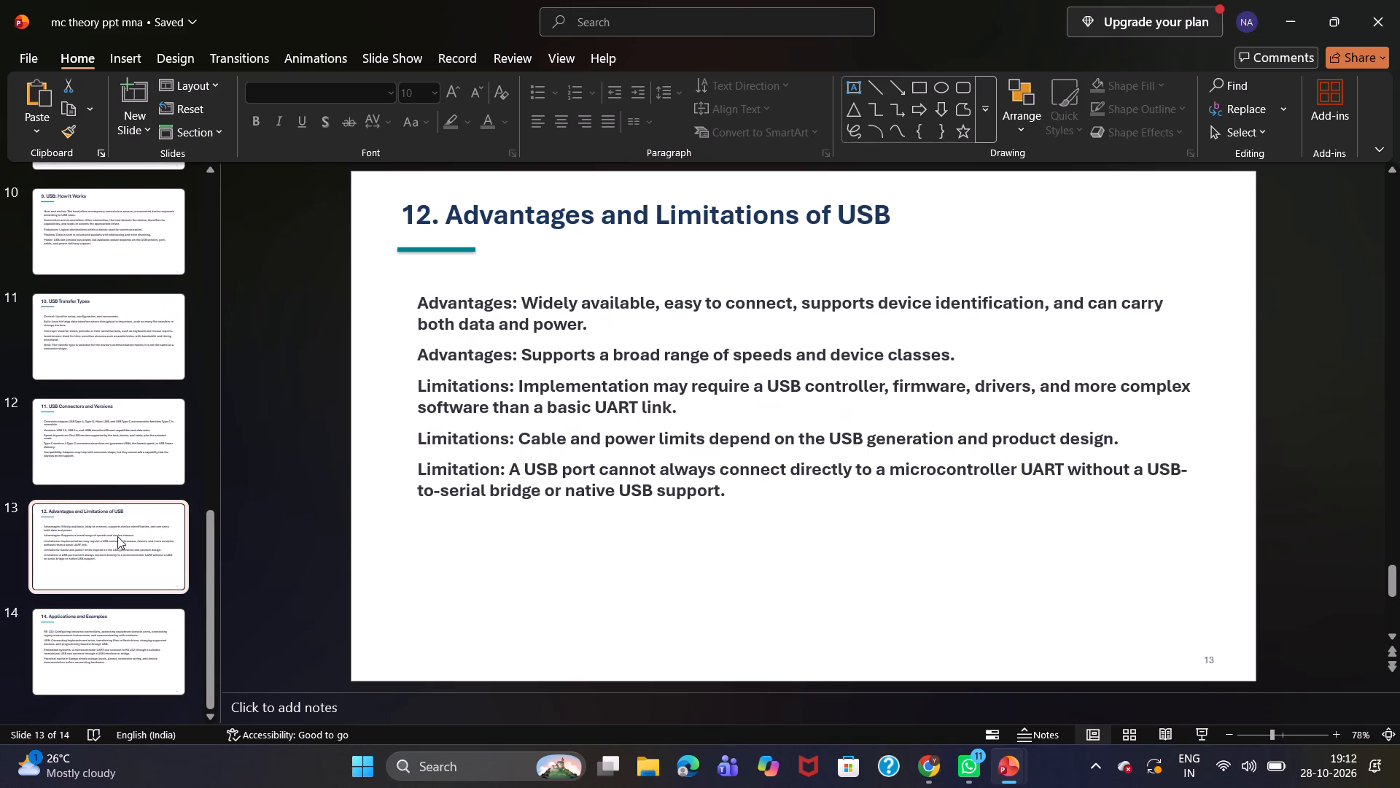
click(99, 692)
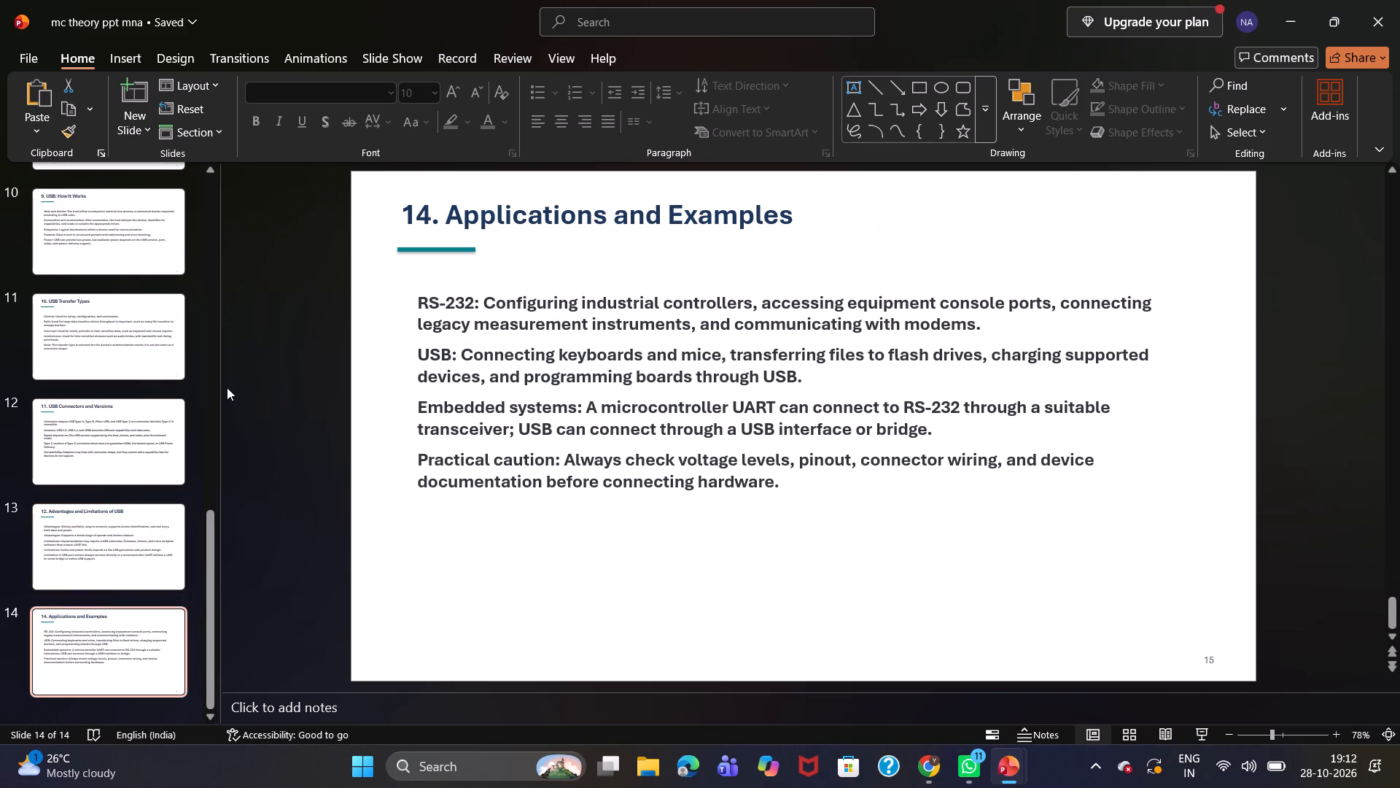
key(Delete)
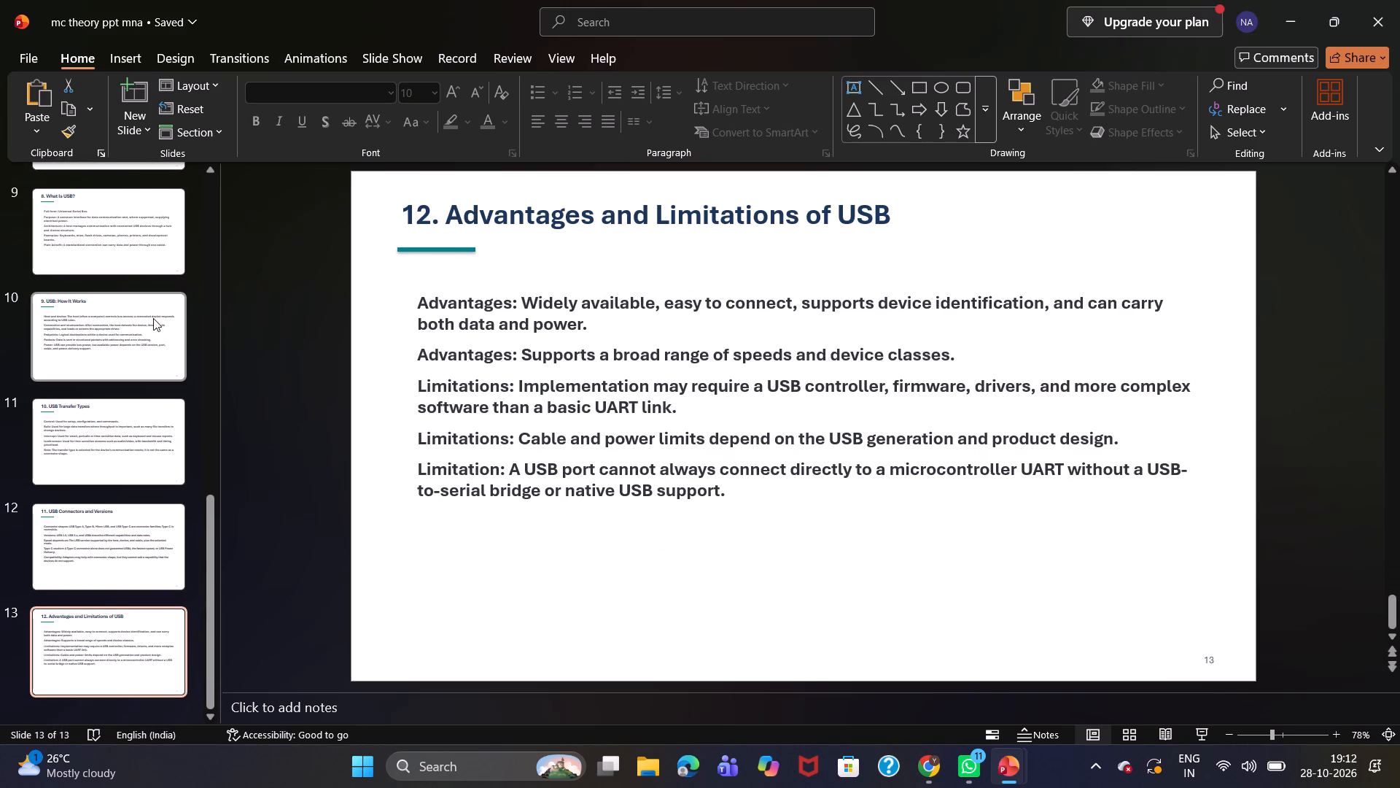
Place the text cursor at the start of the "EXTERNAL COMMUNICATION INTERFACES" title on slide 1.
scroll(126, 328, up, 5)
click(92, 204)
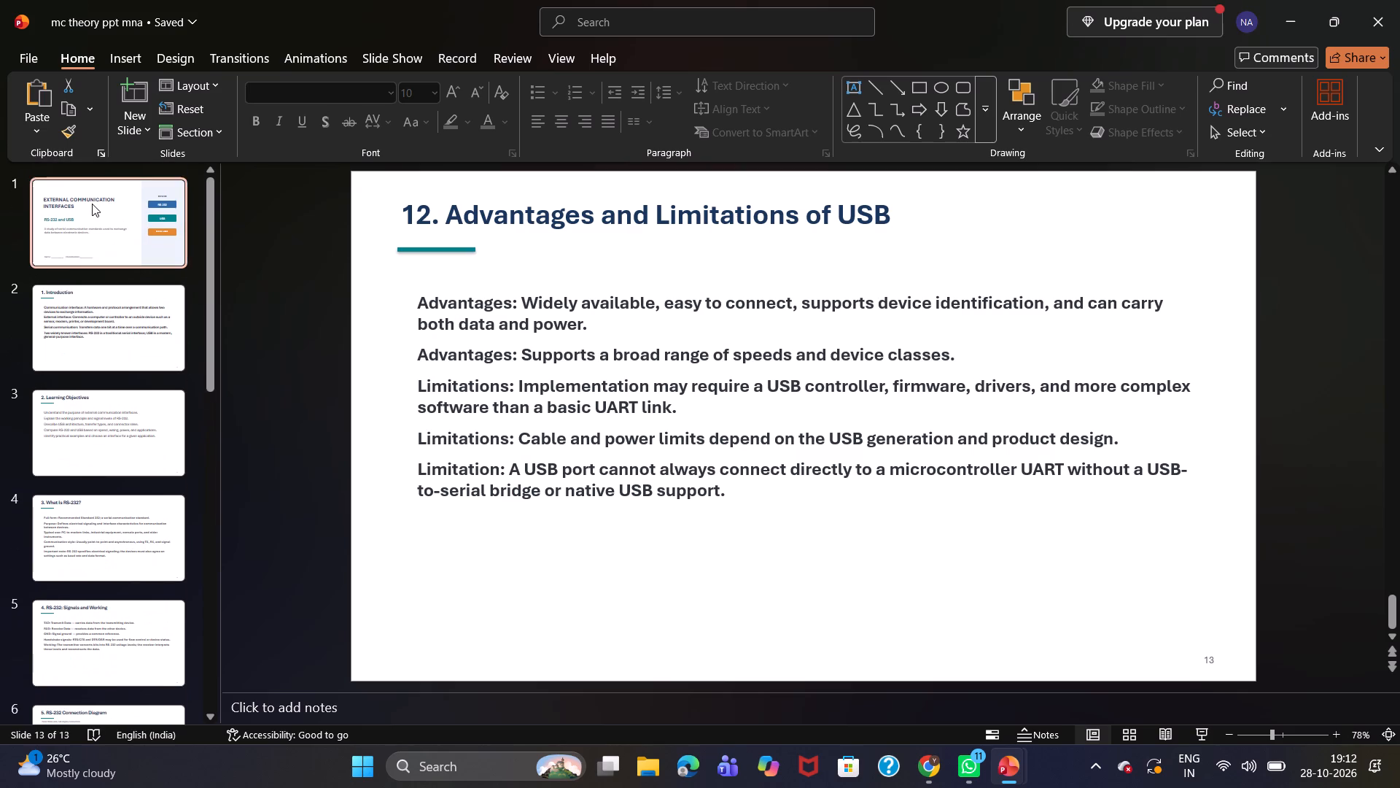
click(594, 274)
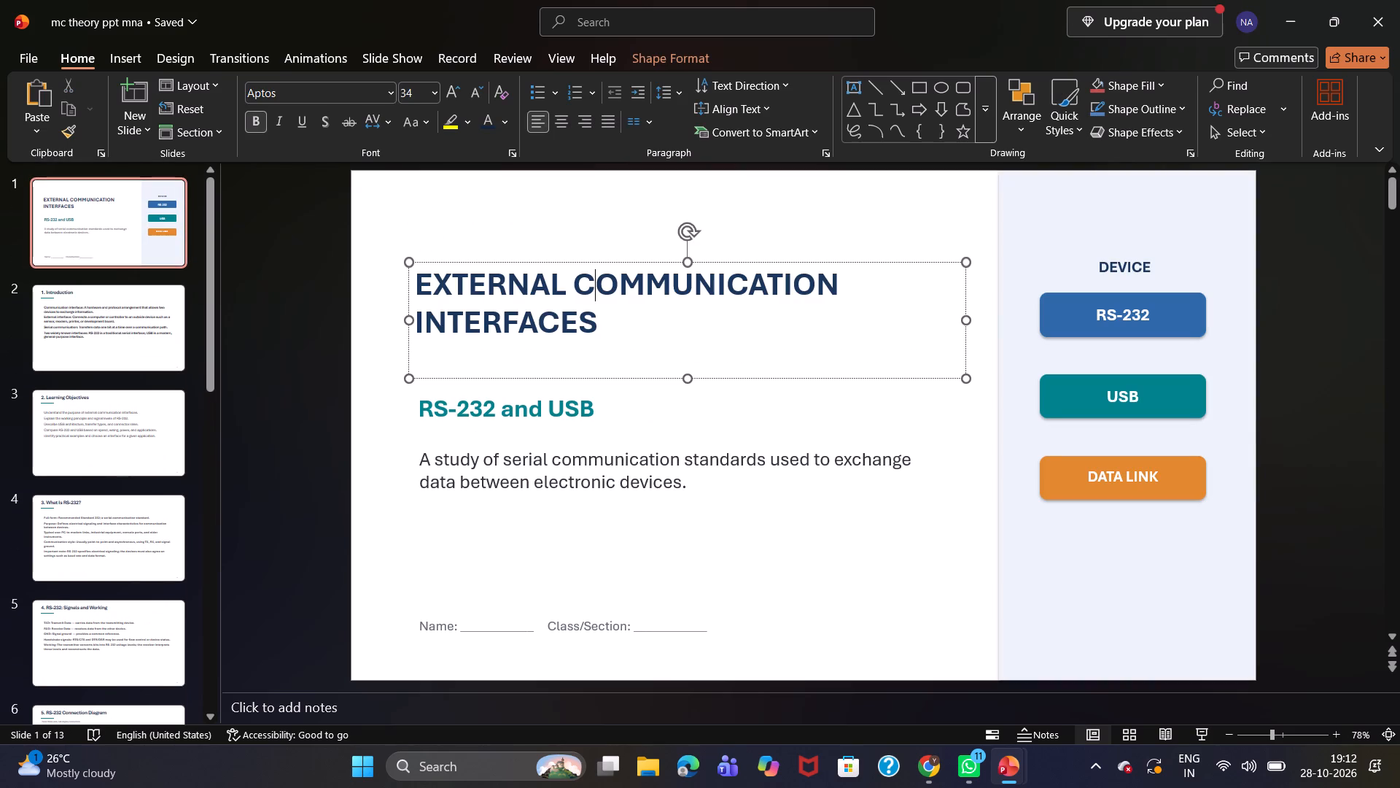
click(418, 288)
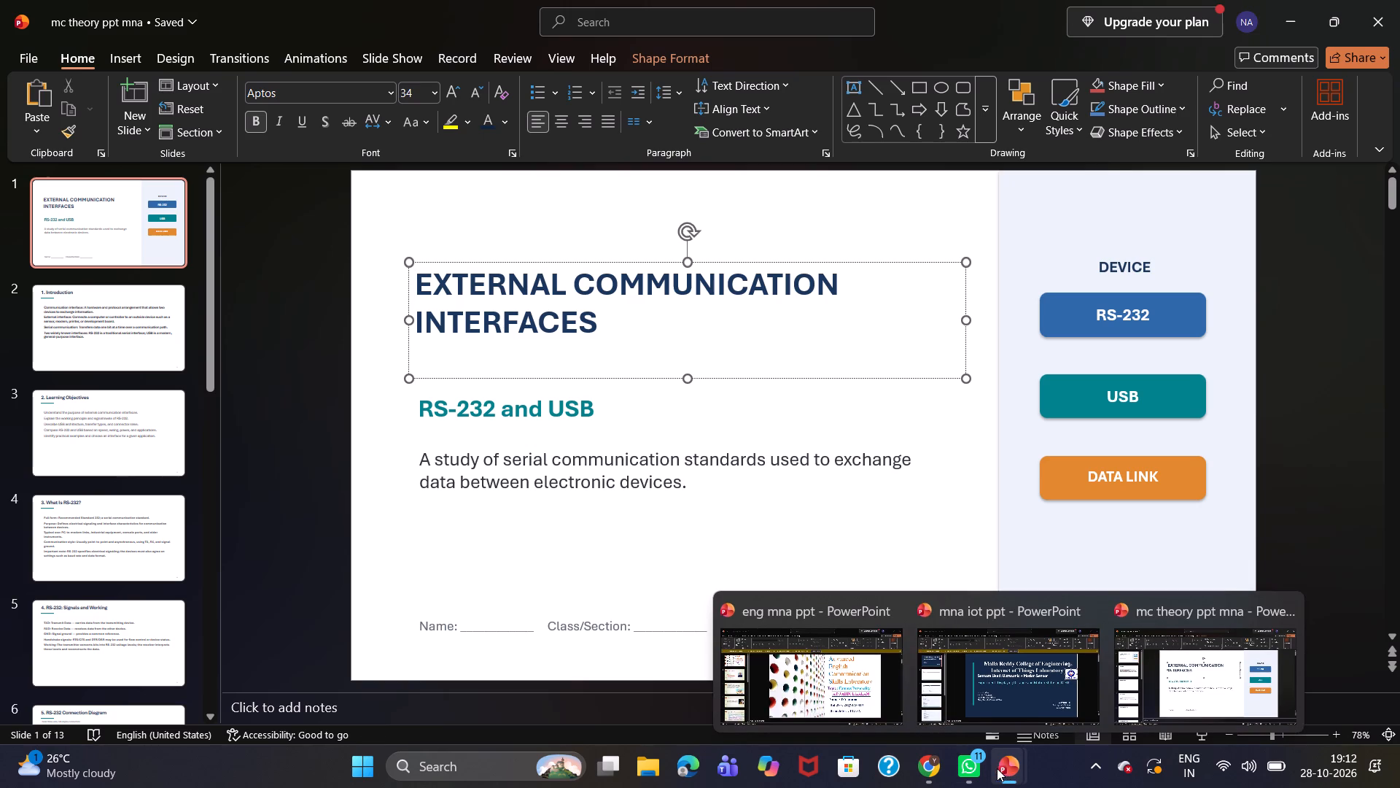
Copy the "Malla Reddy College of Engineering" line from "mna iot ppt" above the slide 1 title, and widen the title box toward the slide's left edge.
click(1000, 693)
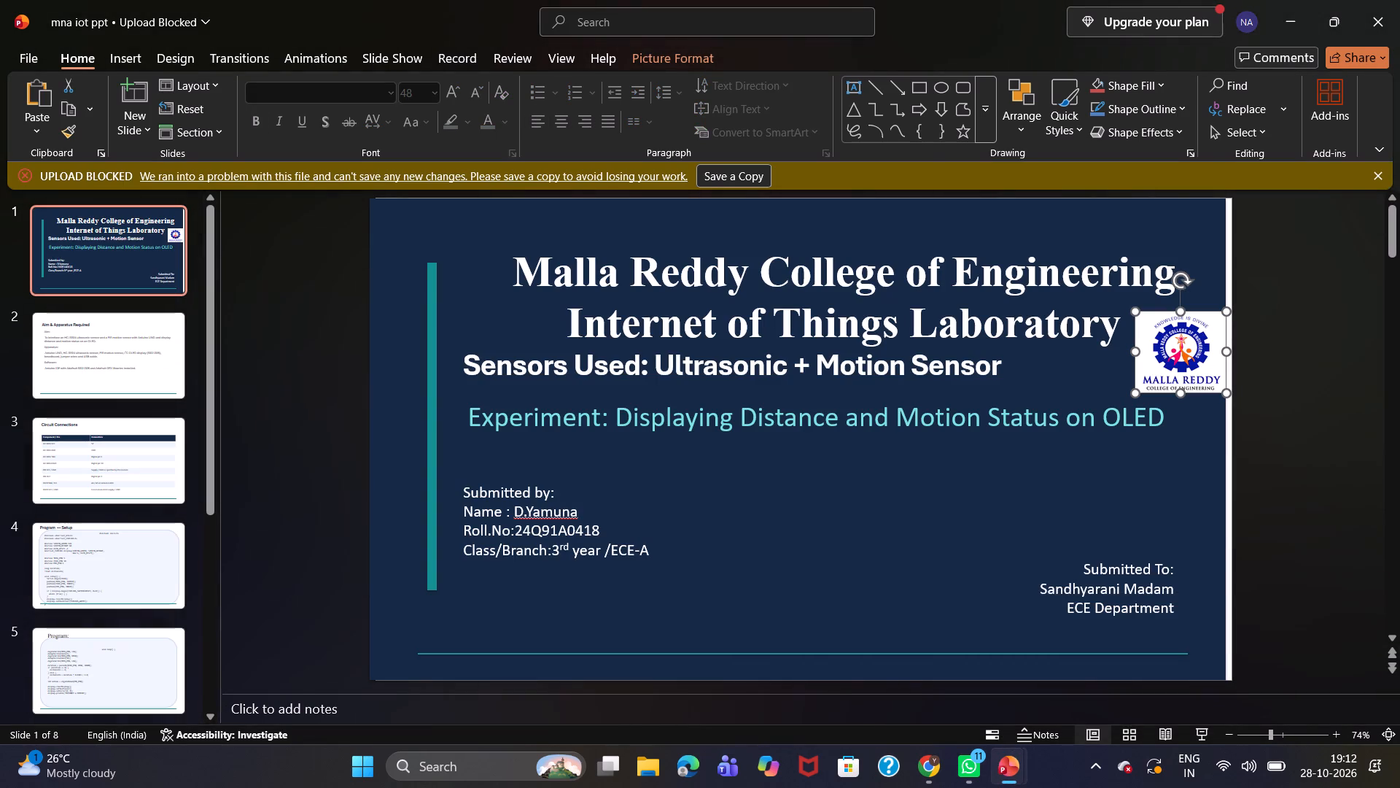
drag(531, 269, 1019, 277)
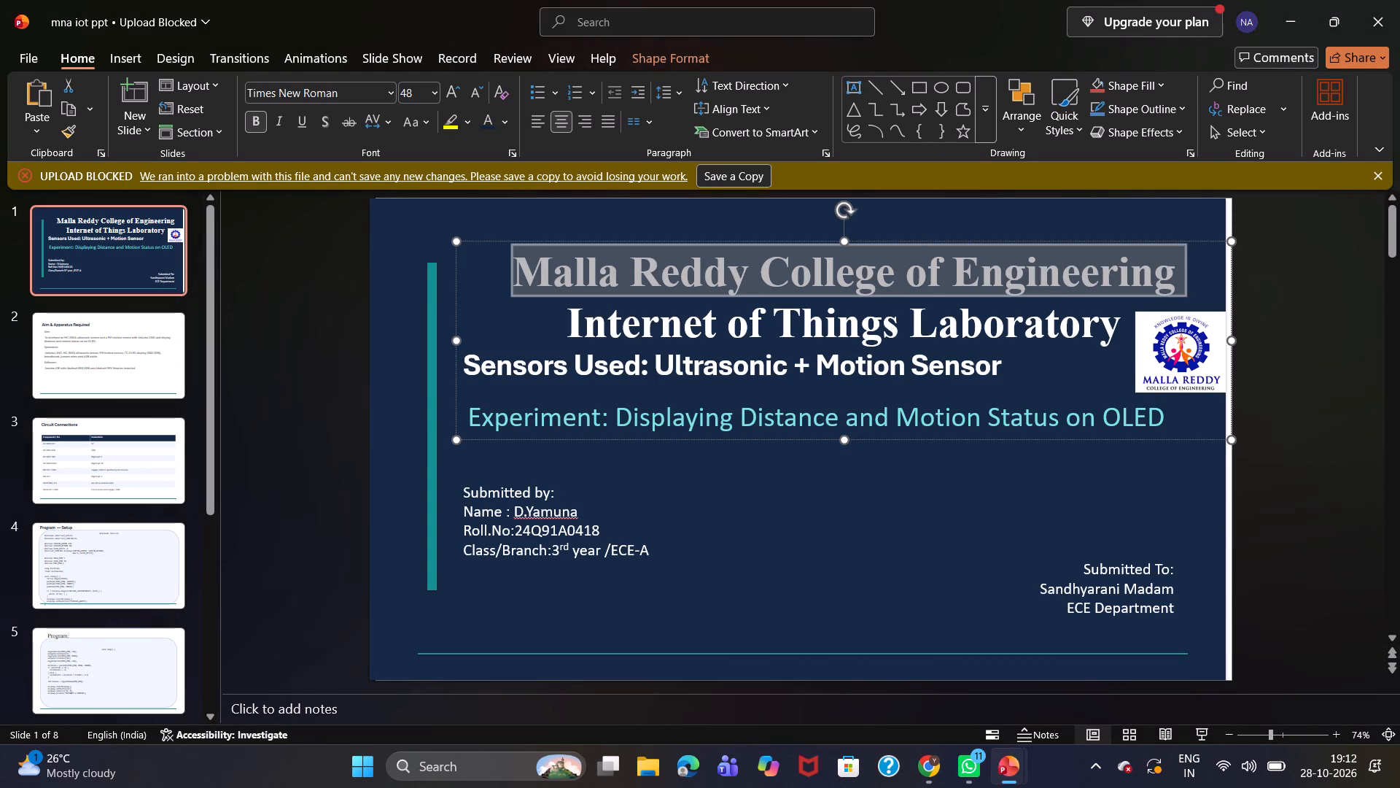
drag(1019, 277, 1035, 277)
key(ctrl+c)
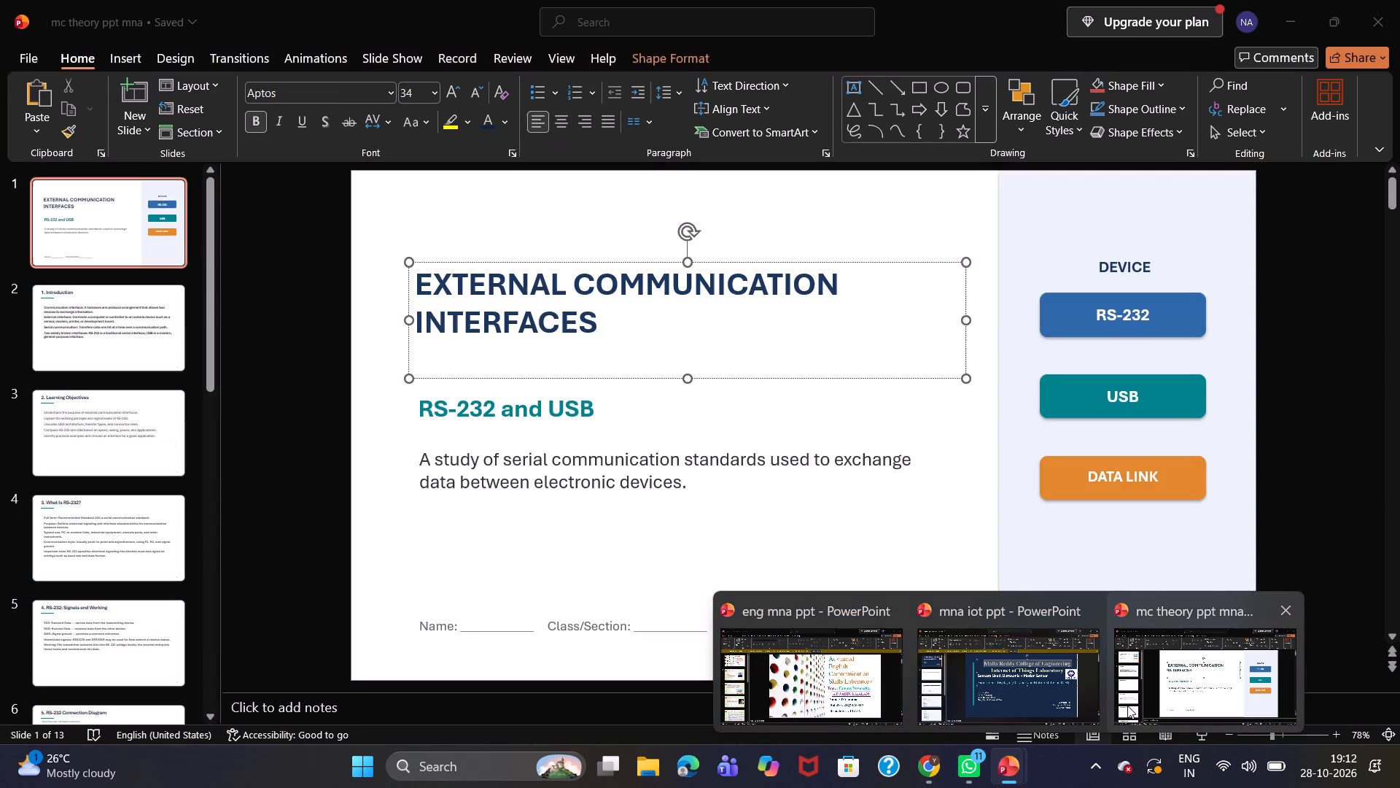
click(1135, 692)
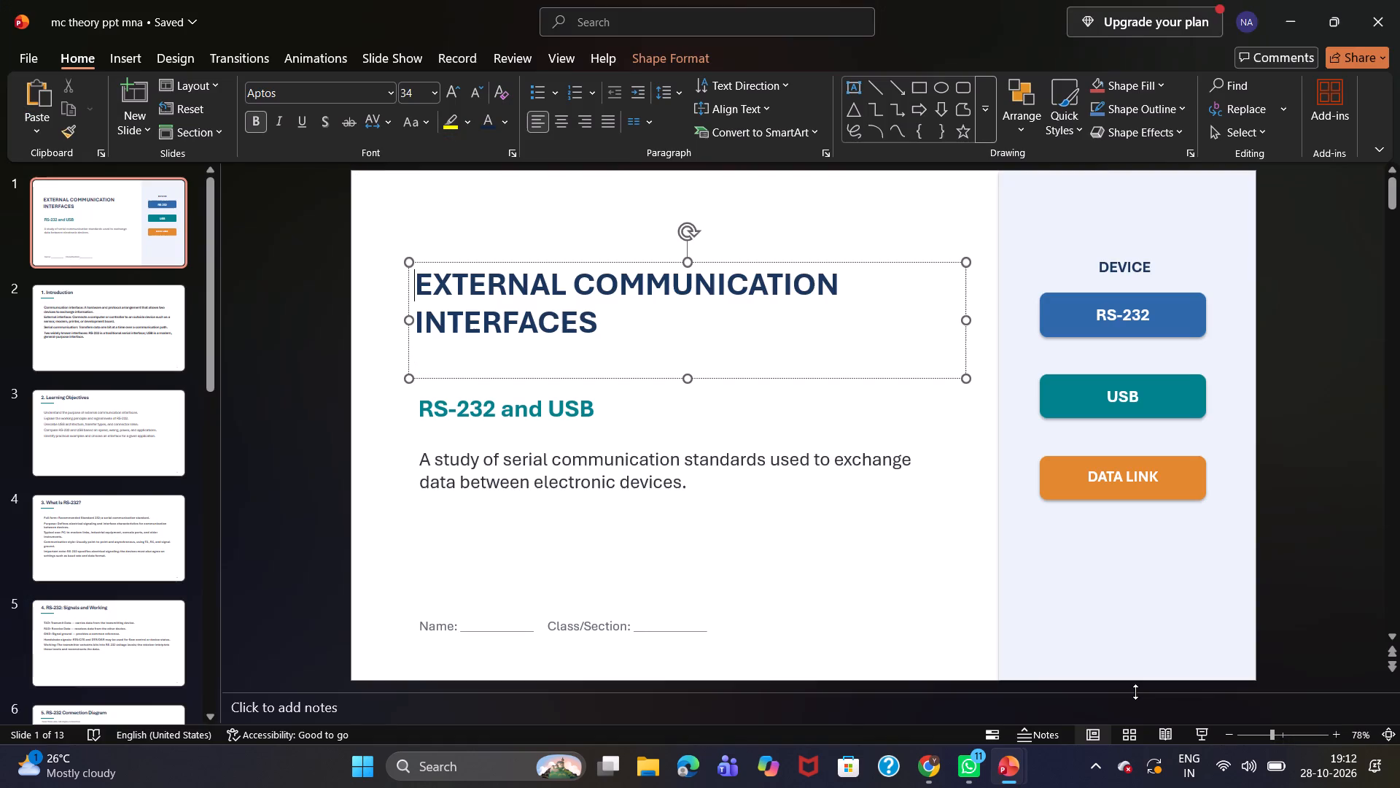
key(ctrl+v)
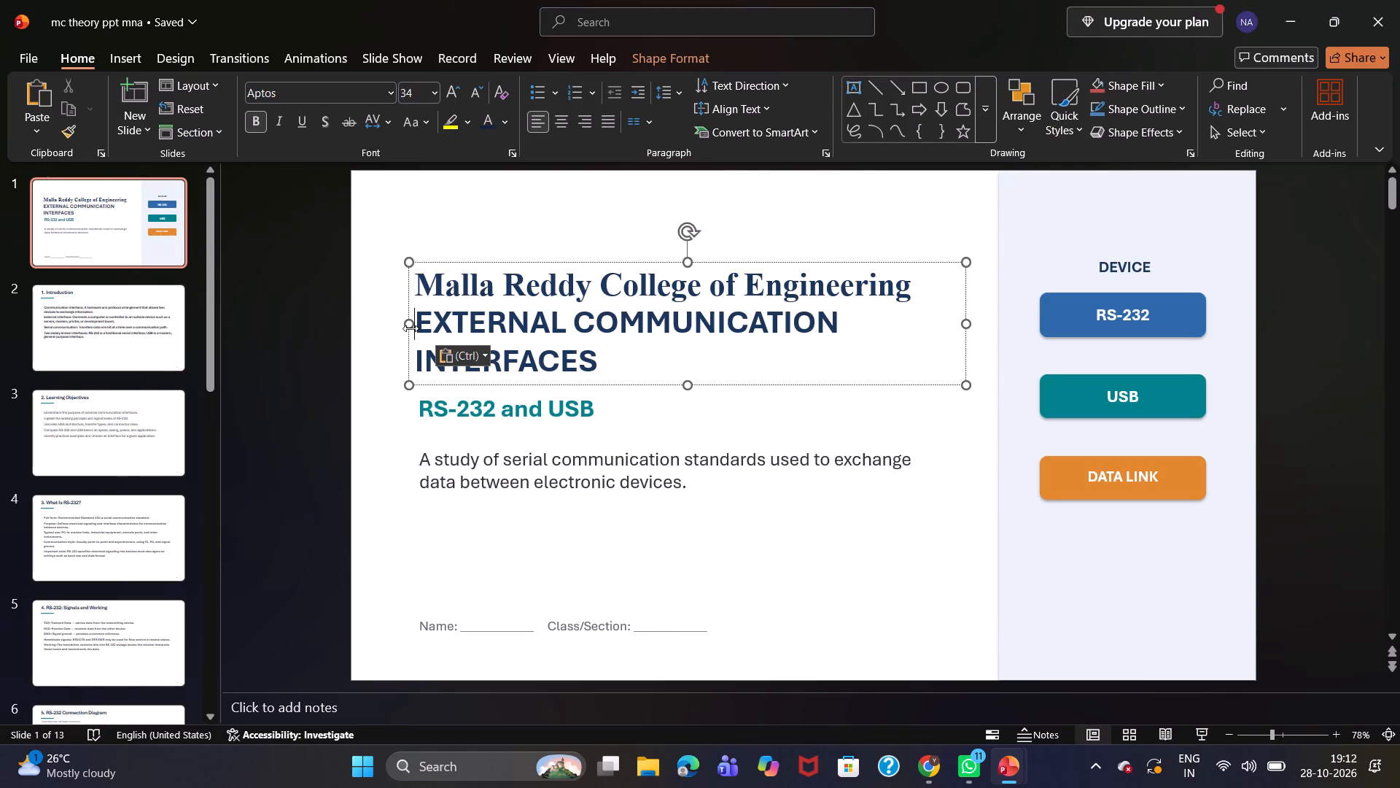
drag(411, 328, 383, 340)
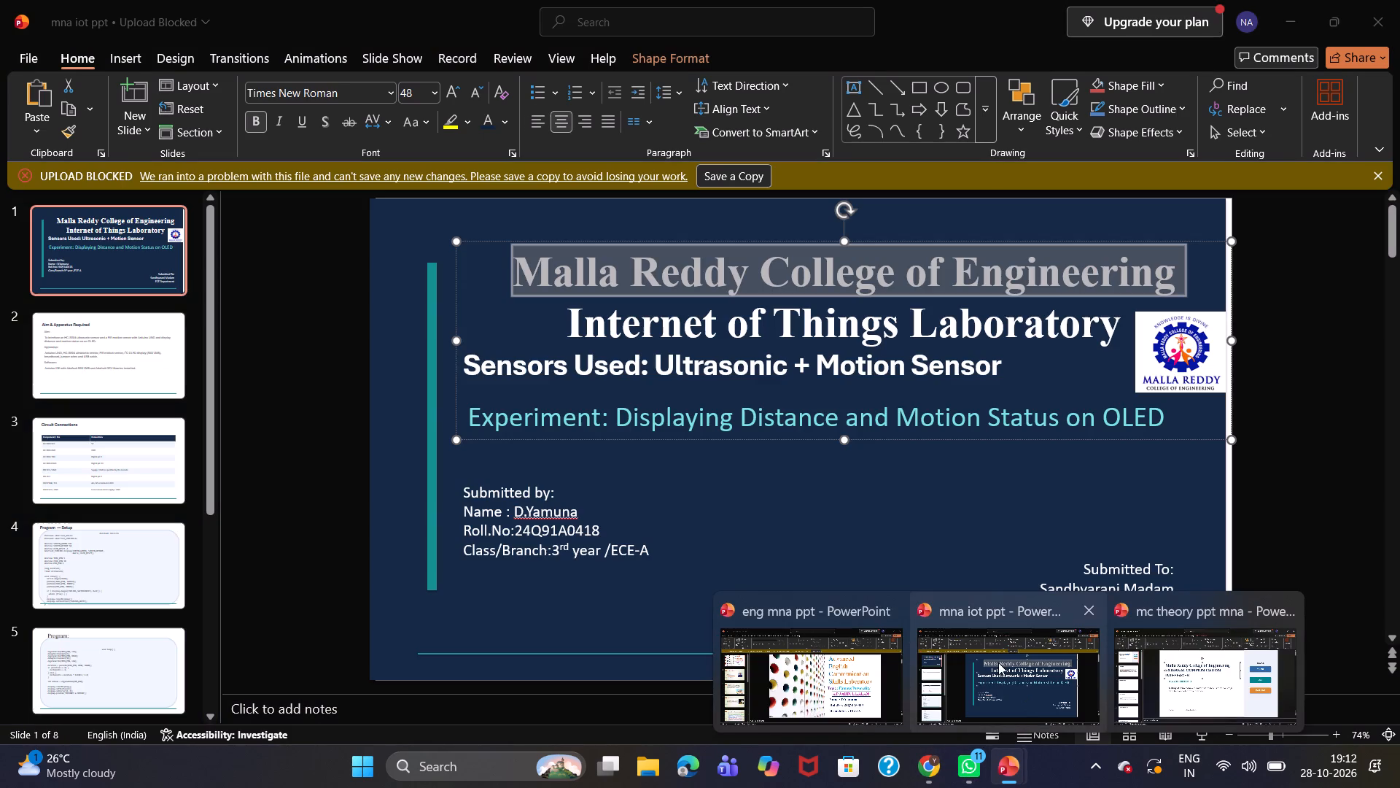
Copy the Malla Reddy college logo from "mna iot ppt" onto slide 1 beside the college name, closing "eng mna ppt" along the way.
click(1035, 688)
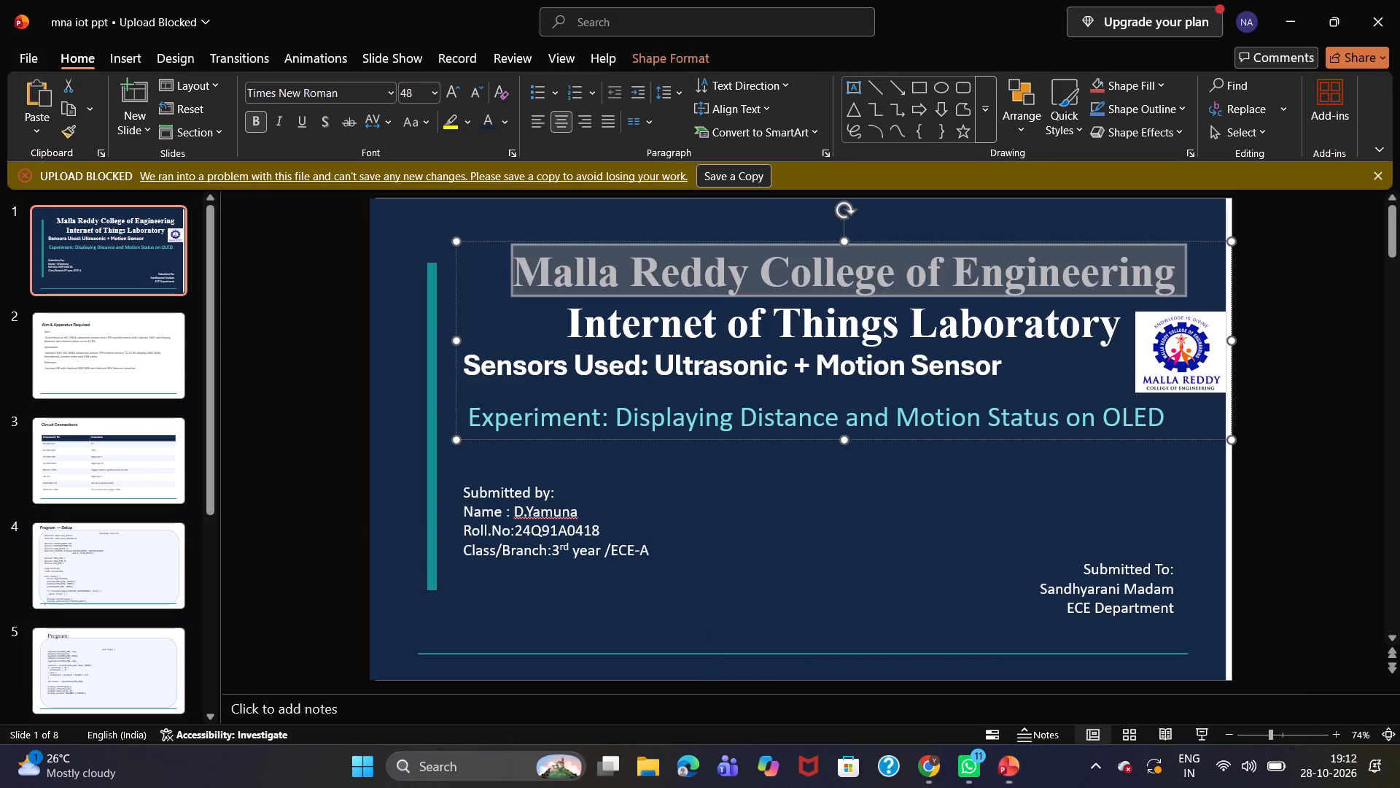
click(1137, 362)
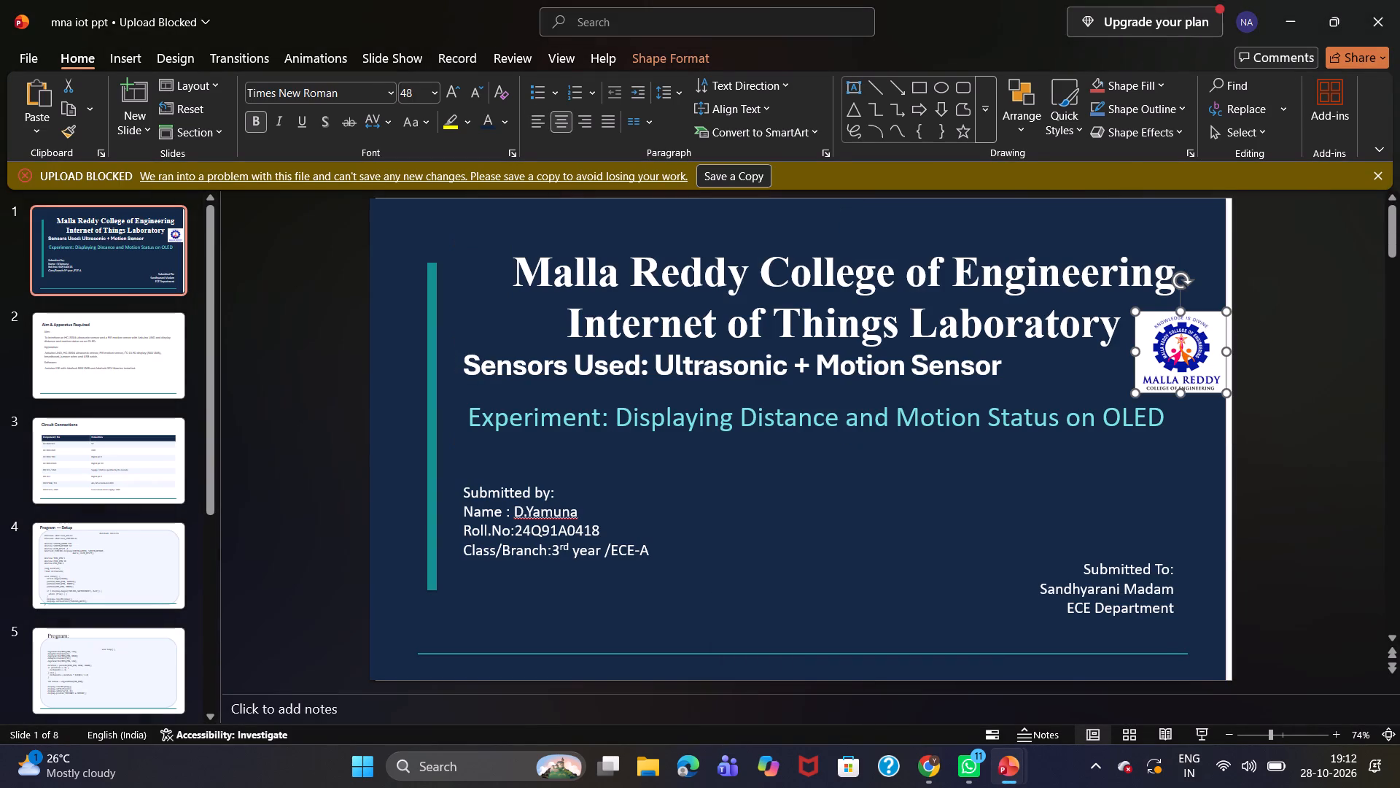
right_click(1152, 362)
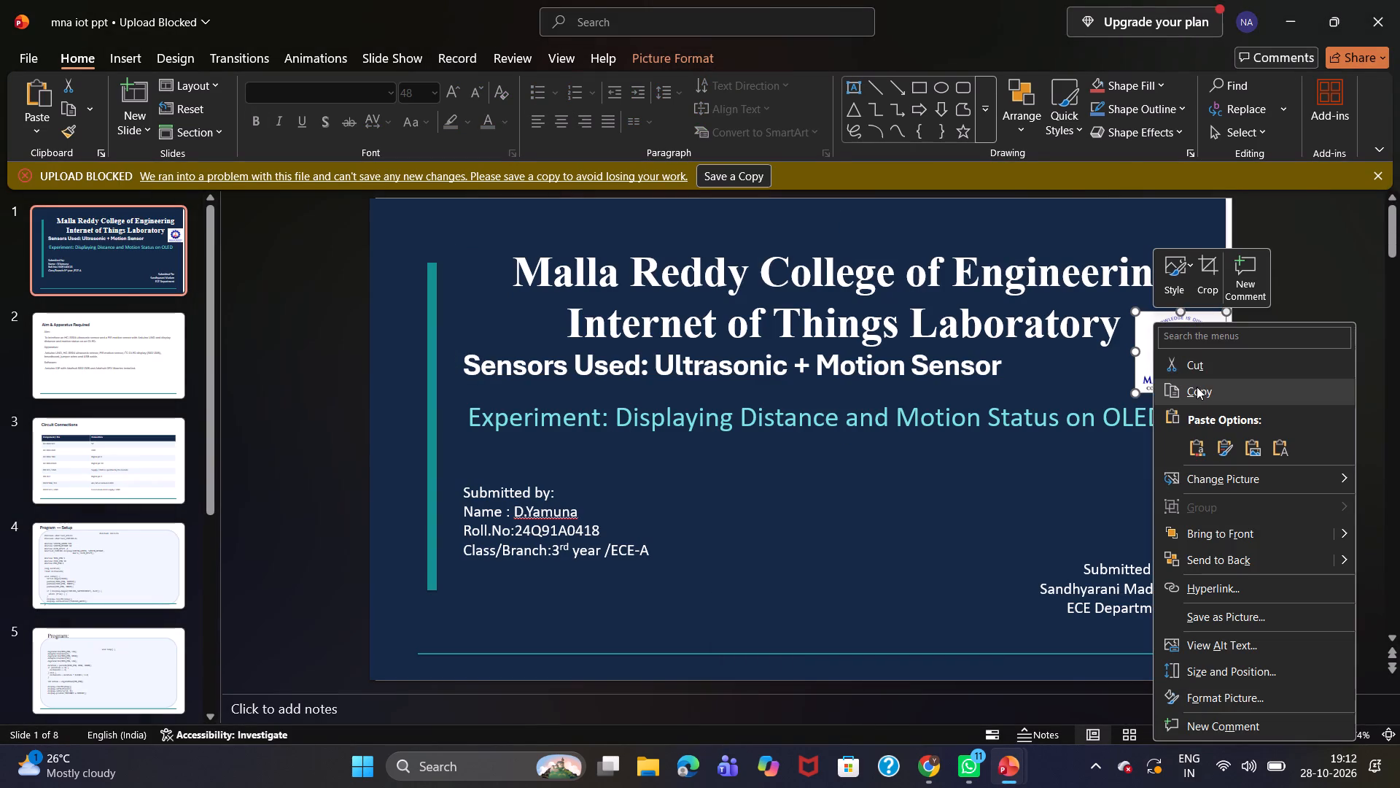
click(1197, 387)
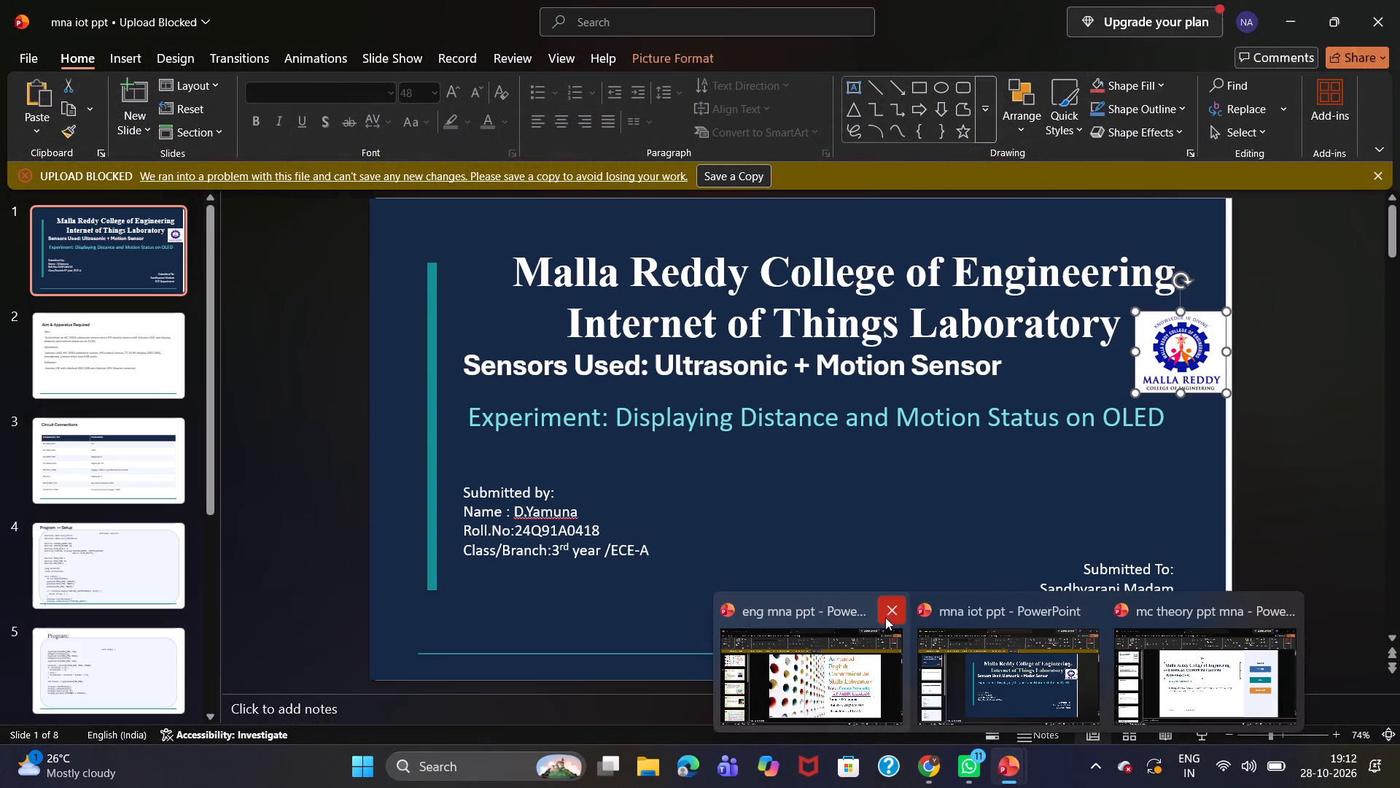
click(887, 613)
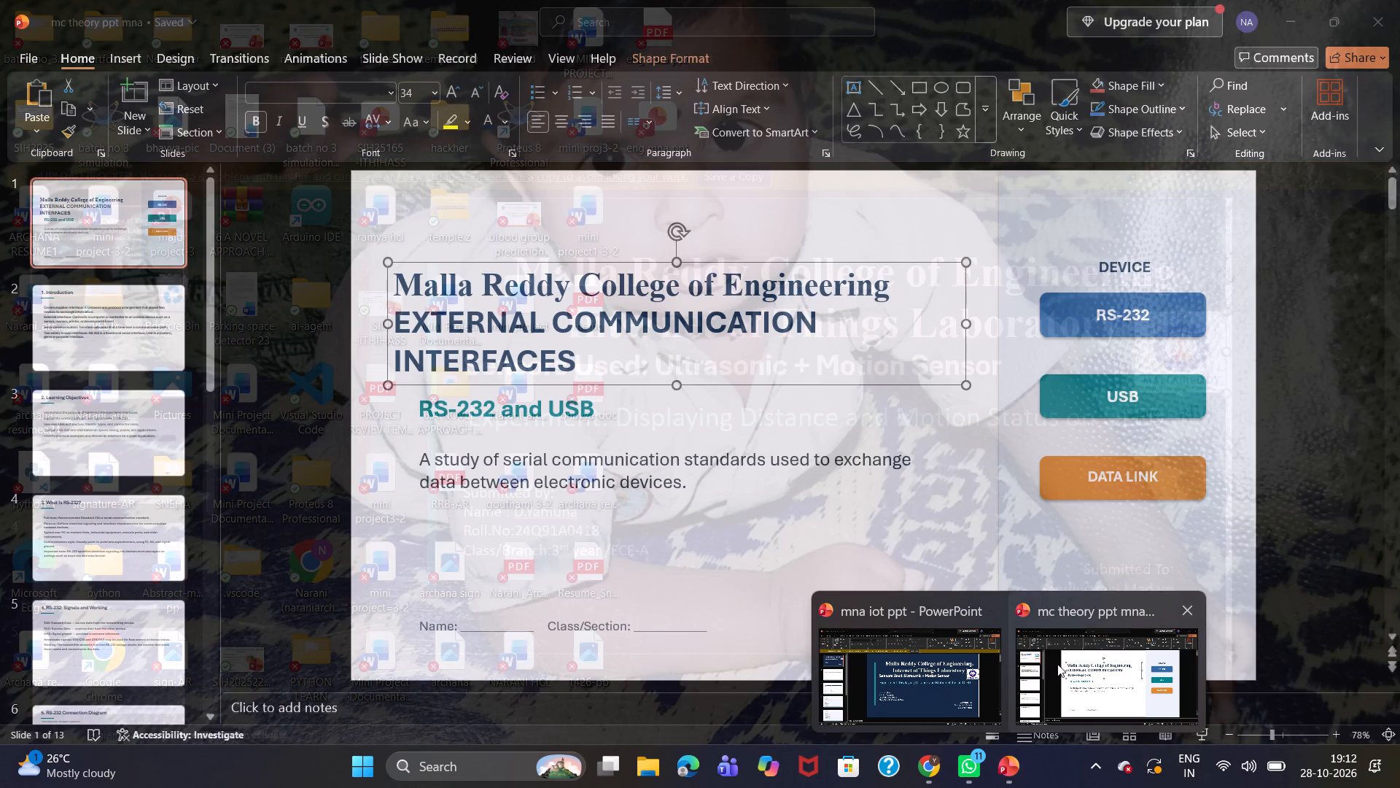
click(1059, 663)
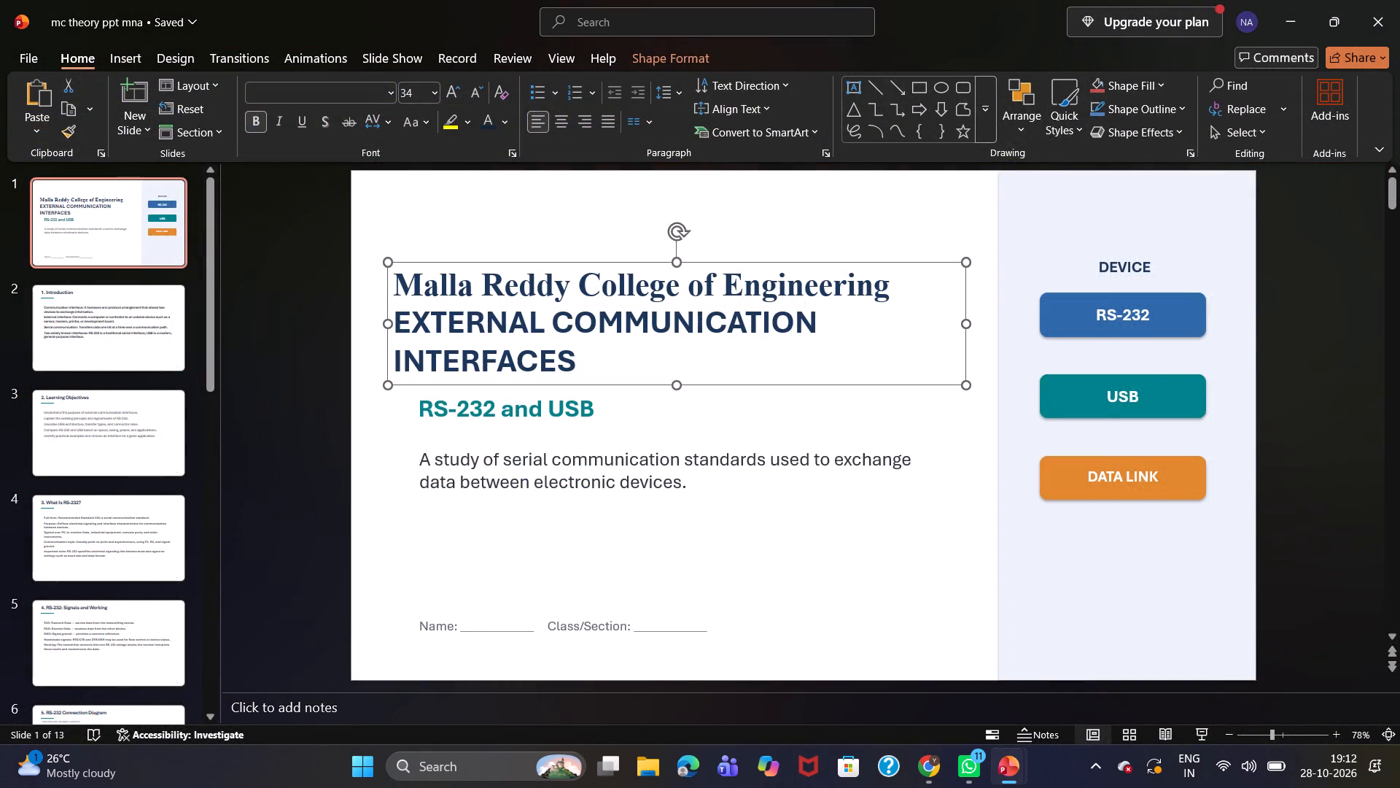
key(ctrl+v)
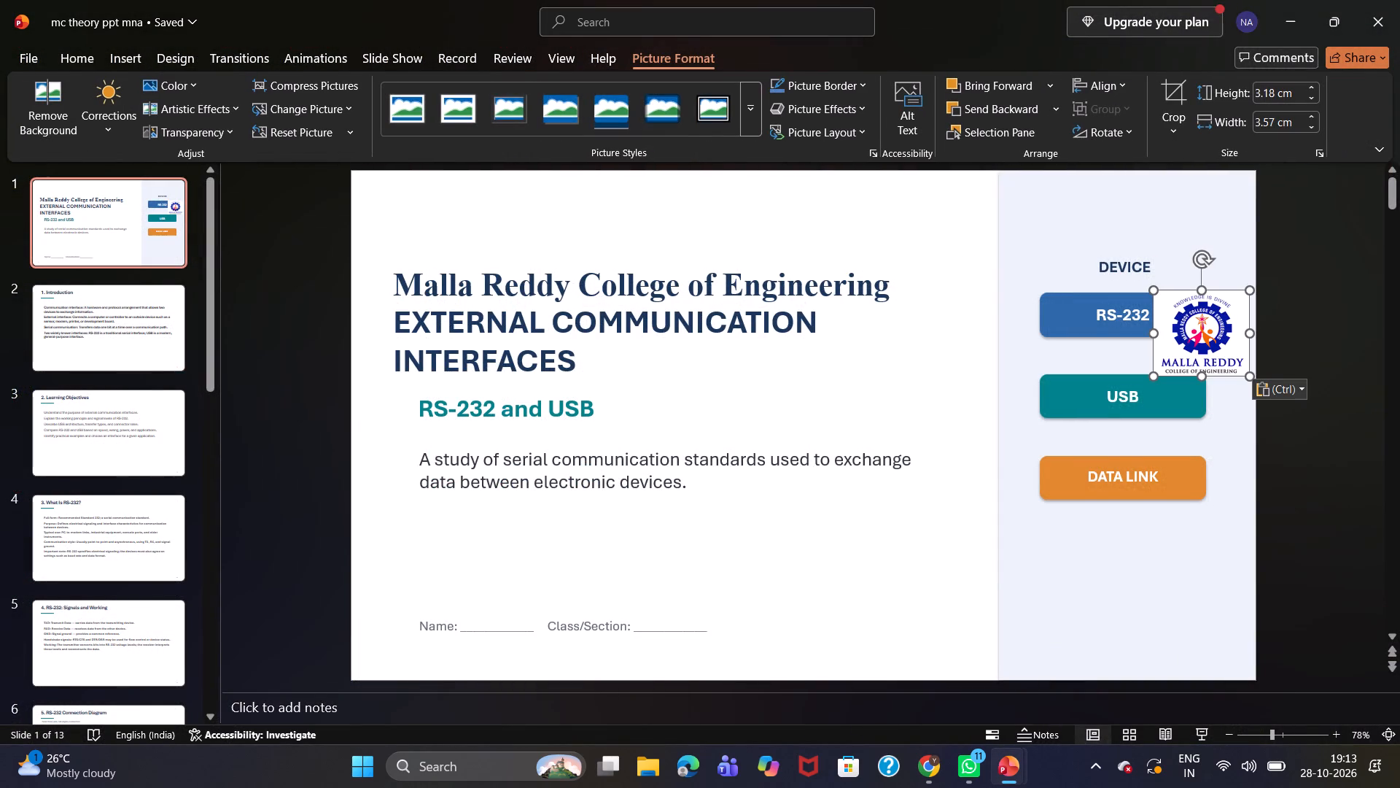
drag(1178, 355, 916, 328)
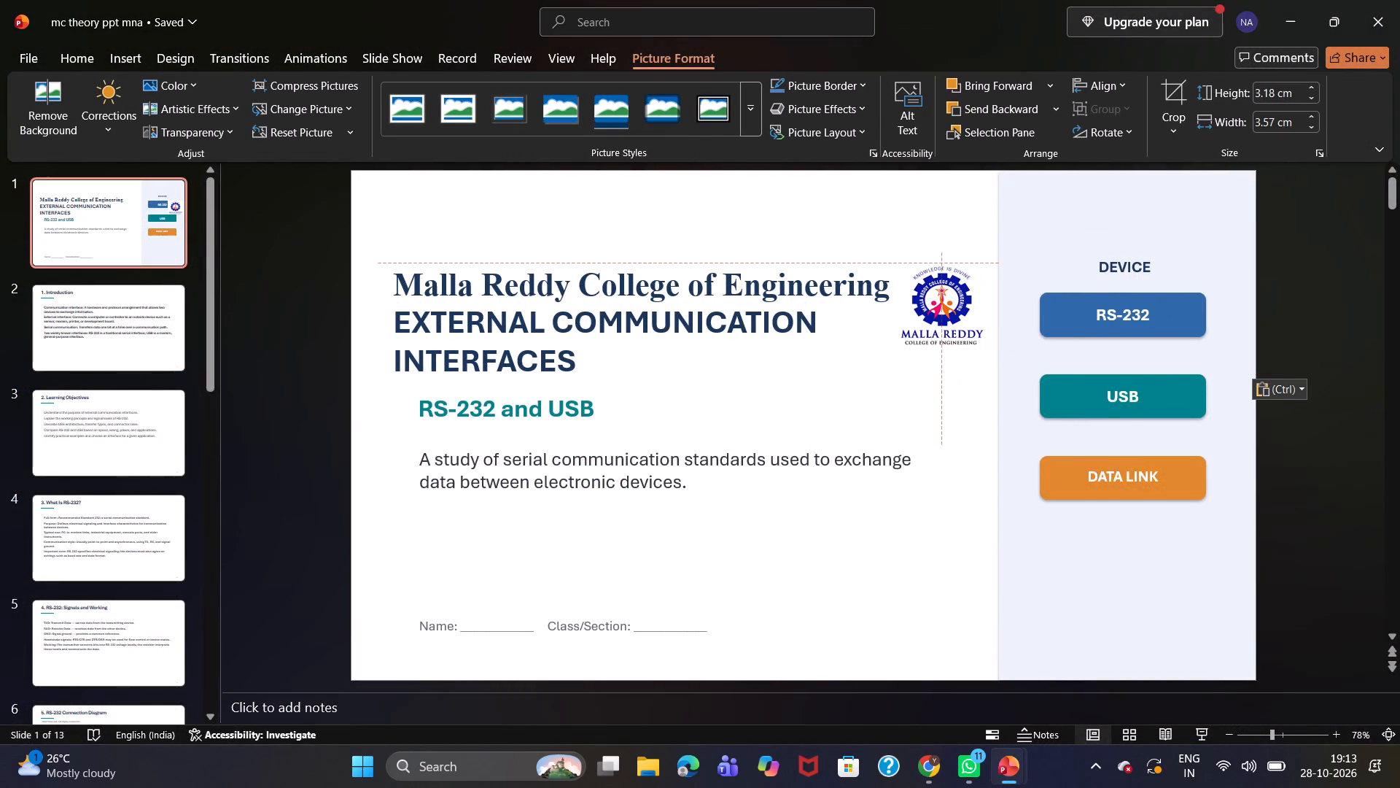
drag(916, 328, 915, 329)
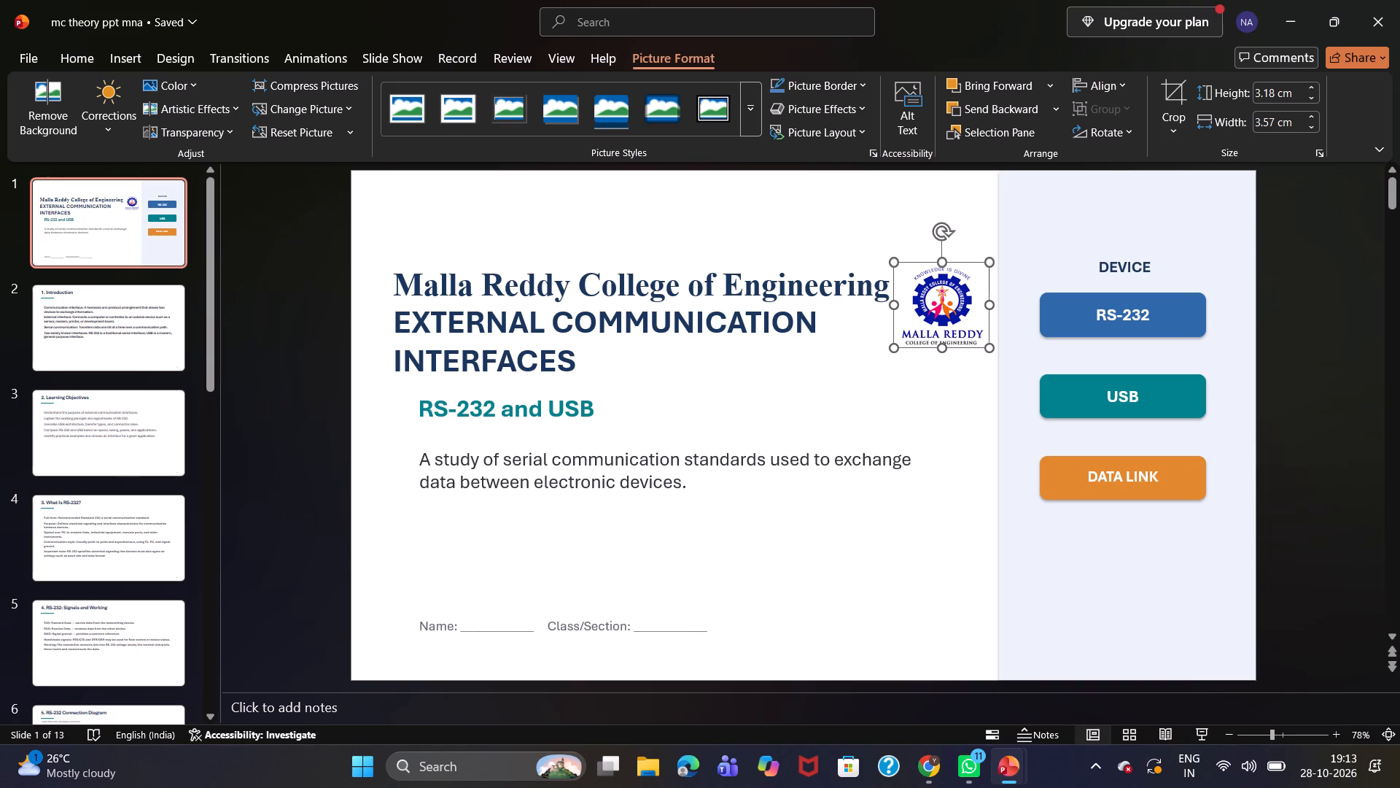
Enlarge the Name and Class/Section text box on slide 1 upward to just below the study description.
click(1111, 312)
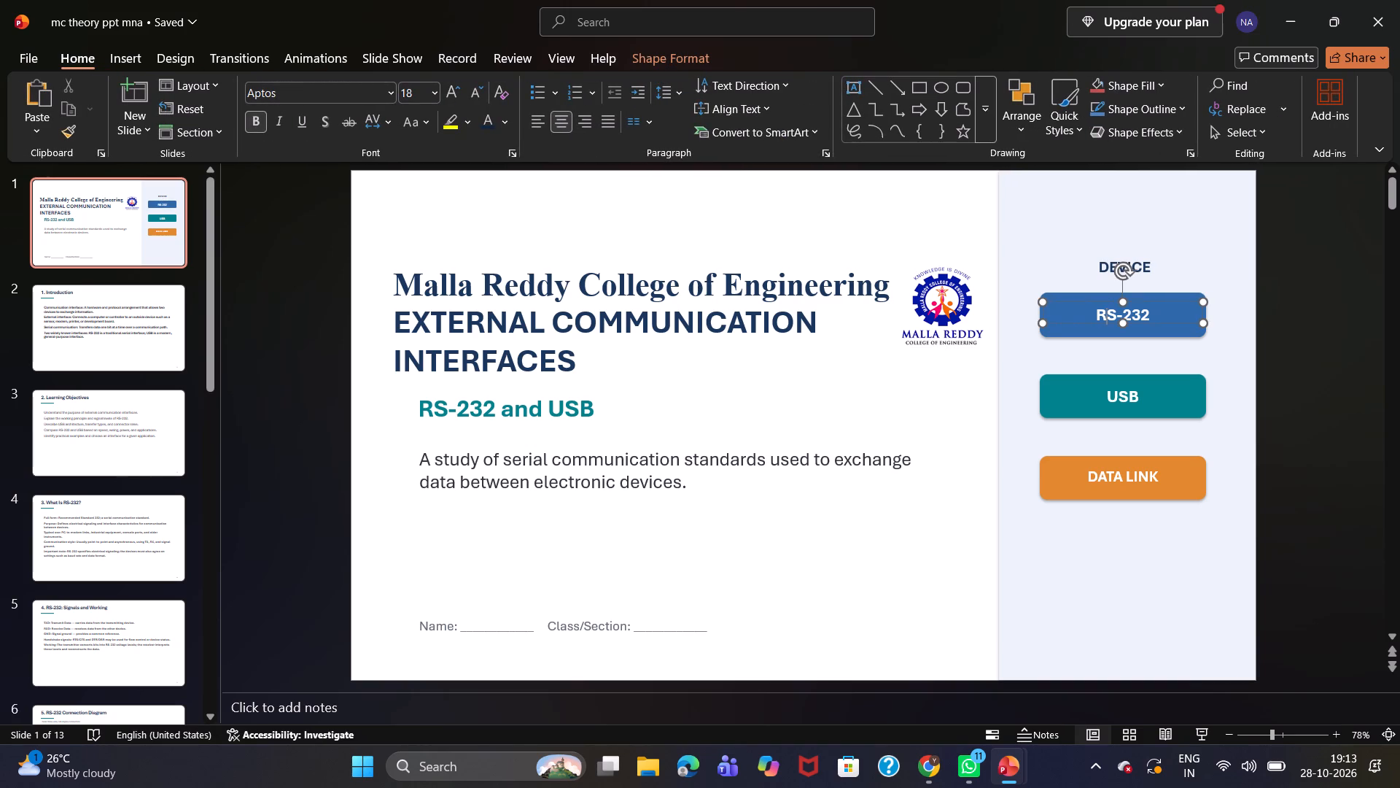
click(739, 495)
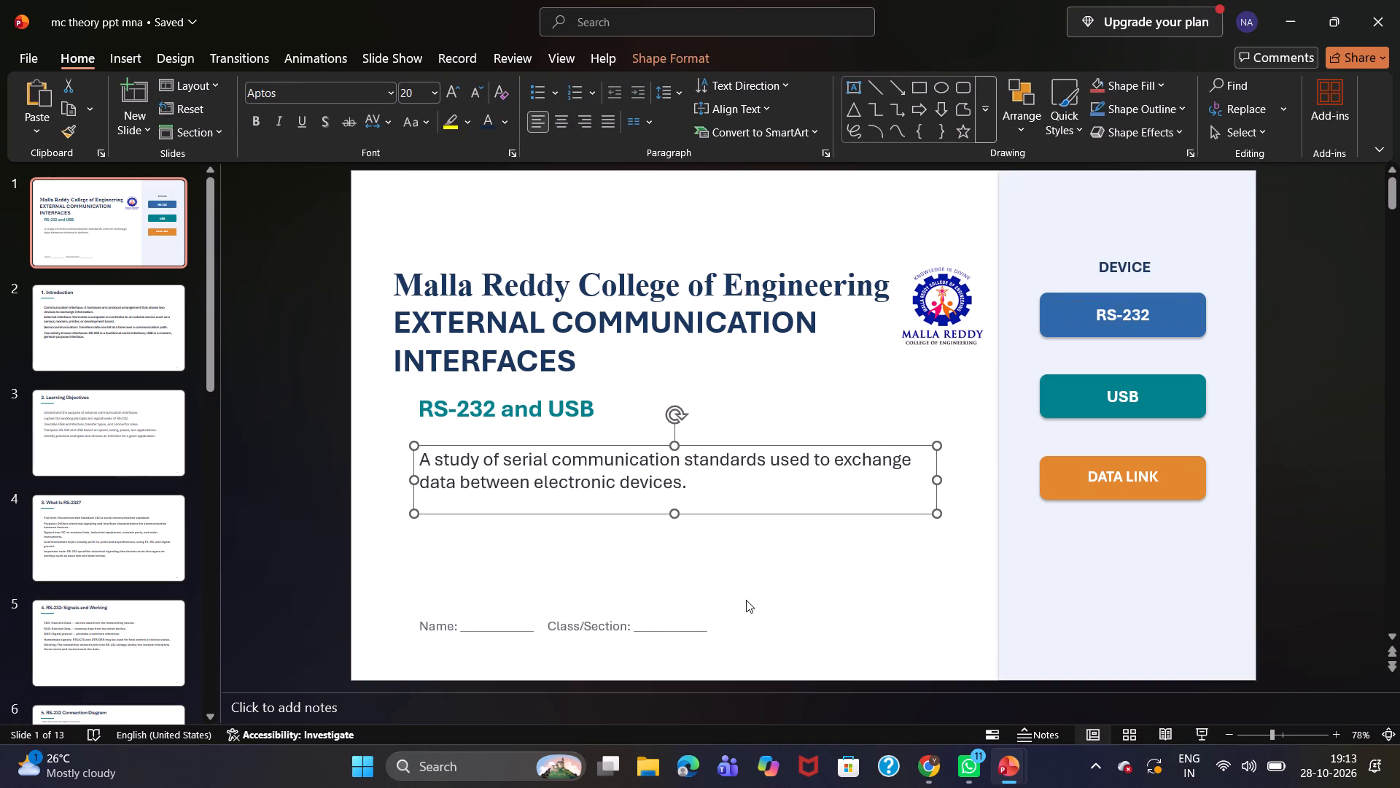
click(746, 600)
click(573, 614)
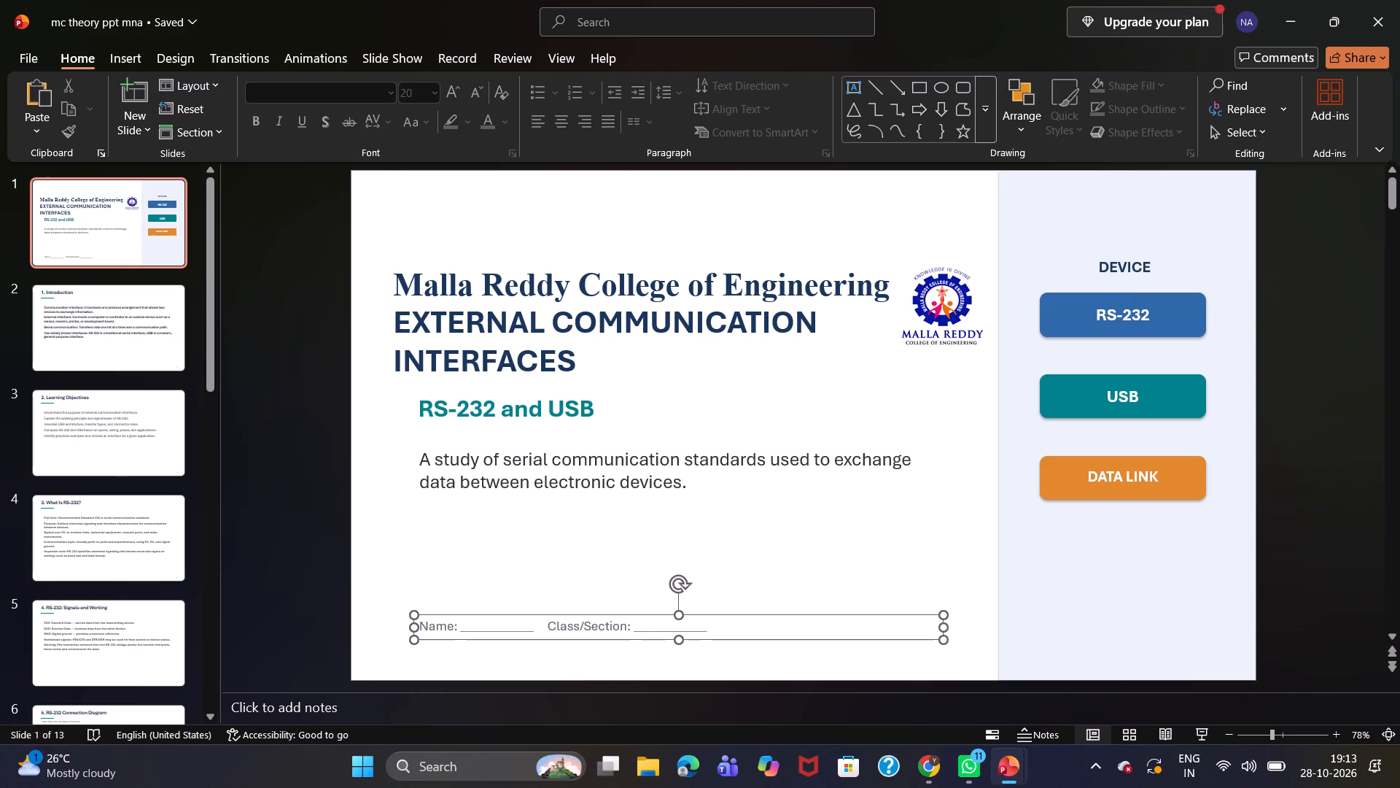
drag(678, 612, 675, 513)
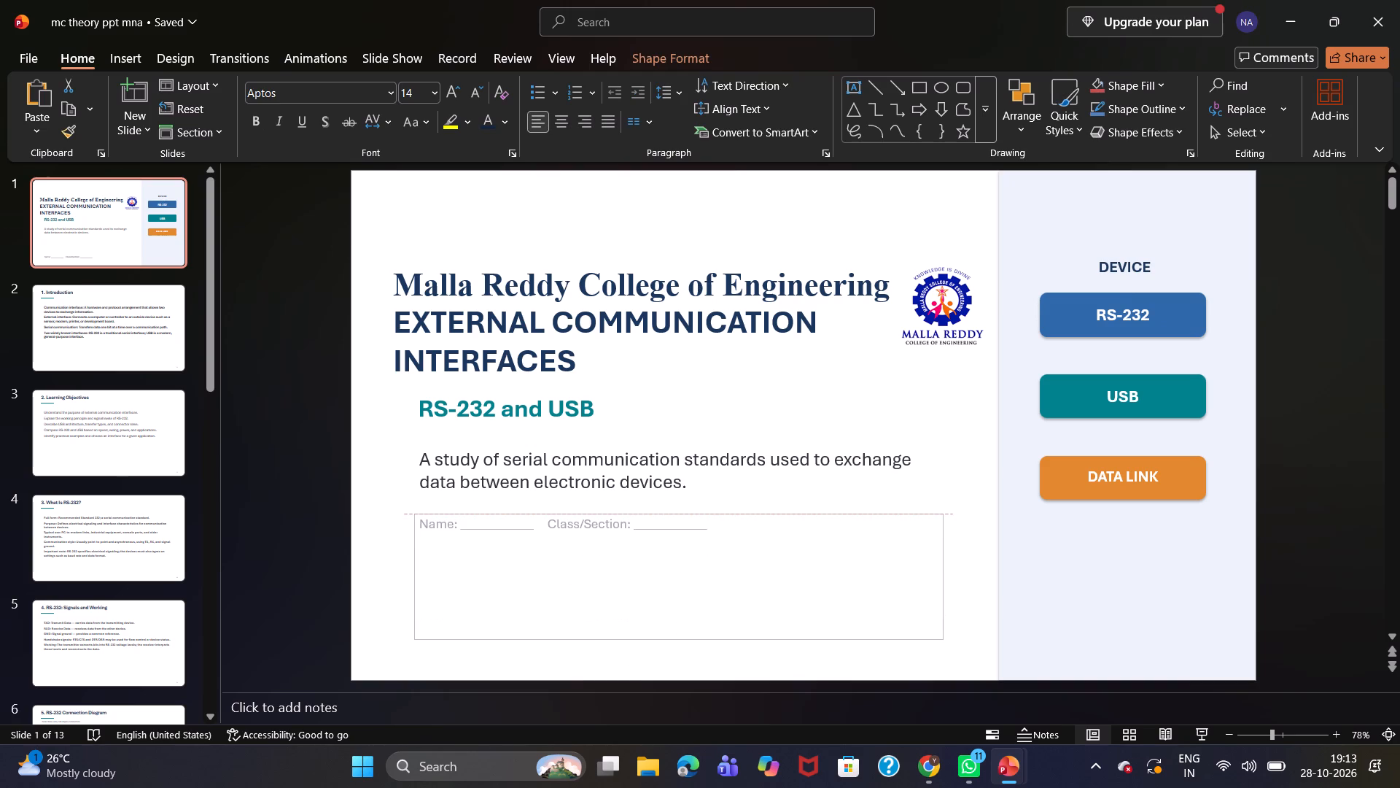
drag(675, 513, 676, 513)
Move the Name and Class/Section text box on slide 1 so its right edge nearly meets the light-blue side panel, below the study description.
drag(709, 629, 647, 621)
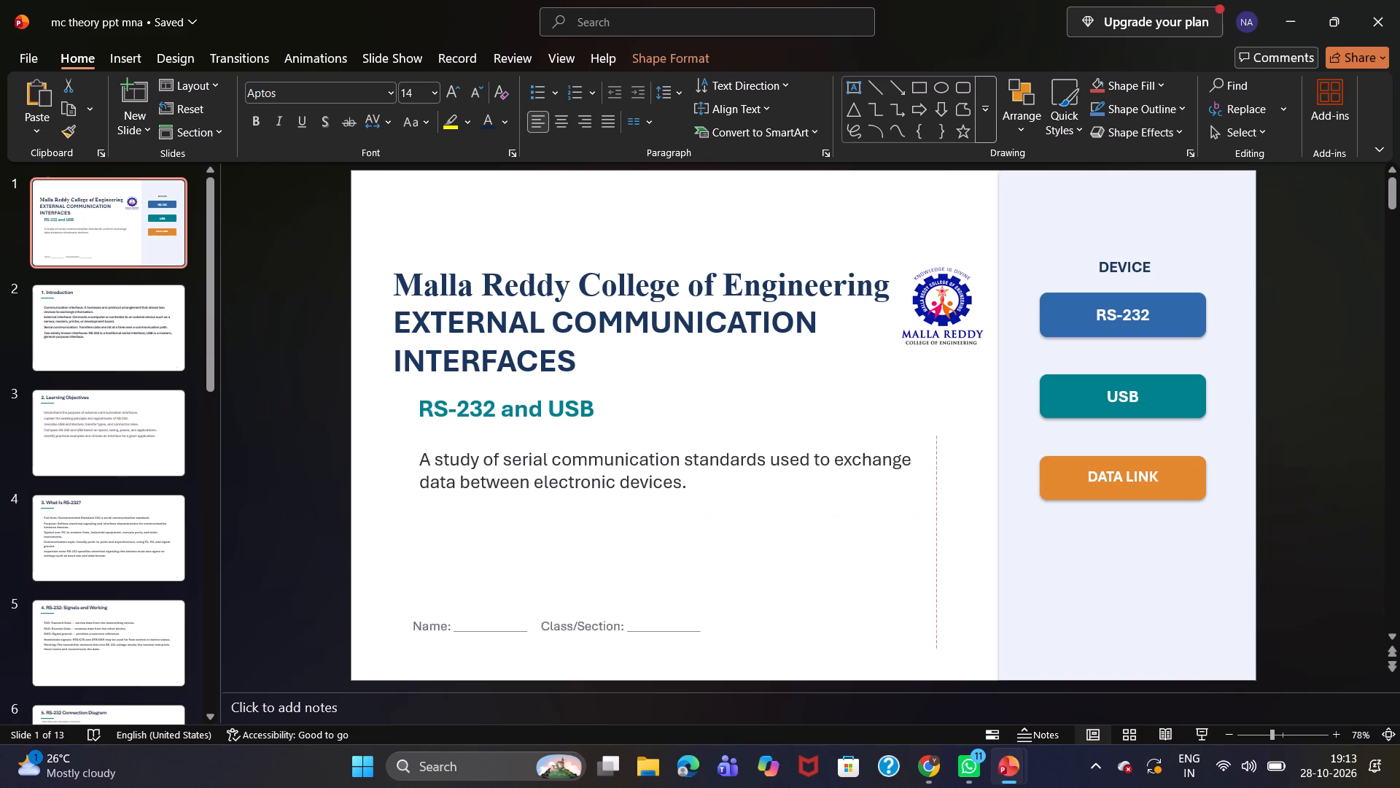
drag(647, 621, 755, 590)
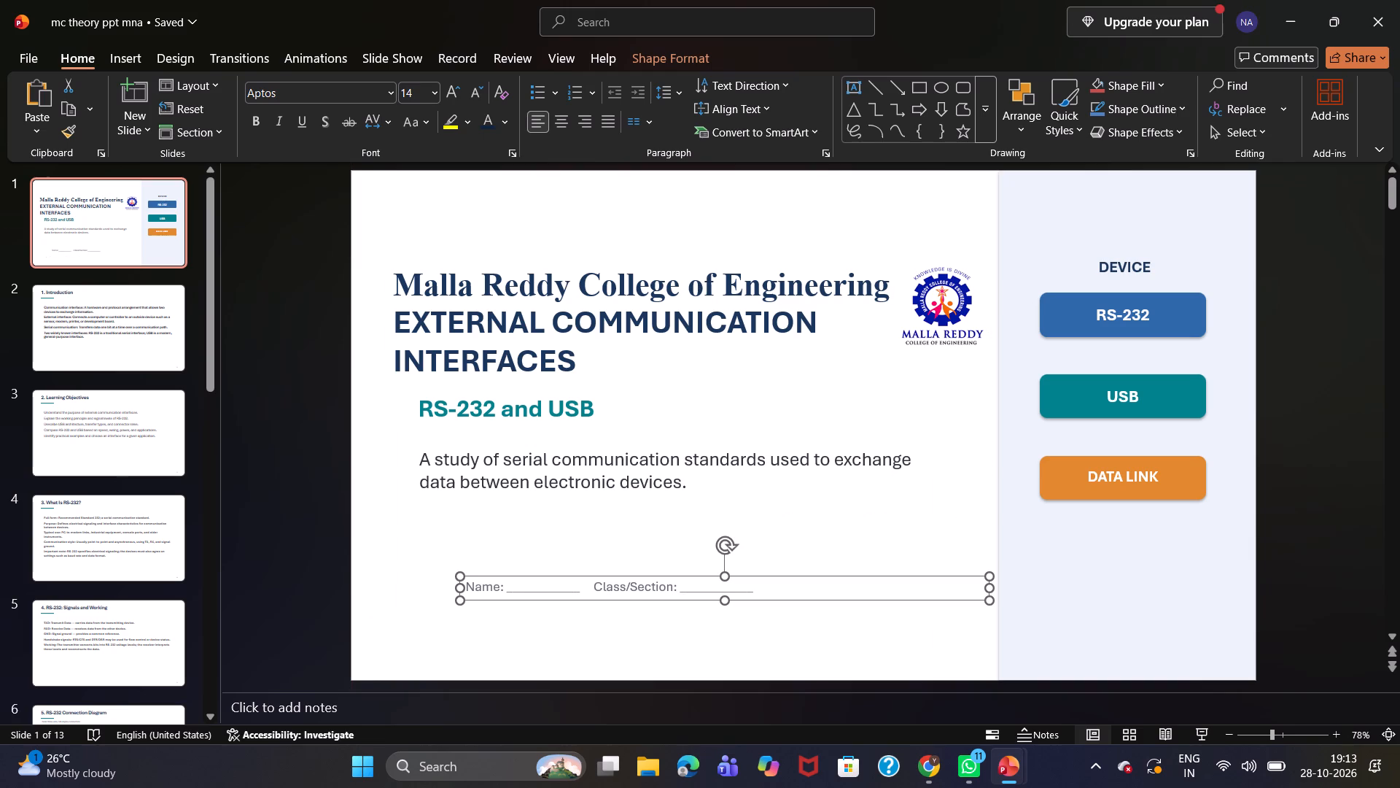
Delete all the Name and Class/Section placeholder text from the text box at the bottom of slide 1.
click(775, 588)
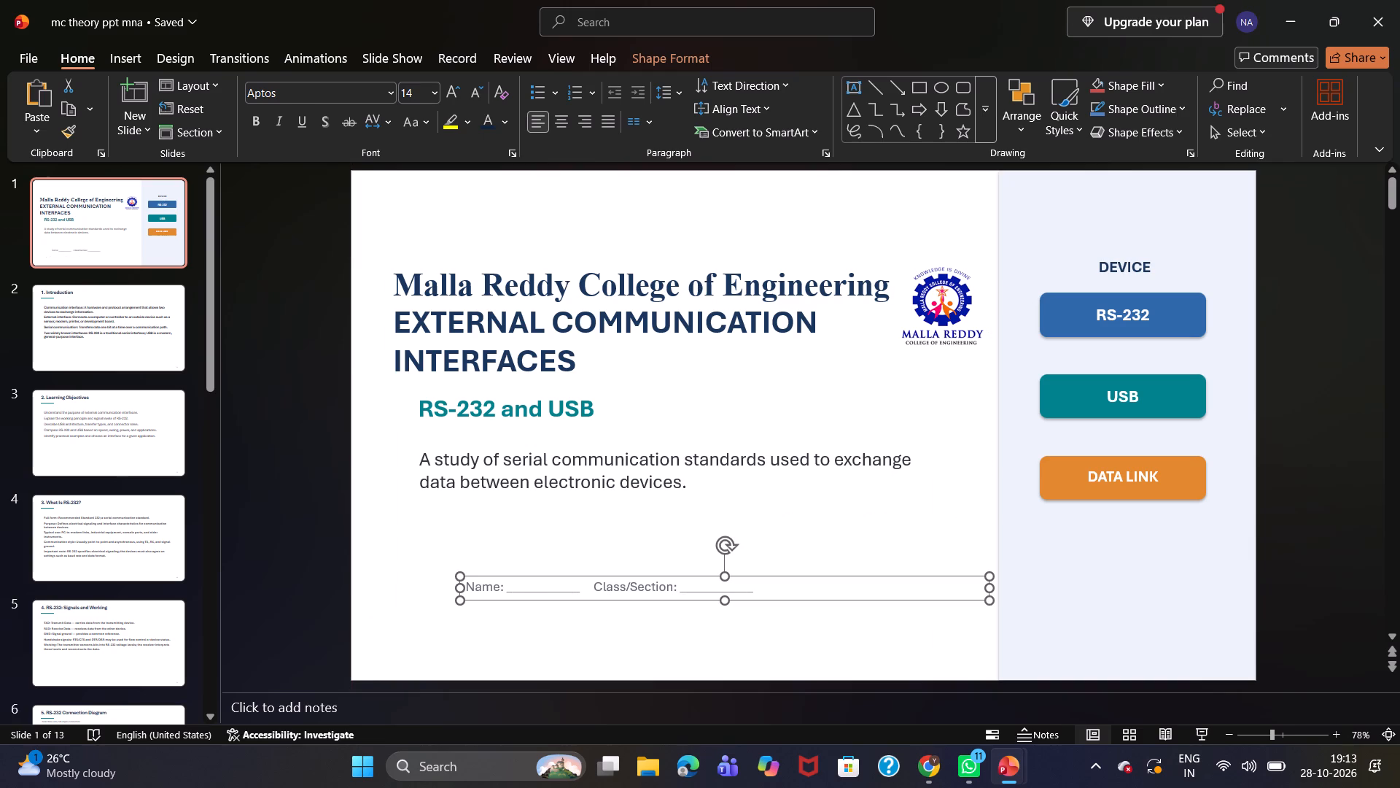
click(747, 583)
key(BackSpace)
key(BackSpace)
key(BackSpace)
key(BackSpace)
key(BackSpace)
key(BackSpace)
key(BackSpace)
key(BackSpace)
key(BackSpace)
key(BackSpace)
key(BackSpace)
key(BackSpace)
key(BackSpace)
key(BackSpace)
key(BackSpace)
key(BackSpace)
key(BackSpace)
key(BackSpace)
key(BackSpace)
key(BackSpace)
key(BackSpace)
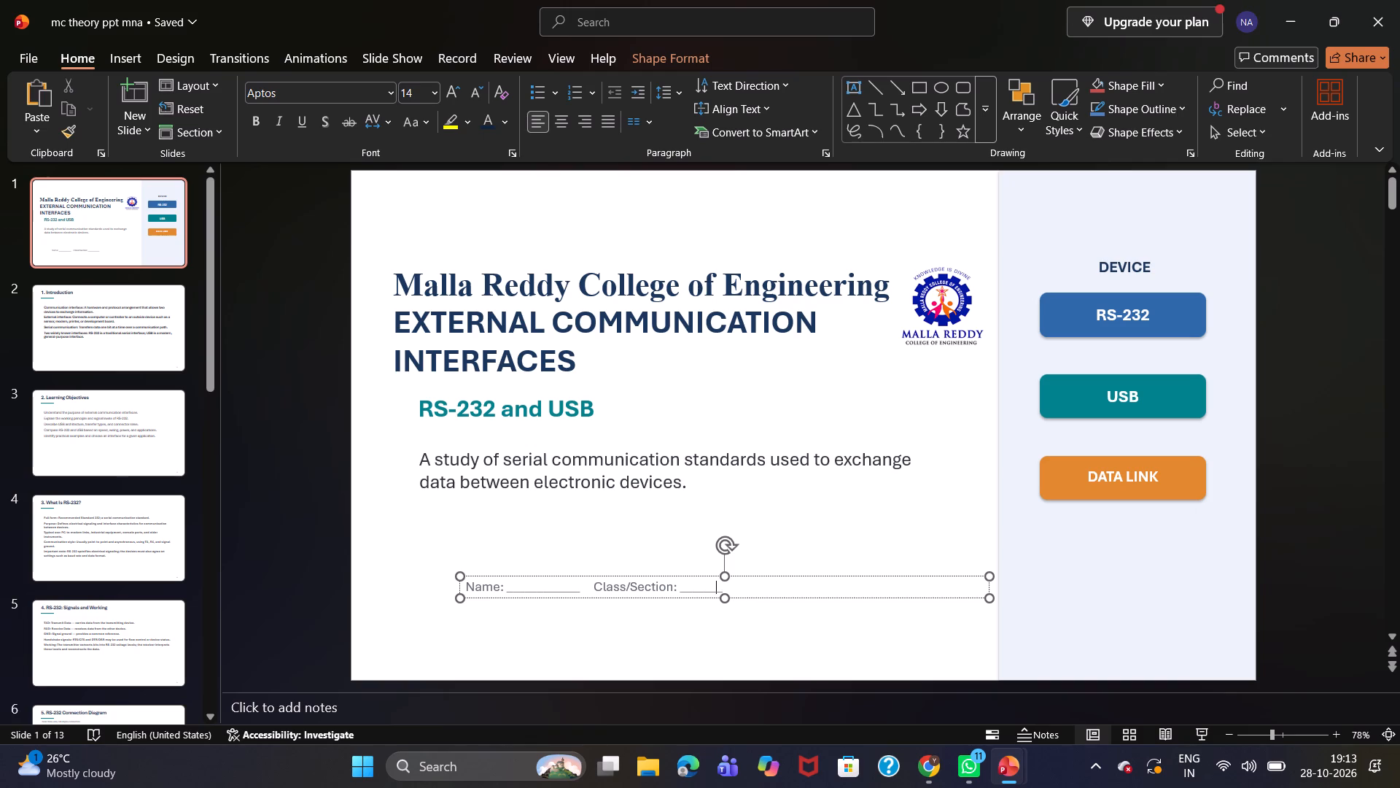
key(Right)
key(BackSpace)
key(BackSpace)
key(BackSpace)
key(BackSpace)
key(BackSpace)
key(BackSpace)
key(BackSpace)
key(BackSpace)
key(BackSpace)
key(BackSpace)
key(BackSpace)
key(BackSpace)
key(BackSpace)
key(BackSpace)
key(BackSpace)
key(BackSpace)
key(BackSpace)
key(BackSpace)
key(BackSpace)
key(BackSpace)
key(BackSpace)
key(BackSpace)
key(BackSpace)
key(BackSpace)
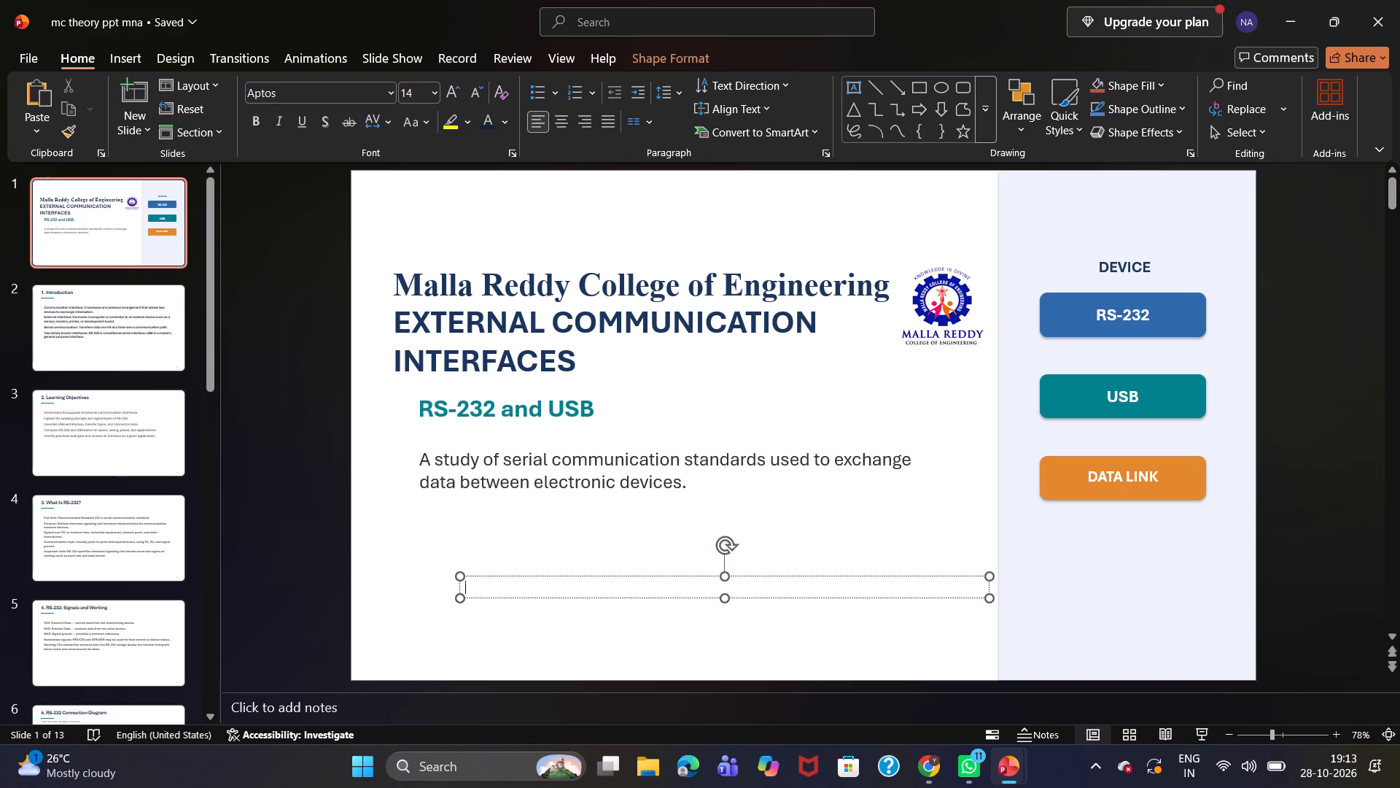
Enter the heading "Submitted by :" in the emptied text box and start a new line below it.
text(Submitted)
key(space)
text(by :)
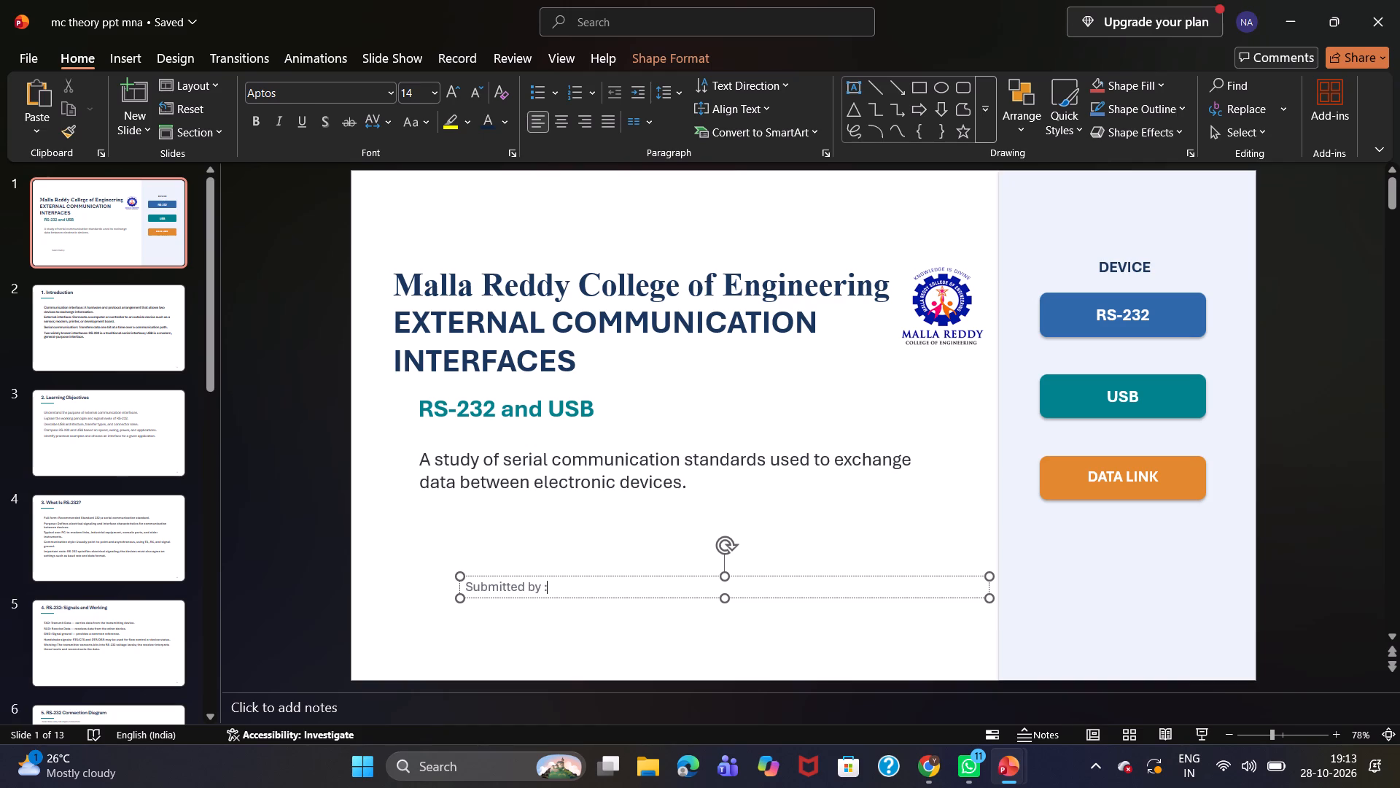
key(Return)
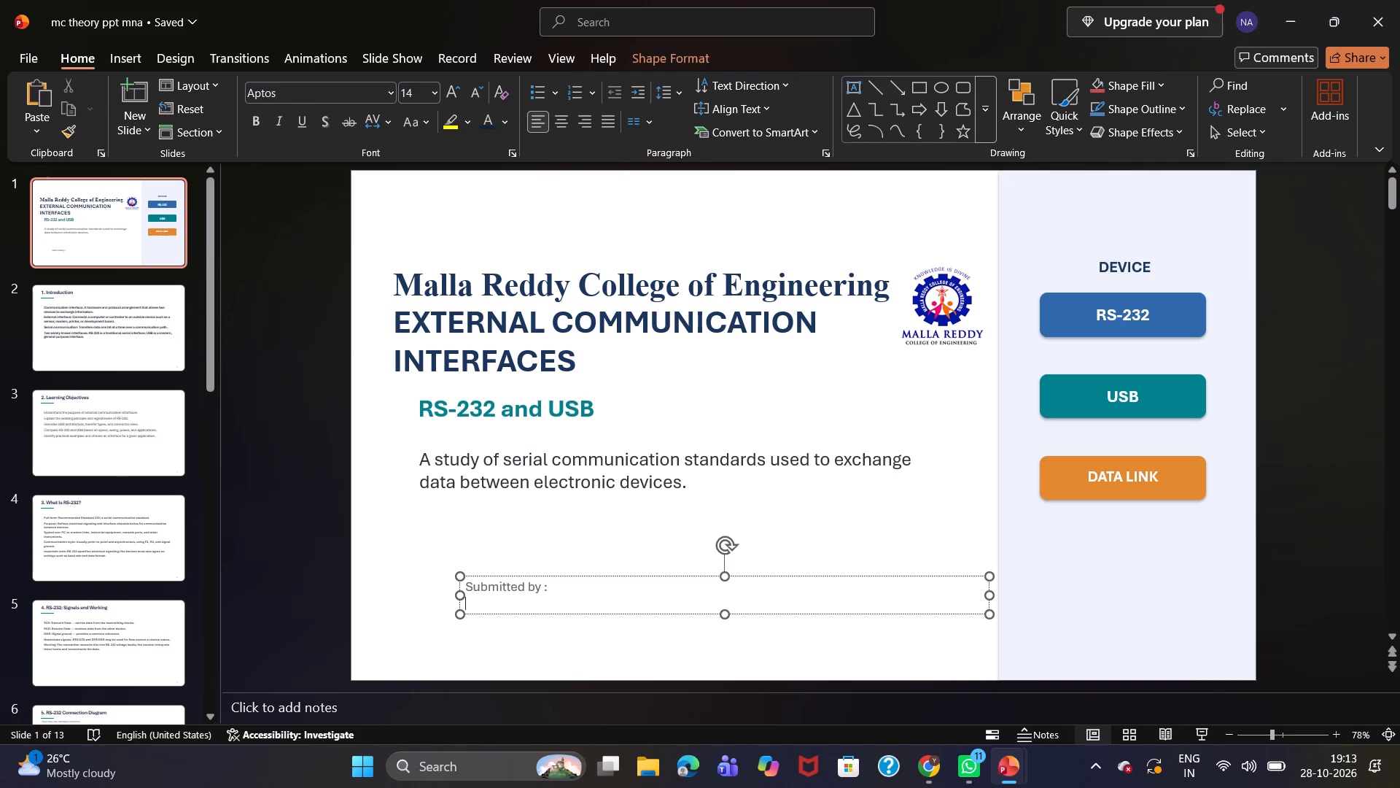
Add a "Name:" line with the student's name under the "Submitted by :" heading, followed by a new line.
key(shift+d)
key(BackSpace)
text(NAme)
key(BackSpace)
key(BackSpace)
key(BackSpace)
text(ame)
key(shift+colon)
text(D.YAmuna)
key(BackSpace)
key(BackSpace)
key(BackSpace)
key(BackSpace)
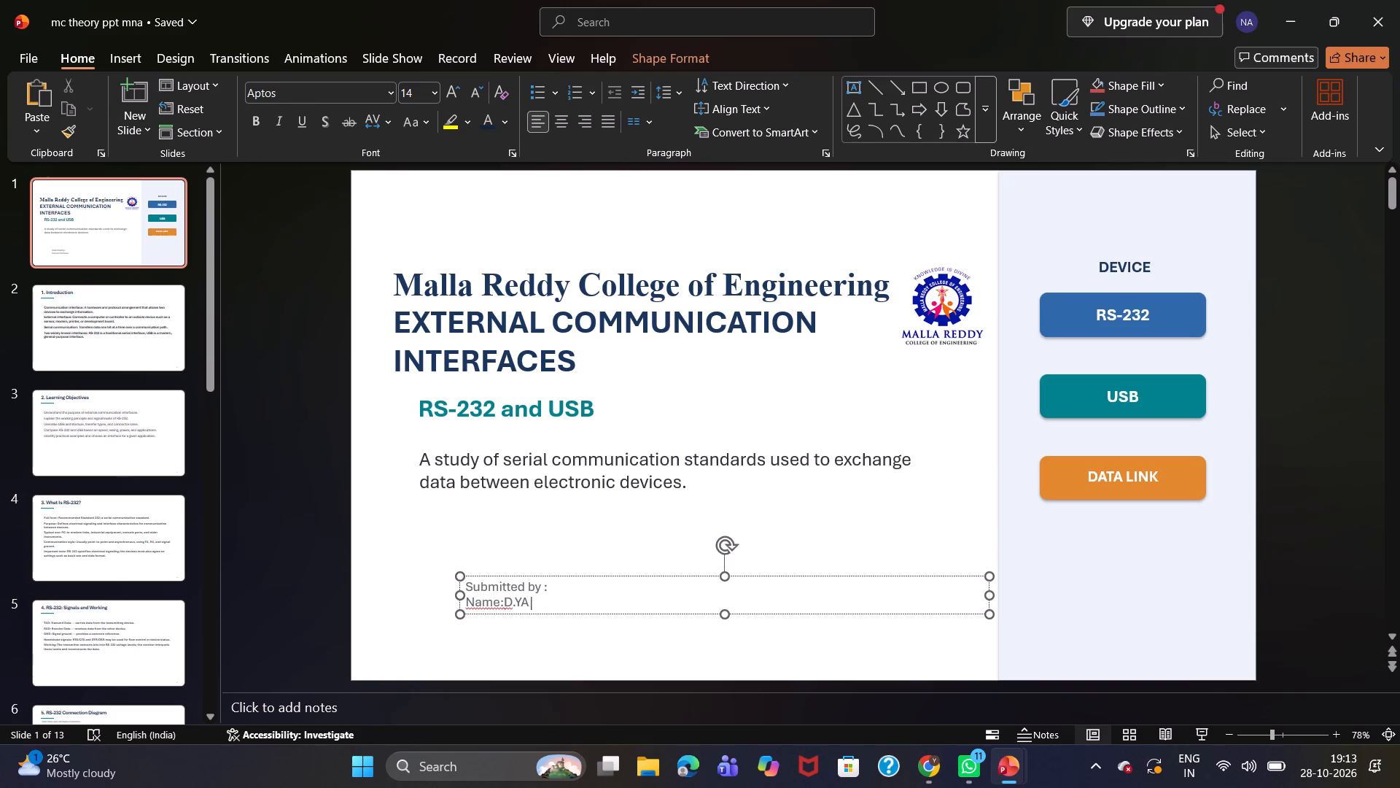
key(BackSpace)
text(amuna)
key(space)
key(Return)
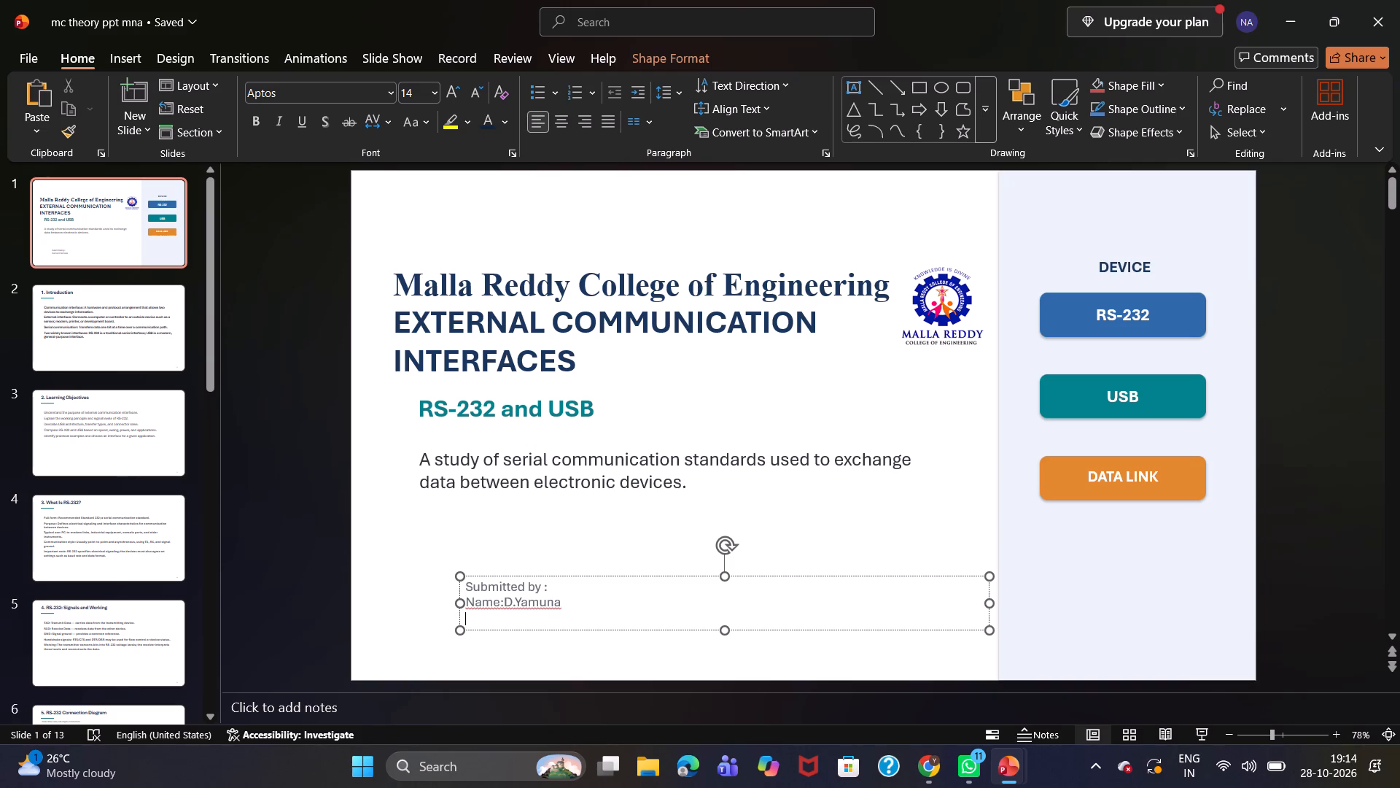
Add a "Roll.No:" line with the student's roll number below the name, followed by a new line.
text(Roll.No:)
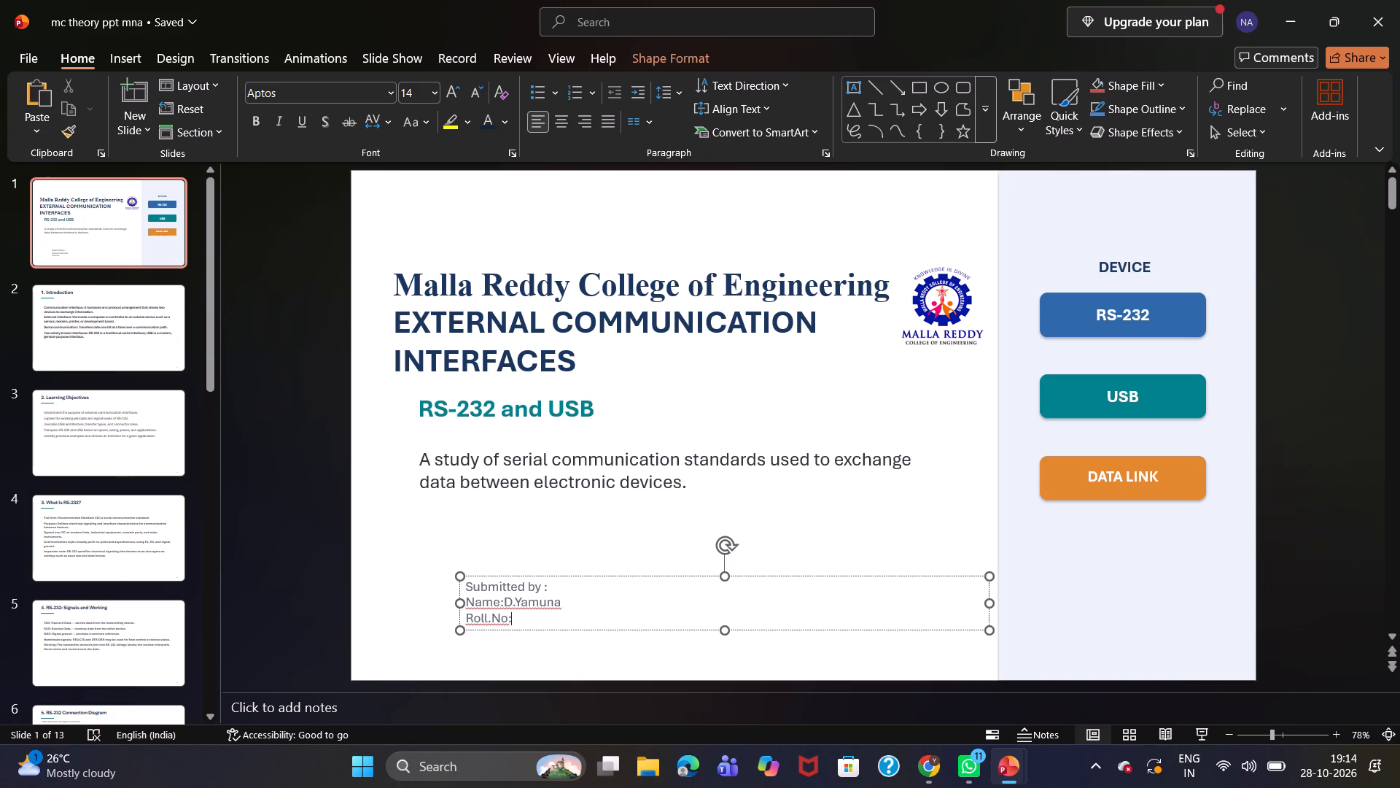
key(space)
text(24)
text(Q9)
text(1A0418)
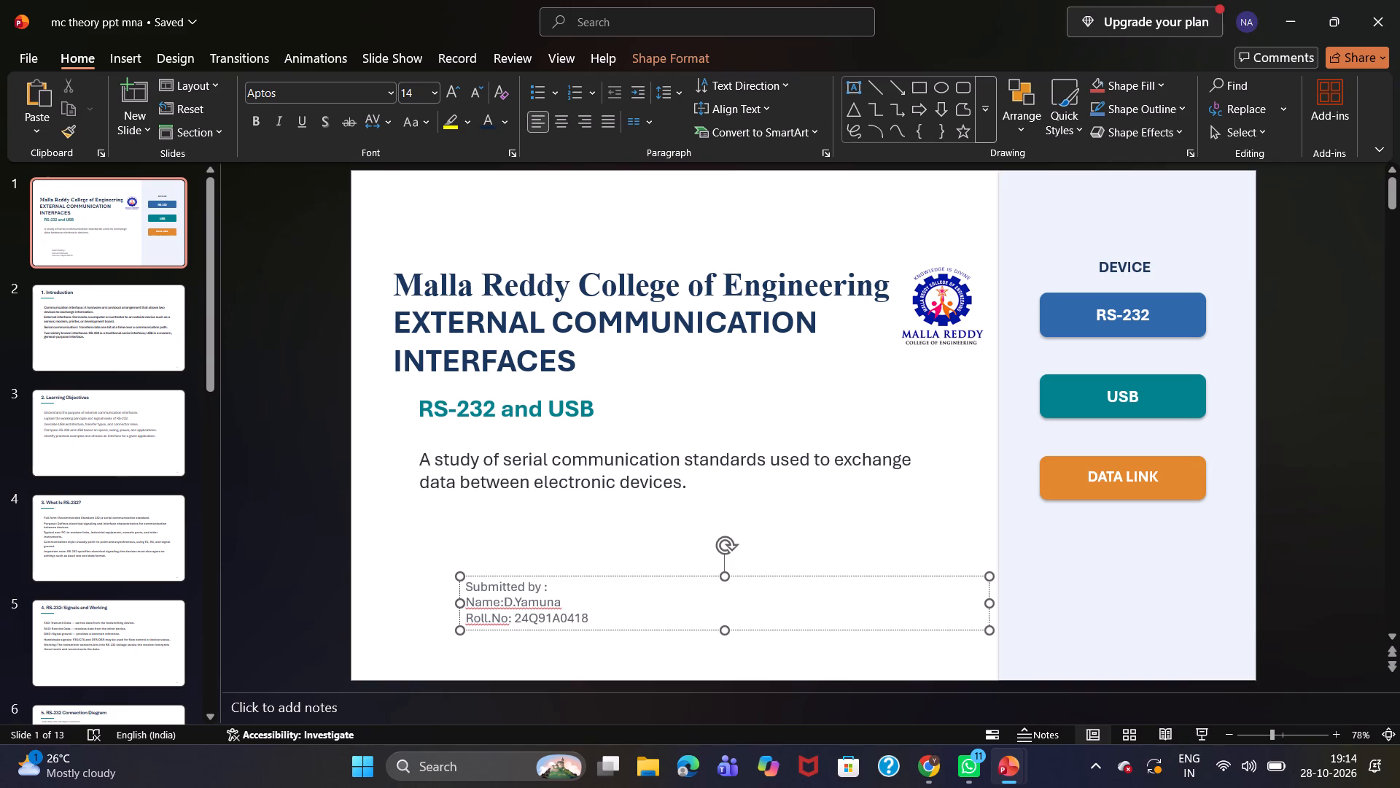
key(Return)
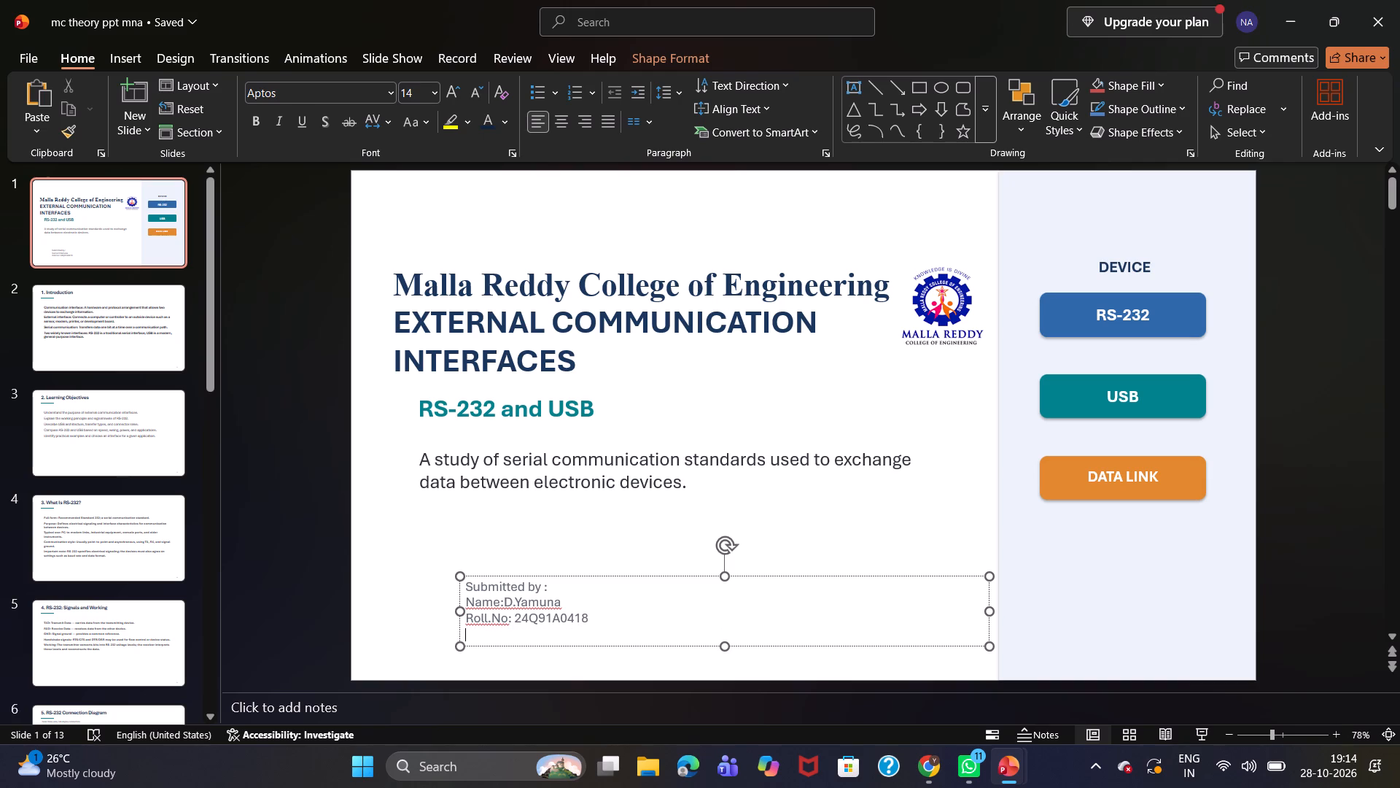
Add the line "Branch :ECE-A/sec" below the roll number in the submission text box.
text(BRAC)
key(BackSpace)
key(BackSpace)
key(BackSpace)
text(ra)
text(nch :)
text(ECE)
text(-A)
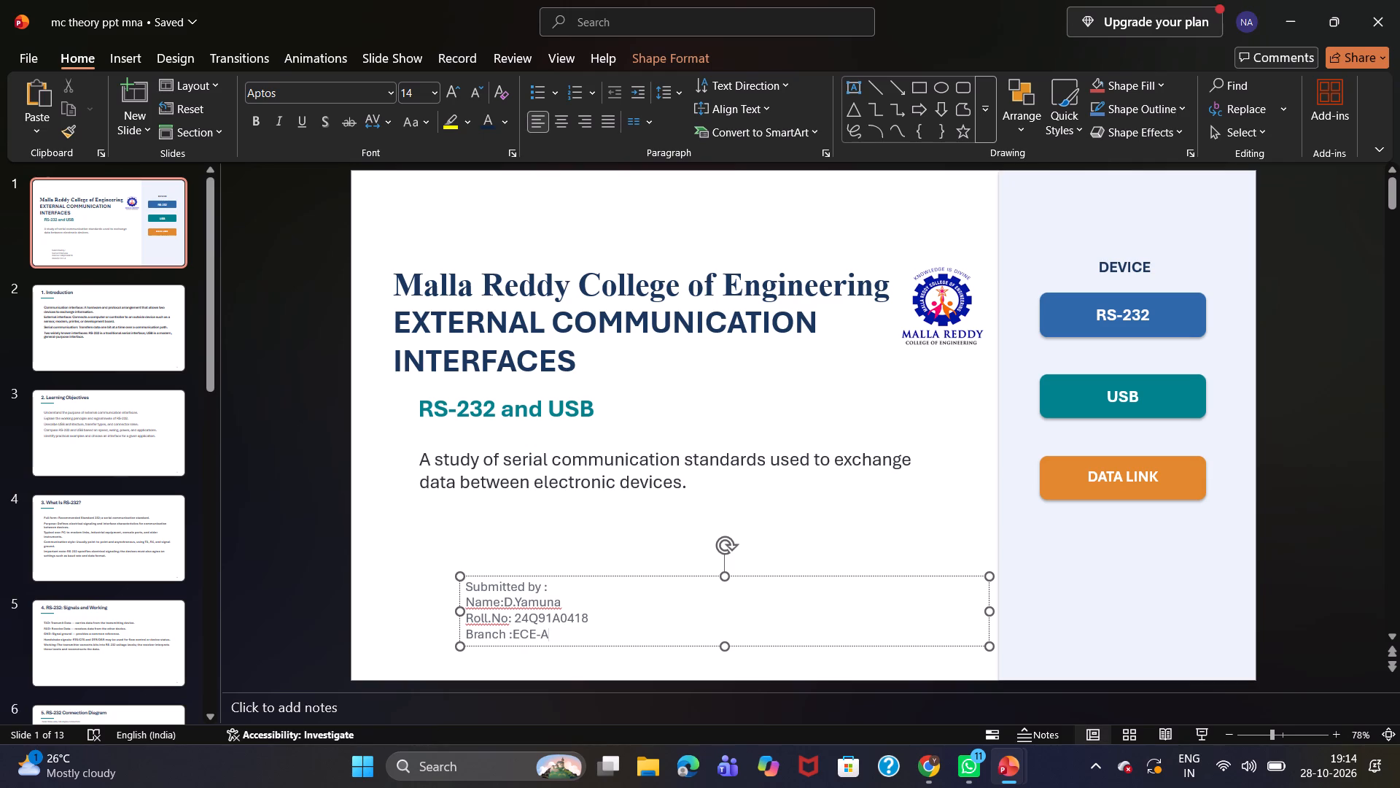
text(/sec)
Add "Submitted To:" on the branch line, spaced well apart from "ECE-A/sec".
key(space)
key(space)
key(space)
key(space)
key(space)
key(space)
key(space)
key(space)
key(space)
key(space)
key(space)
key(space)
key(space)
key(space)
key(space)
key(space)
key(space)
key(space)
key(space)
key(space)
text(Submitted tio)
key(equal)
key(BackSpace)
key(BackSpace)
key(BackSpace)
key(BackSpace)
key(ctrl+shift+t)
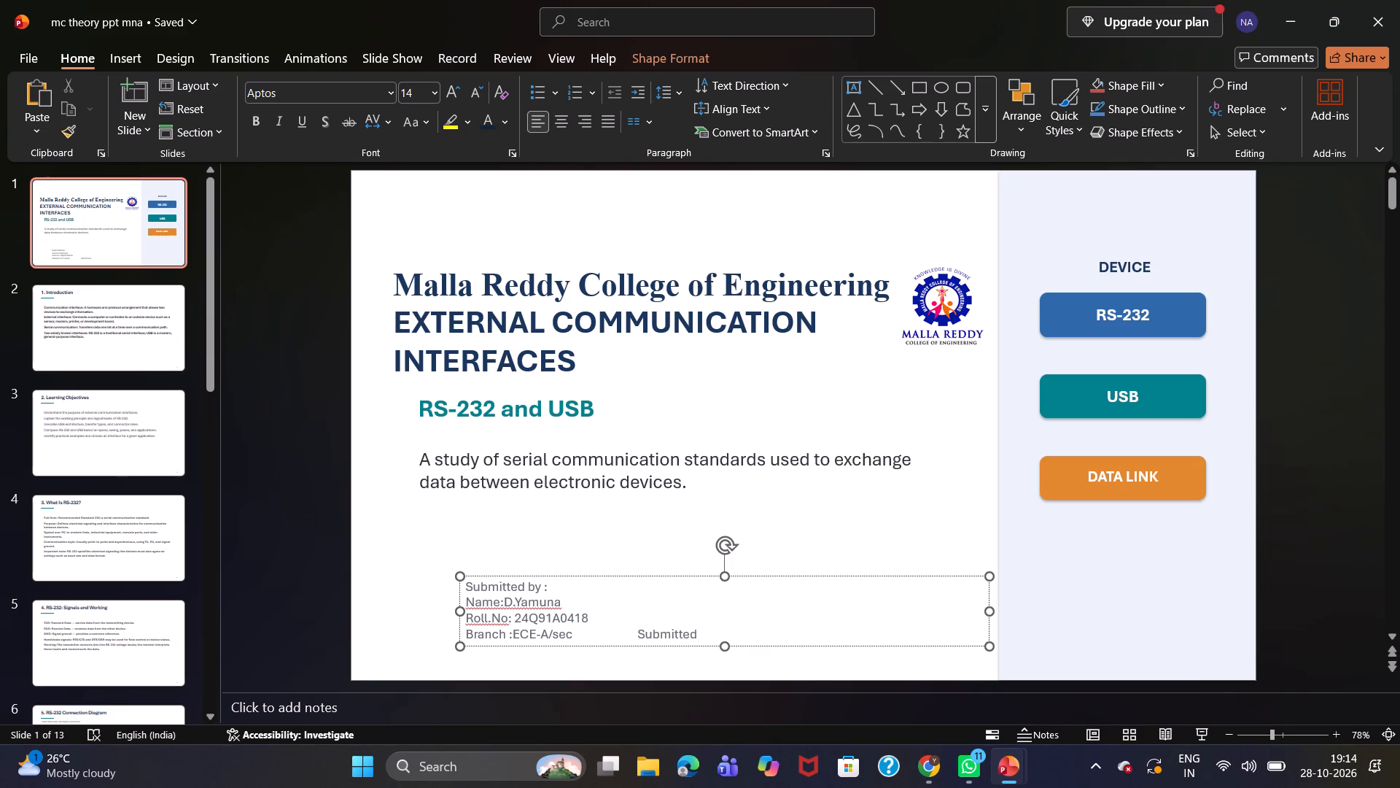
key(shift+r)
key(BackSpace)
text(To)
key(shift+colon)
Enter the teacher's name with "Sir" on a new line, indented beneath "Submitted To:".
key(Return)
key(space)
key(space)
key(space)
key(space)
key(space)
key(space)
key(space)
key(space)
key(space)
key(space)
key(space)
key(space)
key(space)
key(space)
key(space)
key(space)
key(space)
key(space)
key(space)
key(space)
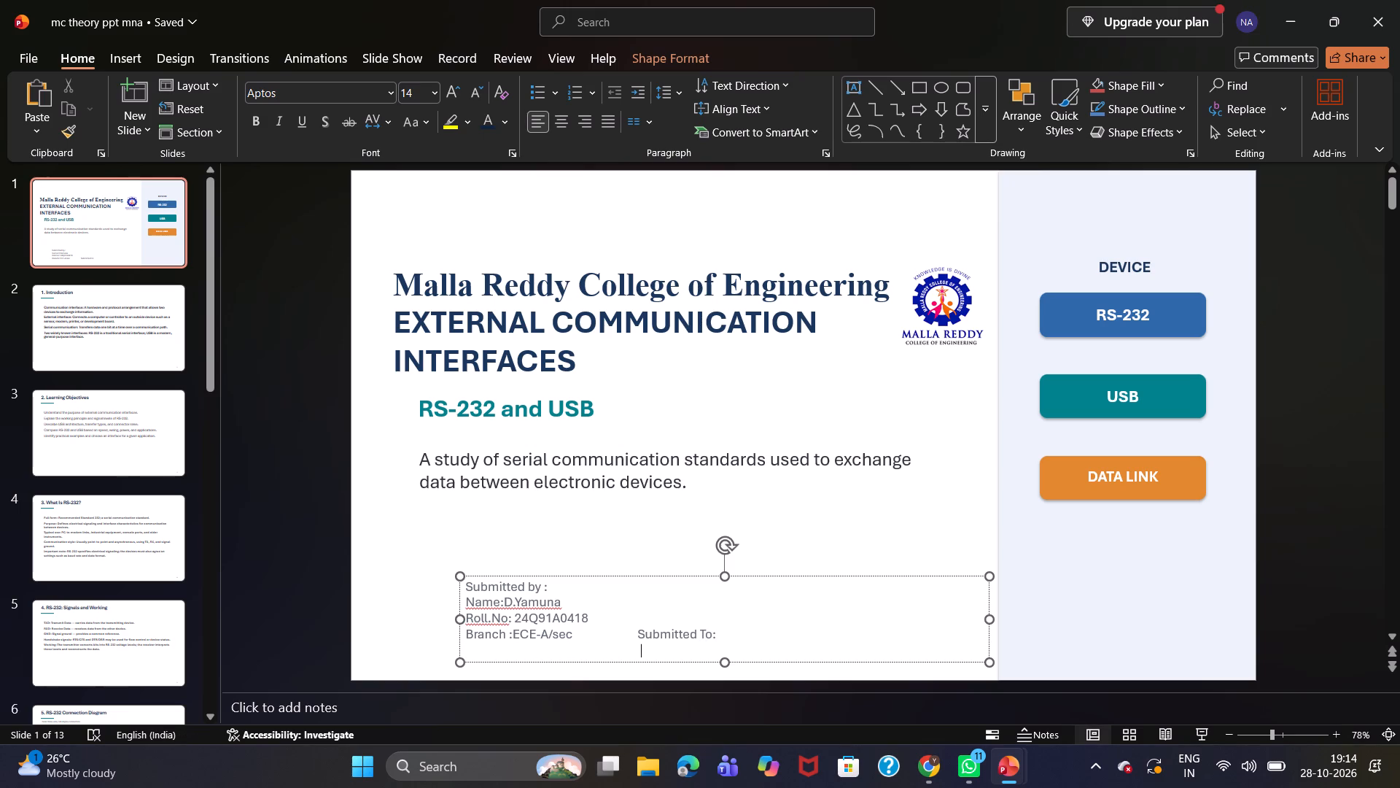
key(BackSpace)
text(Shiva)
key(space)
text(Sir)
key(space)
Add "ECE Department" on a new line, indented beneath the teacher's name.
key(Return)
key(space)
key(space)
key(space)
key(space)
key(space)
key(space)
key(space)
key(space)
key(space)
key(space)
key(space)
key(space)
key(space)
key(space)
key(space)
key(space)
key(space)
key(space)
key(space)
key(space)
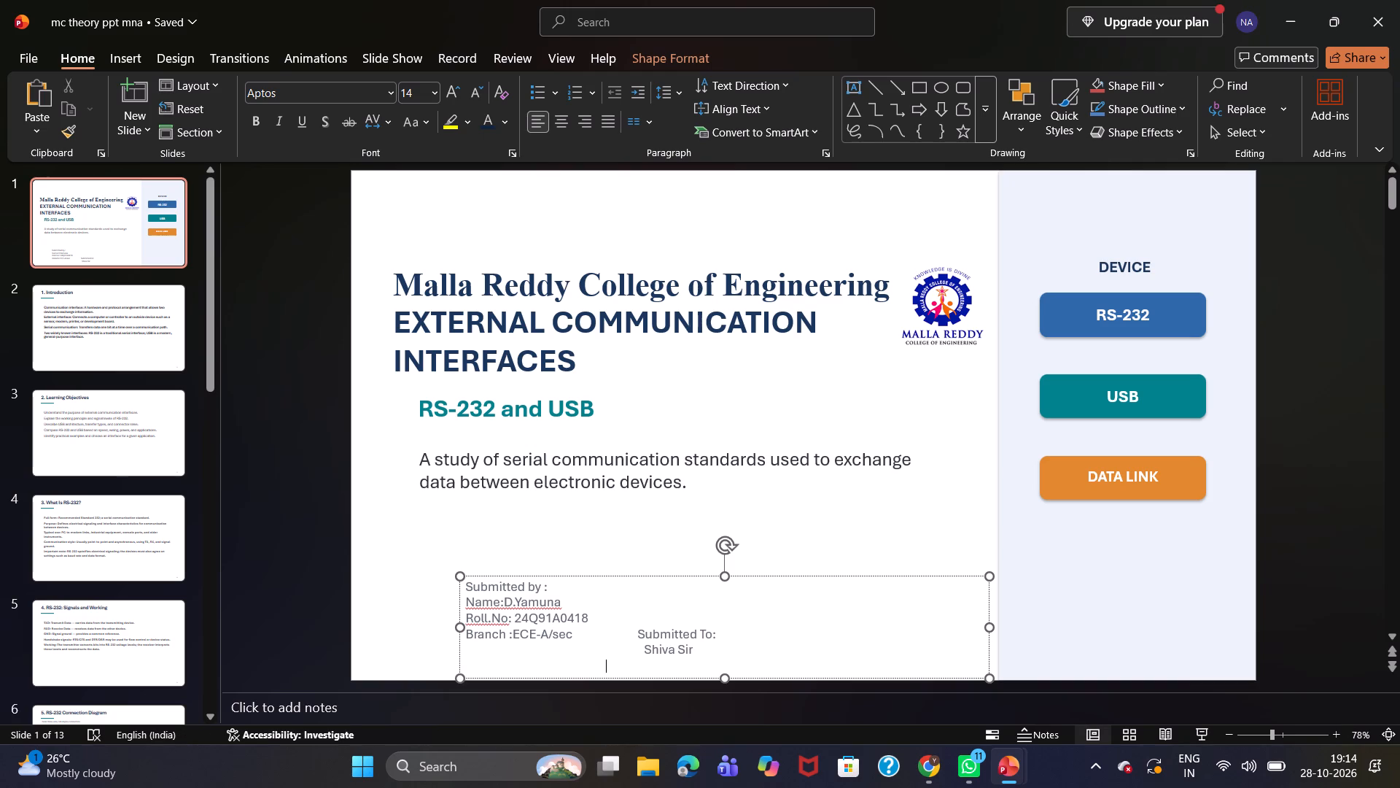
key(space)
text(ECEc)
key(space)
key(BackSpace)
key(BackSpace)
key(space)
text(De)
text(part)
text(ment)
Widen the submission details text box toward the slide's left margin and raise it to just below the description.
drag(461, 575, 409, 532)
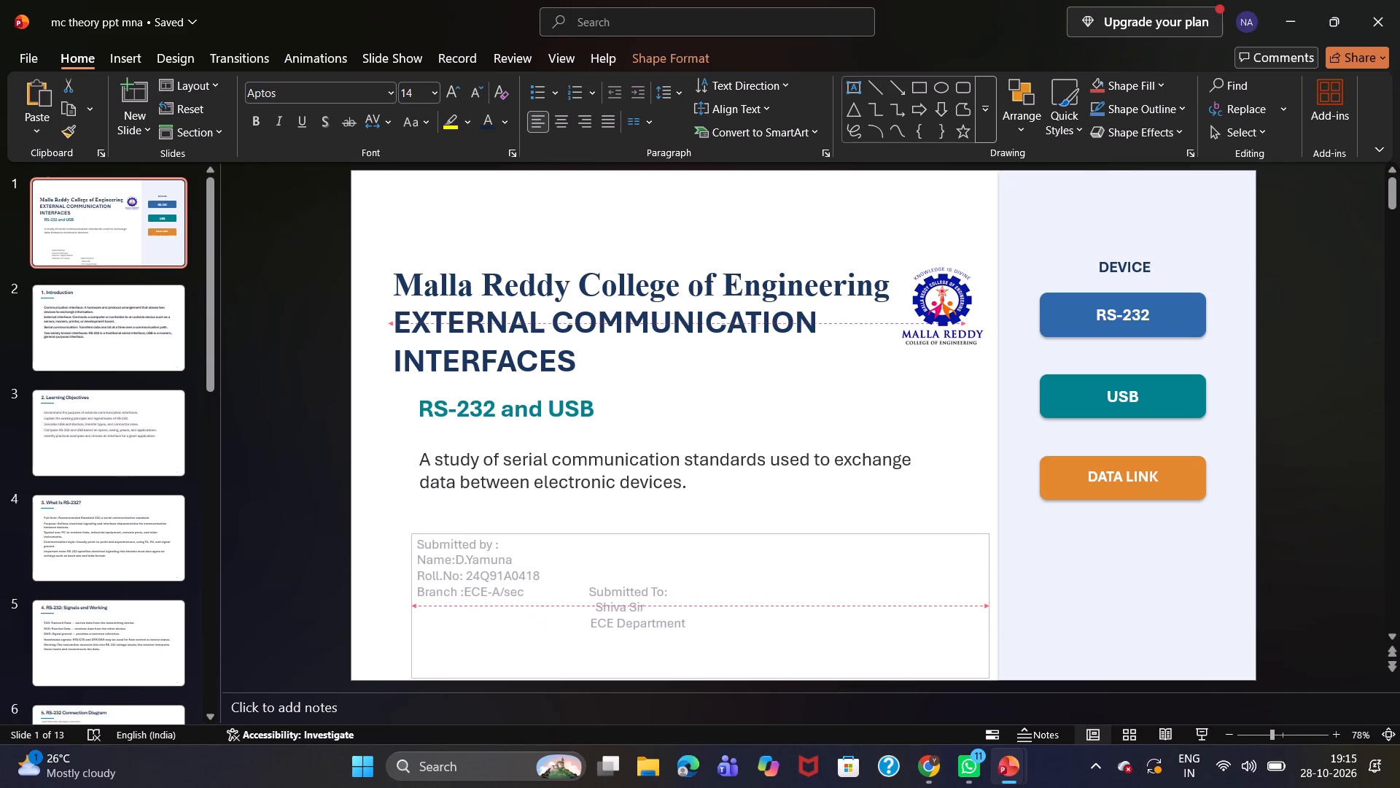
drag(409, 532, 404, 526)
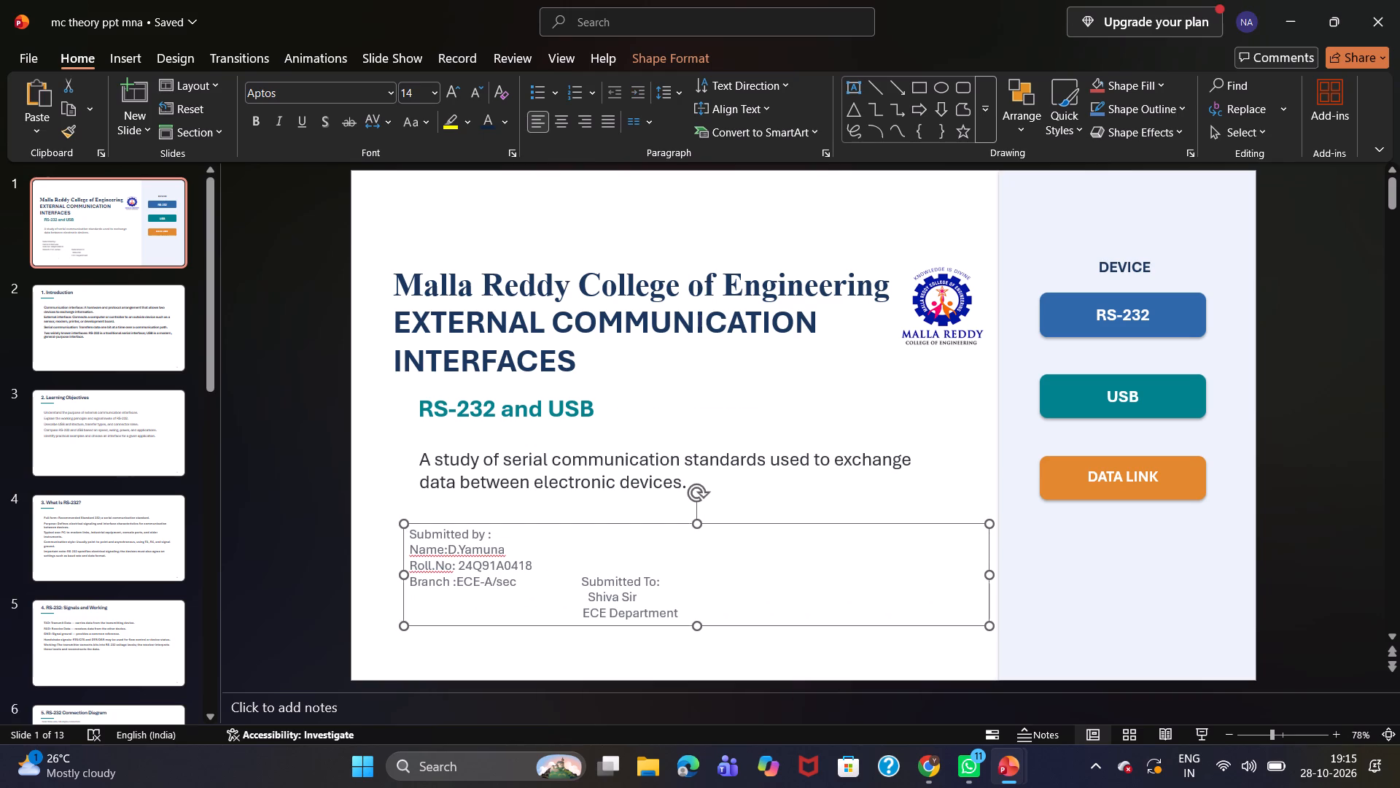
Right-align the text from "Submitted To:" through "ECE Department".
drag(584, 577, 688, 621)
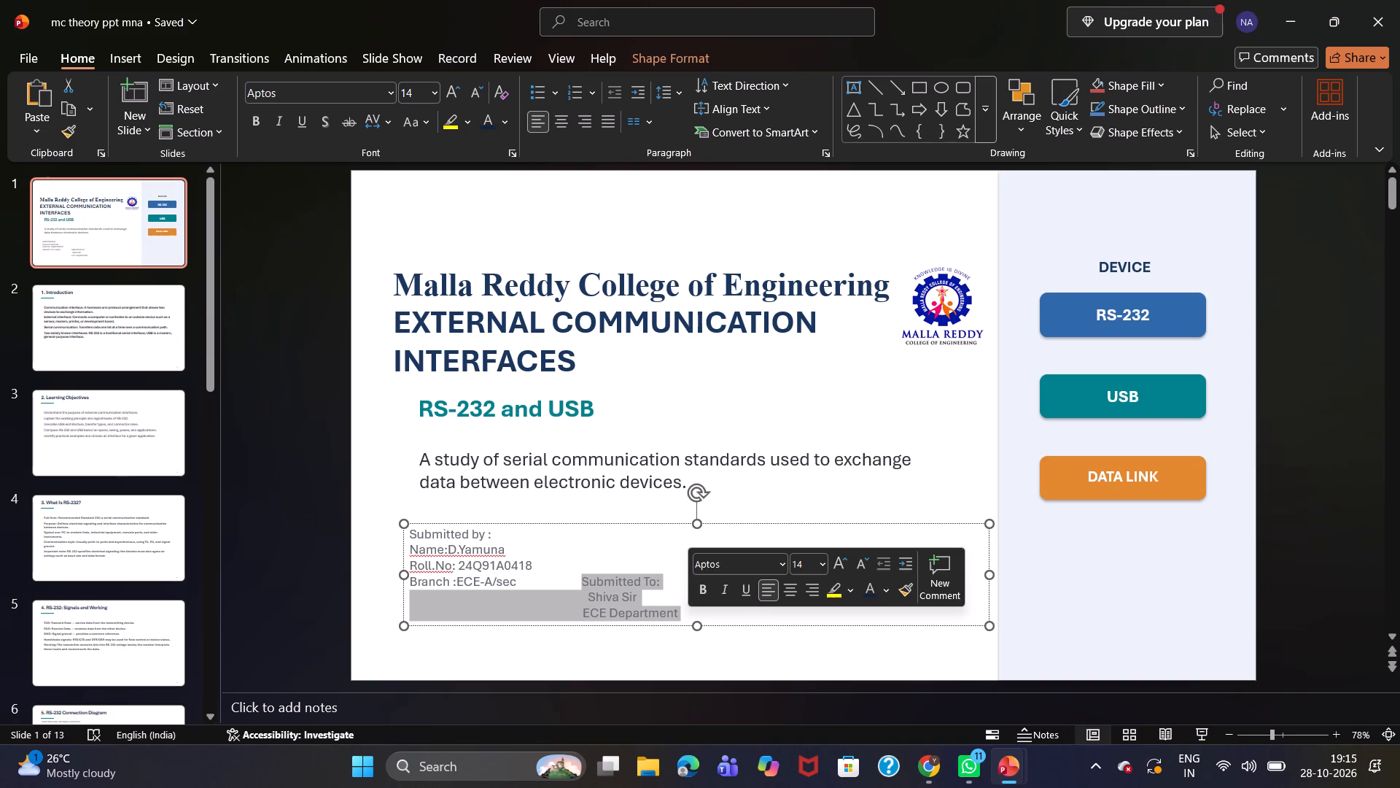
click(814, 589)
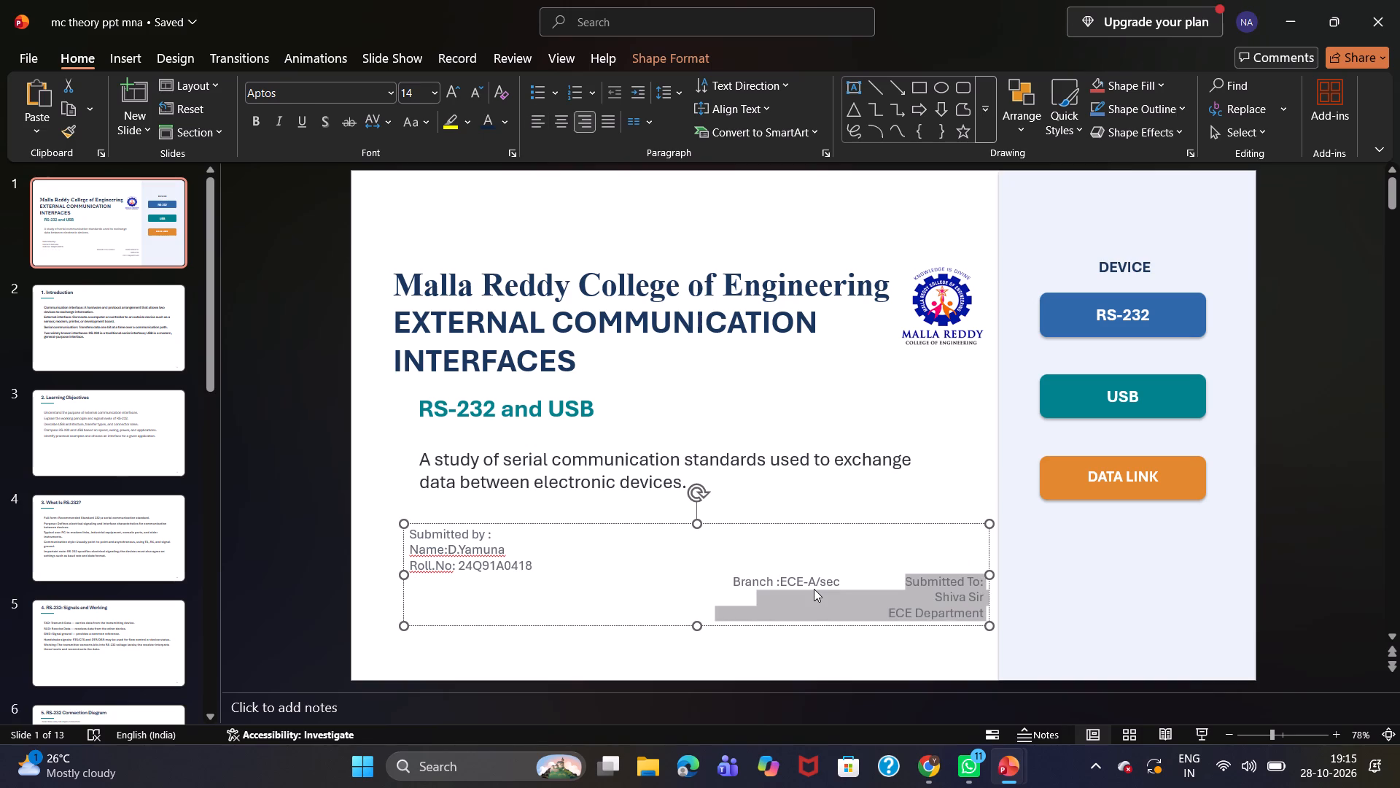
Return the "Branch :ECE-A/sec" line to left alignment on its own line beneath the roll number.
click(847, 581)
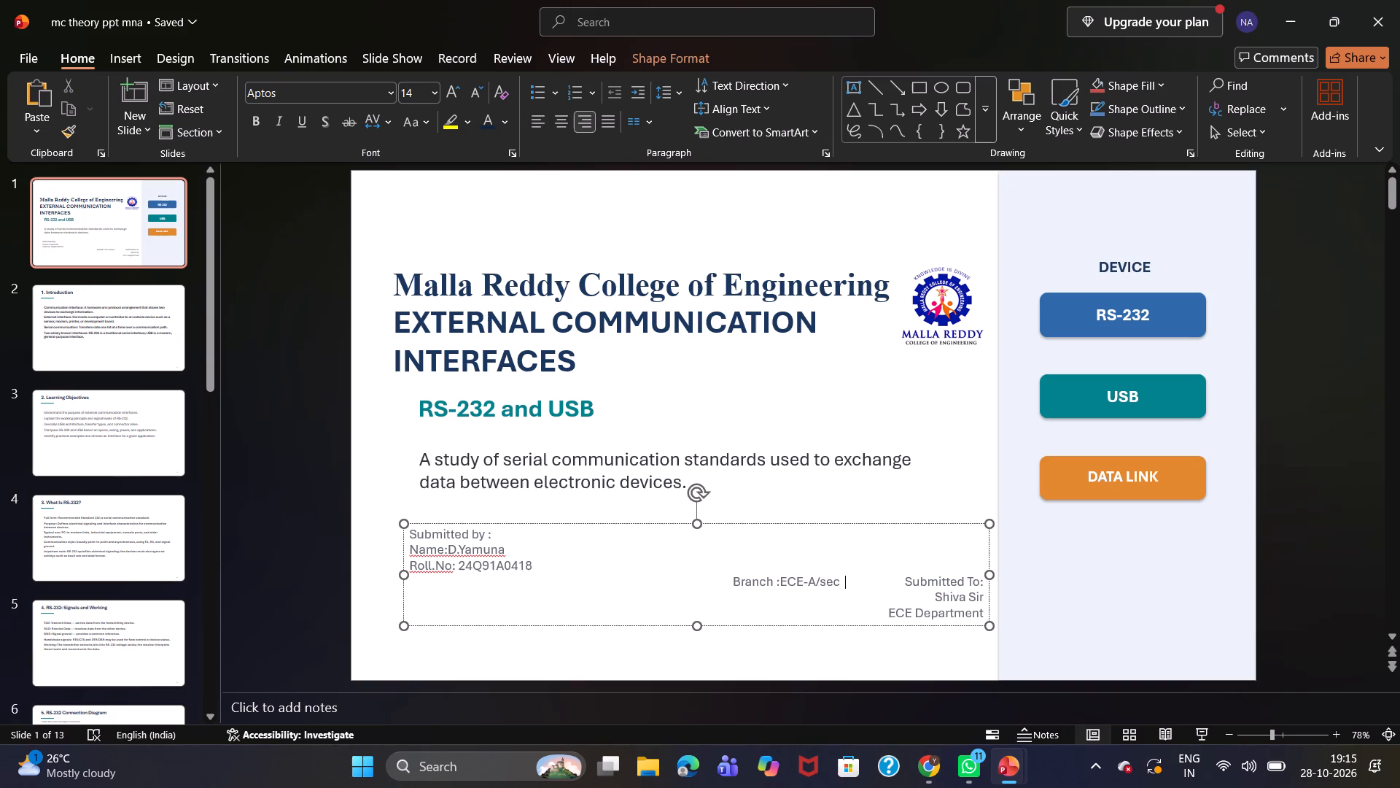
click(726, 584)
key(BackSpace)
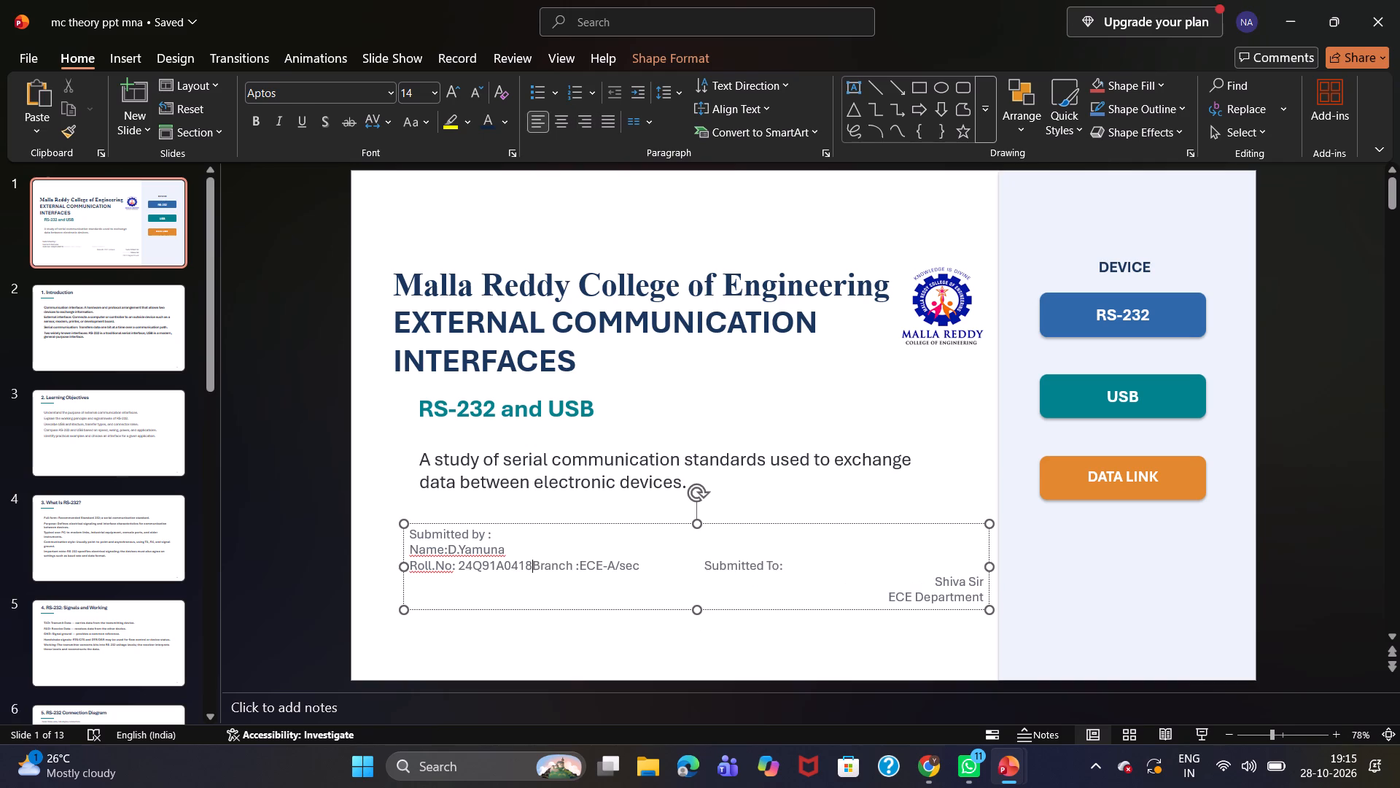
key(space)
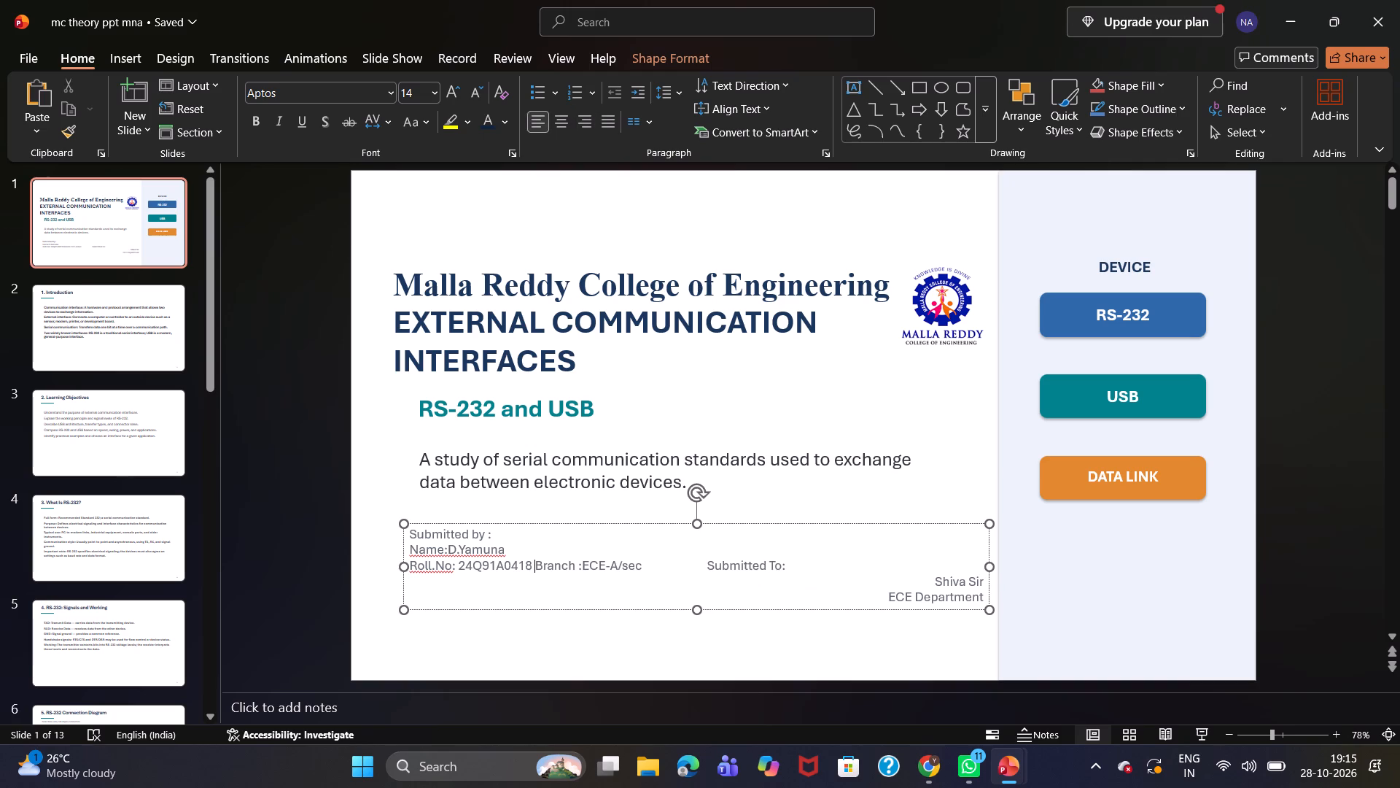
key(Return)
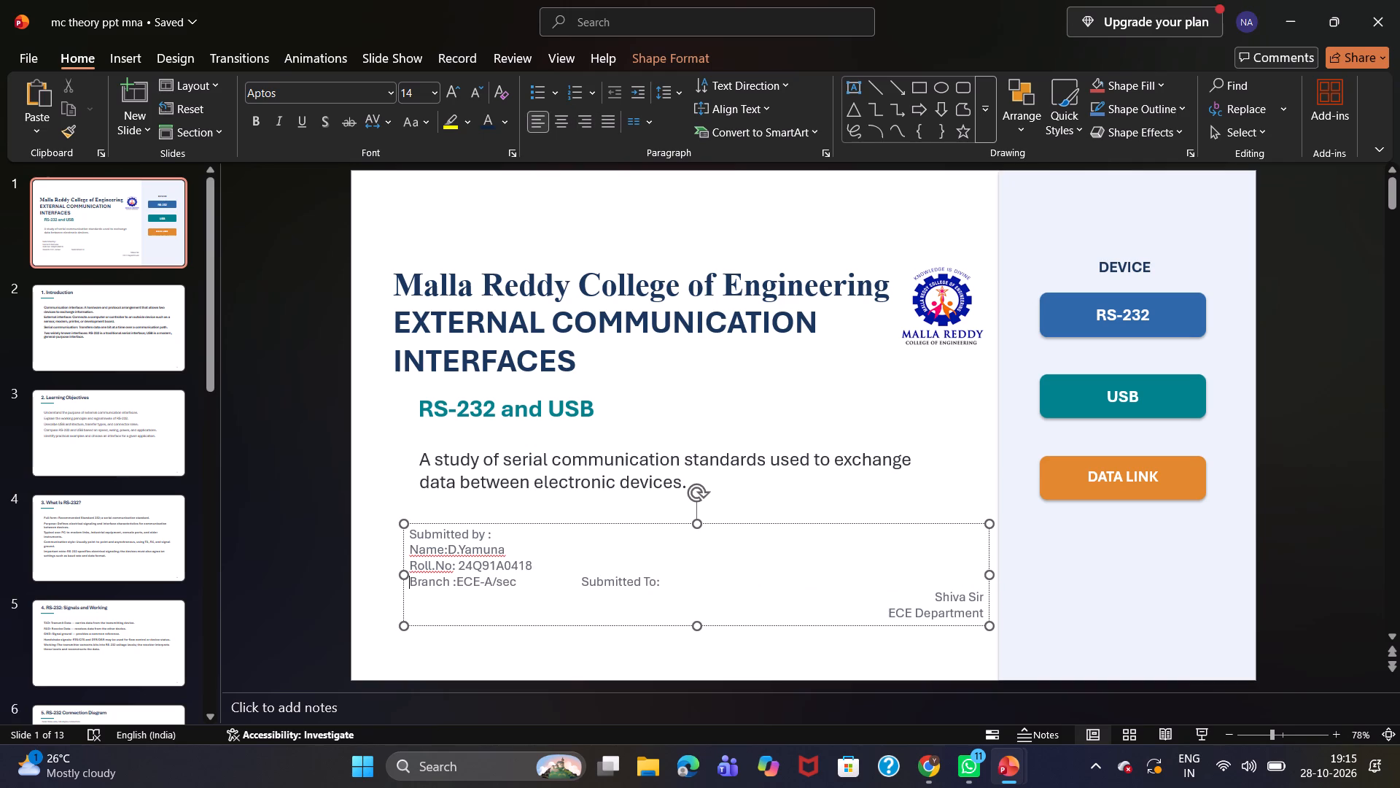
Space "Submitted To:" across the branch line until it lines up above the right-aligned teacher and department lines.
click(581, 579)
key(space)
key(space)
key(space)
key(space)
key(space)
key(space)
key(space)
key(space)
key(space)
key(space)
key(space)
key(space)
key(space)
key(space)
key(space)
key(space)
key(space)
key(space)
key(space)
key(space)
Insert "Topic: " before "EXTERNAL COMMUNICATION INTERFACES" in the title.
click(390, 320)
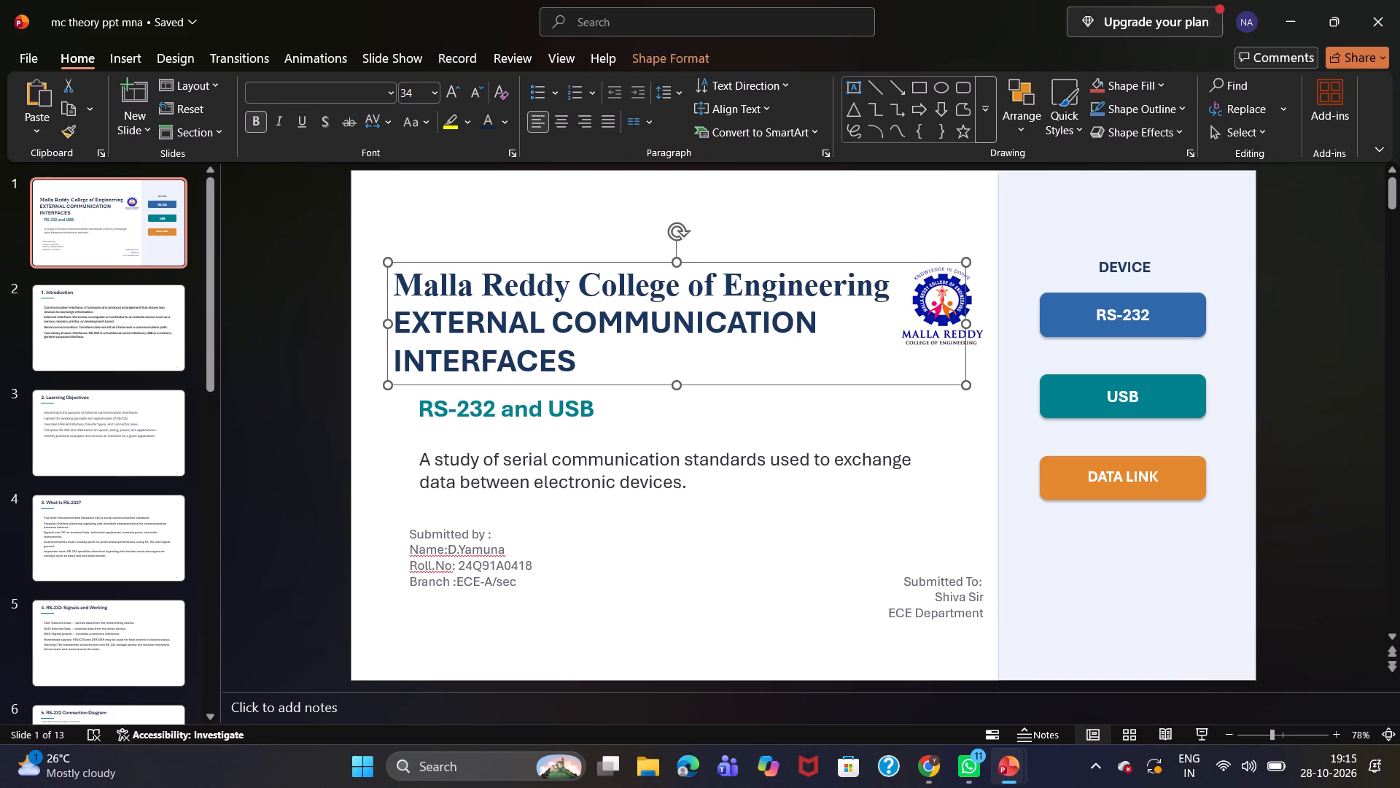
click(394, 321)
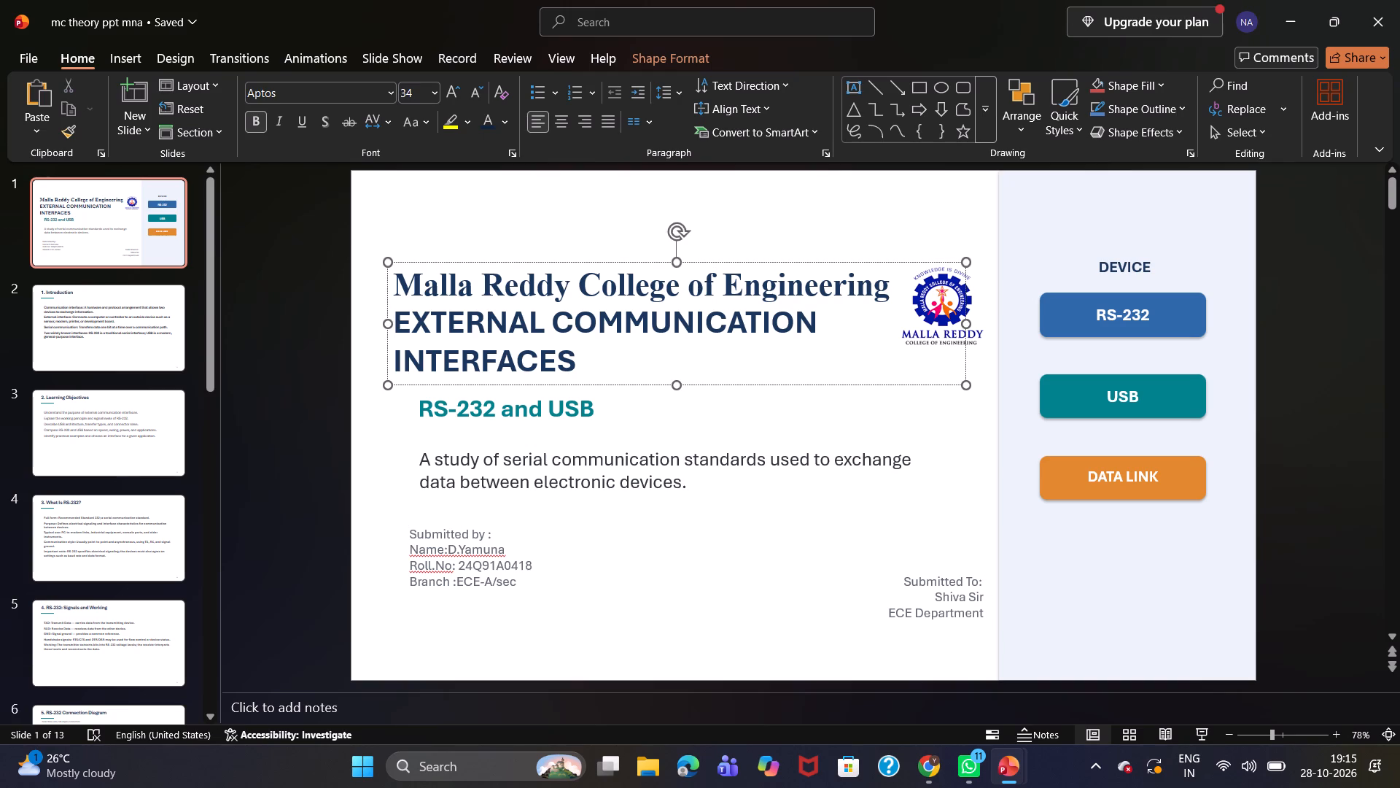
text(TOpic:)
key(space)
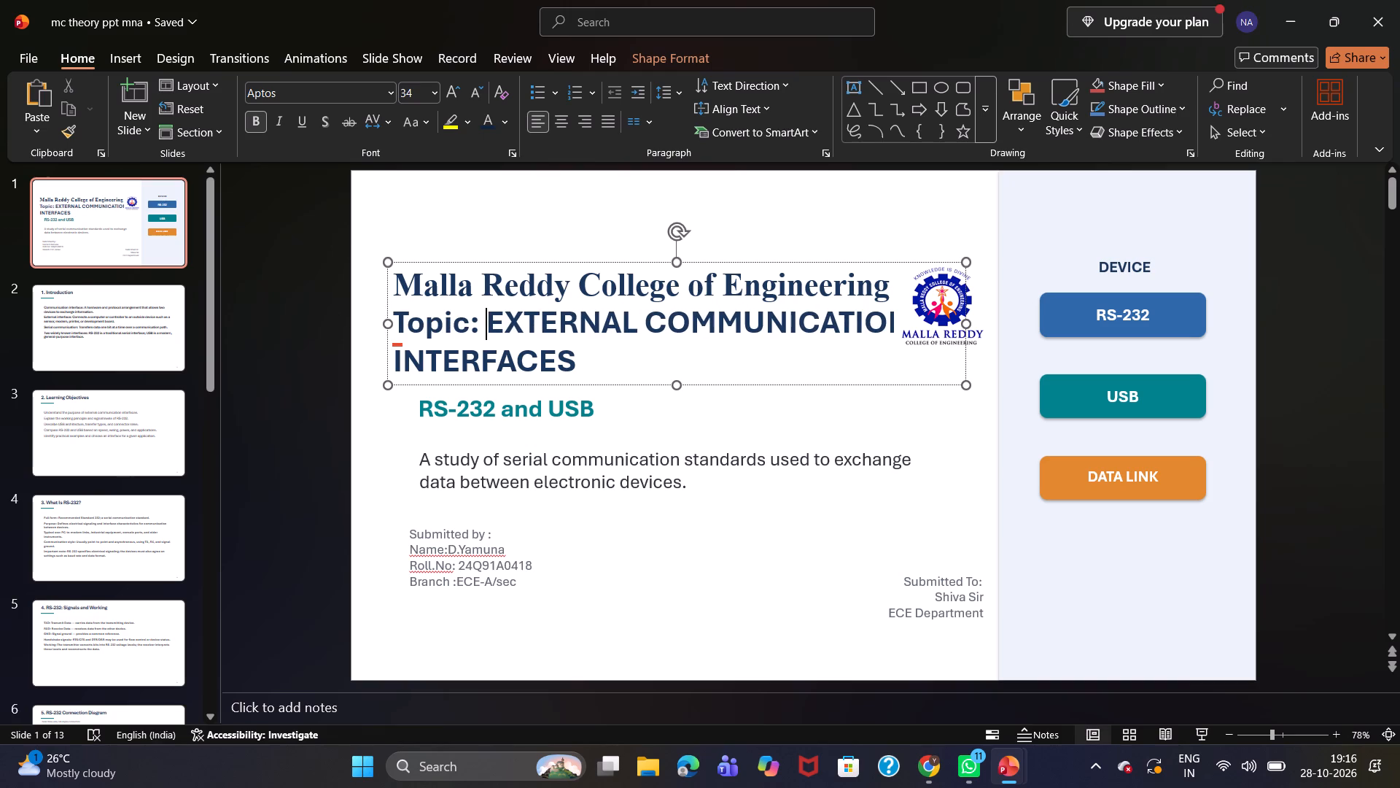
Set the font size of "EXTERNAL COMMUNICATION INTERFACES" in the title to 28.
click(487, 322)
drag(487, 322, 575, 371)
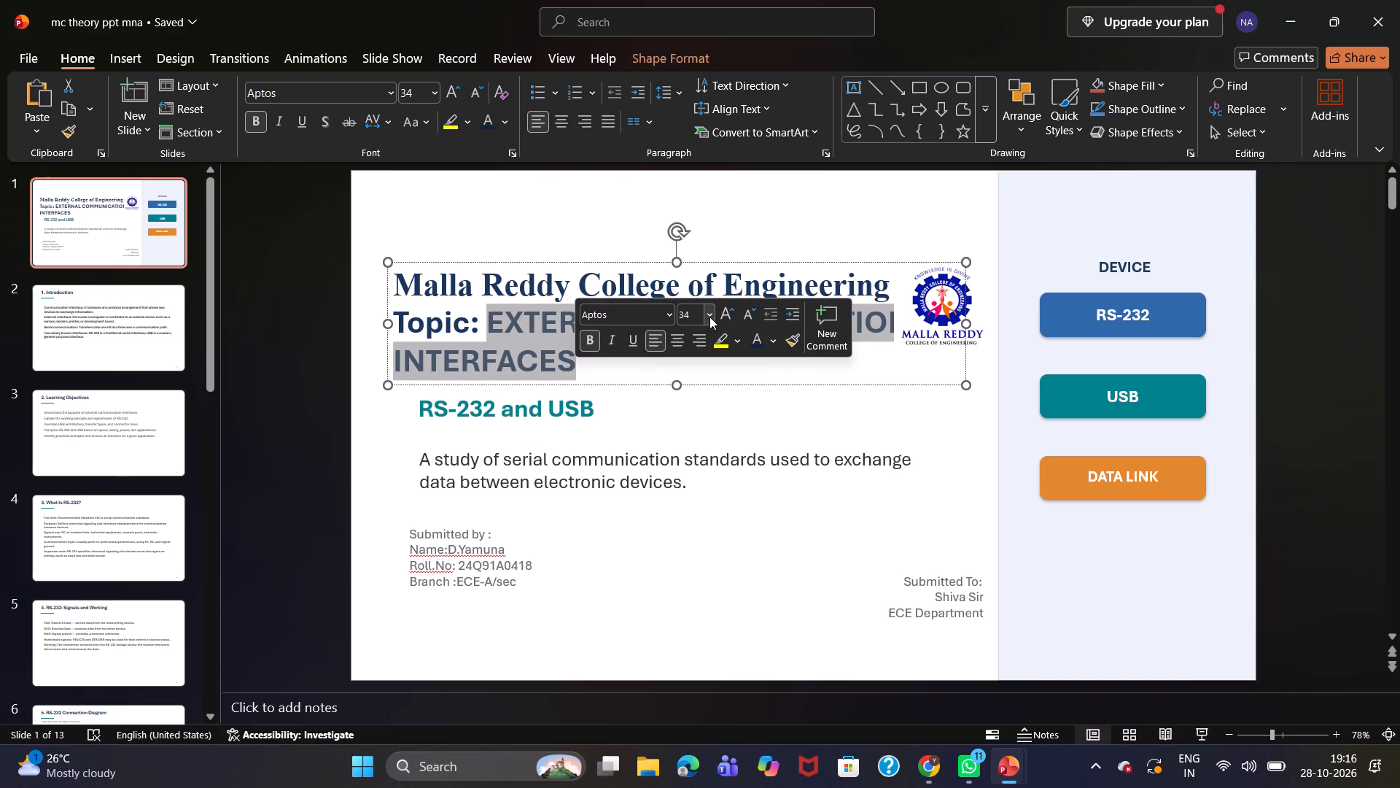
click(709, 317)
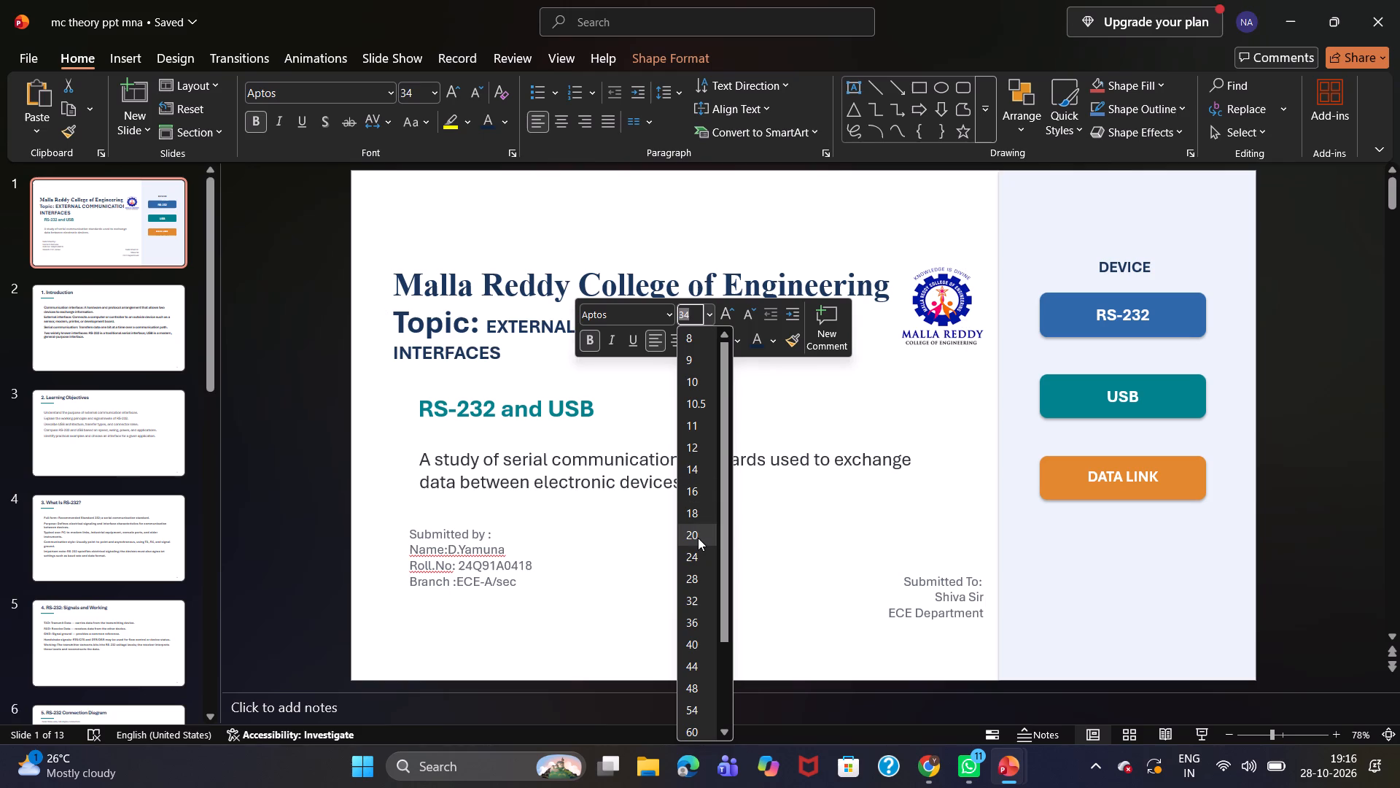
click(695, 579)
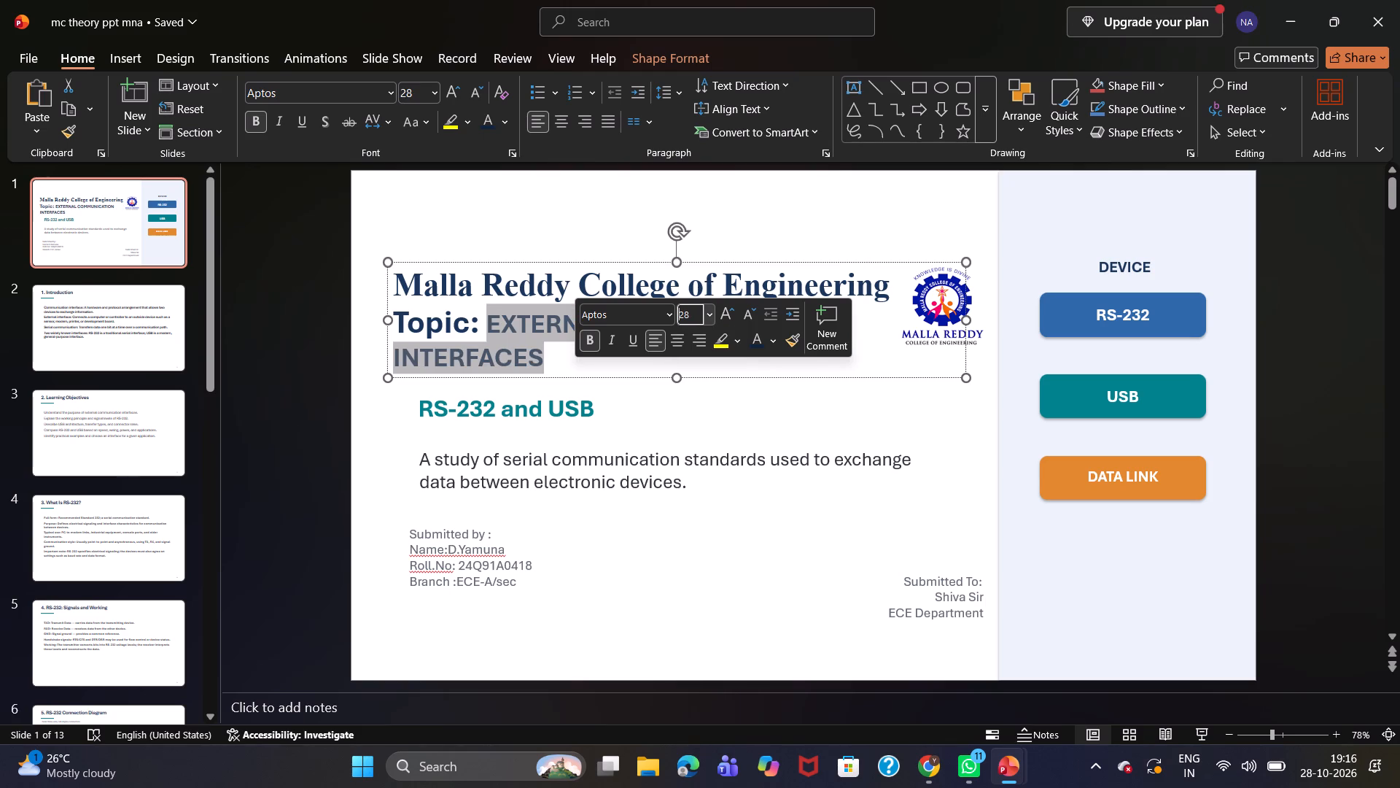
click(688, 545)
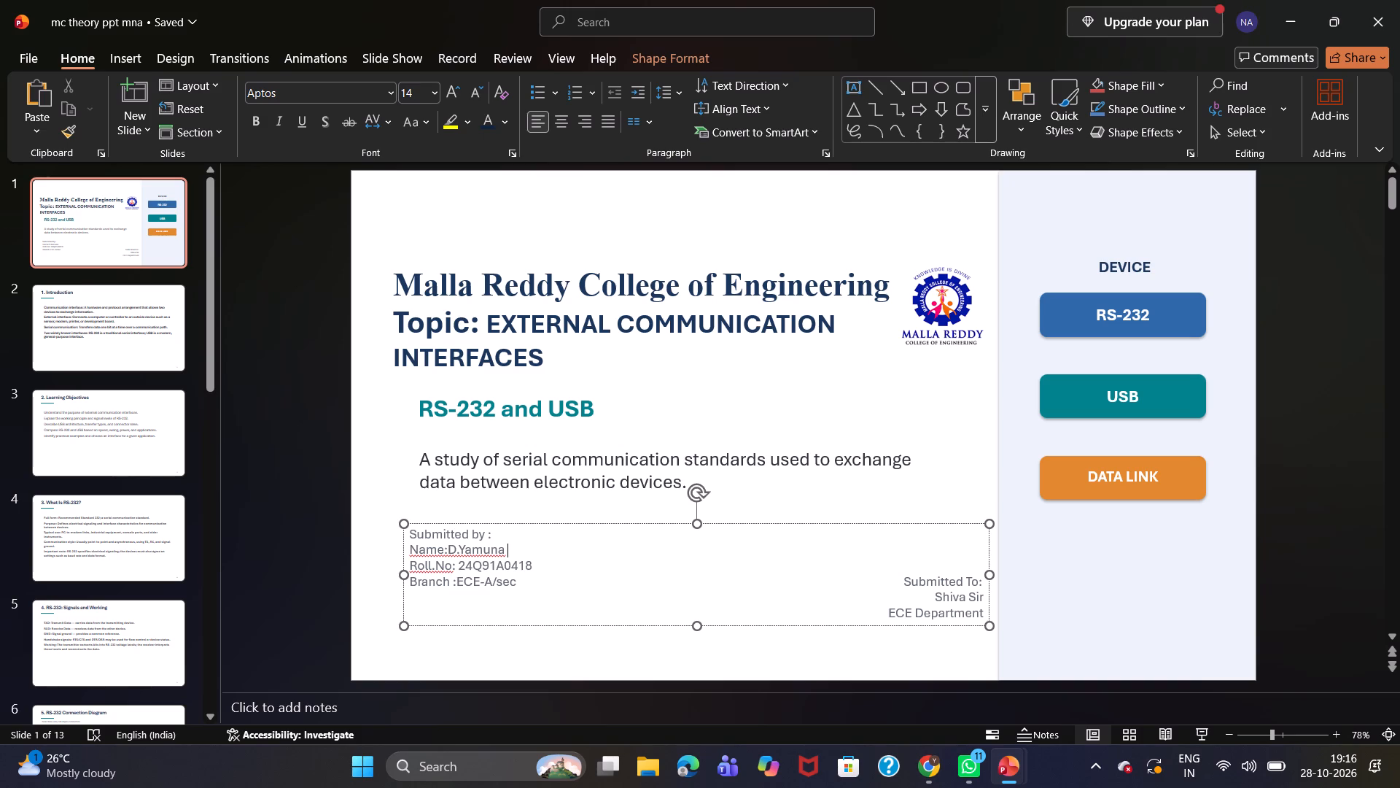
Set the whole title block, from the college name through "INTERFACES", in Times New Roman.
click(496, 343)
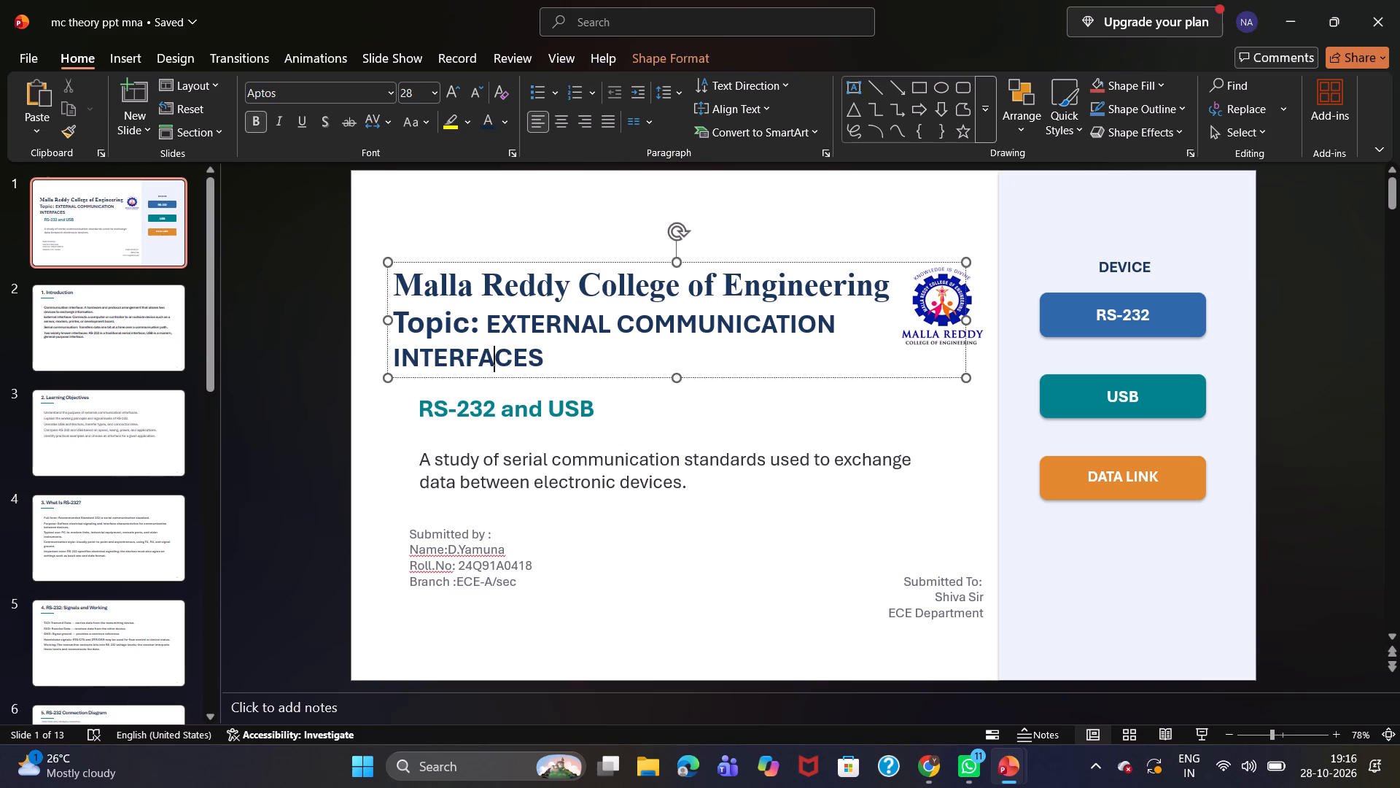
drag(486, 322, 505, 367)
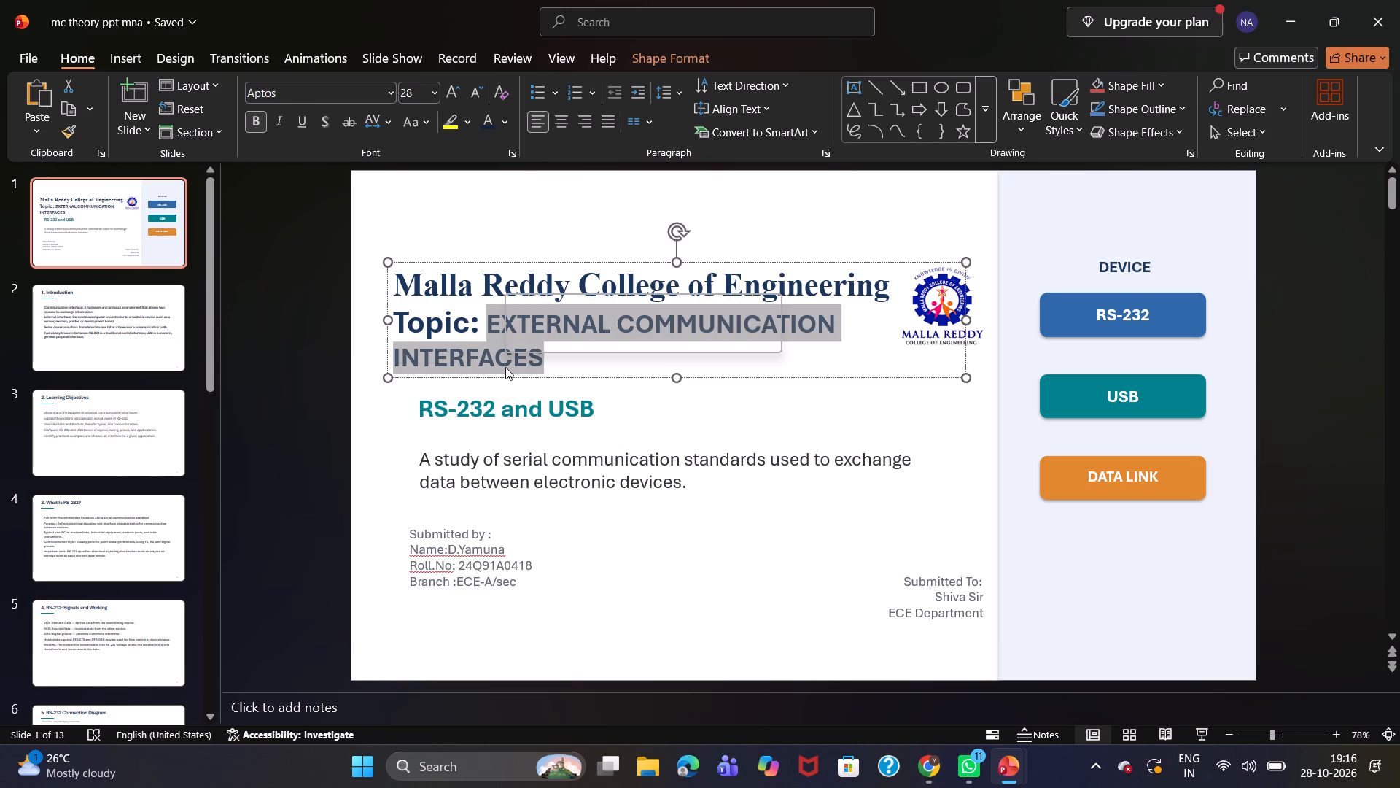
click(437, 285)
drag(397, 285, 559, 369)
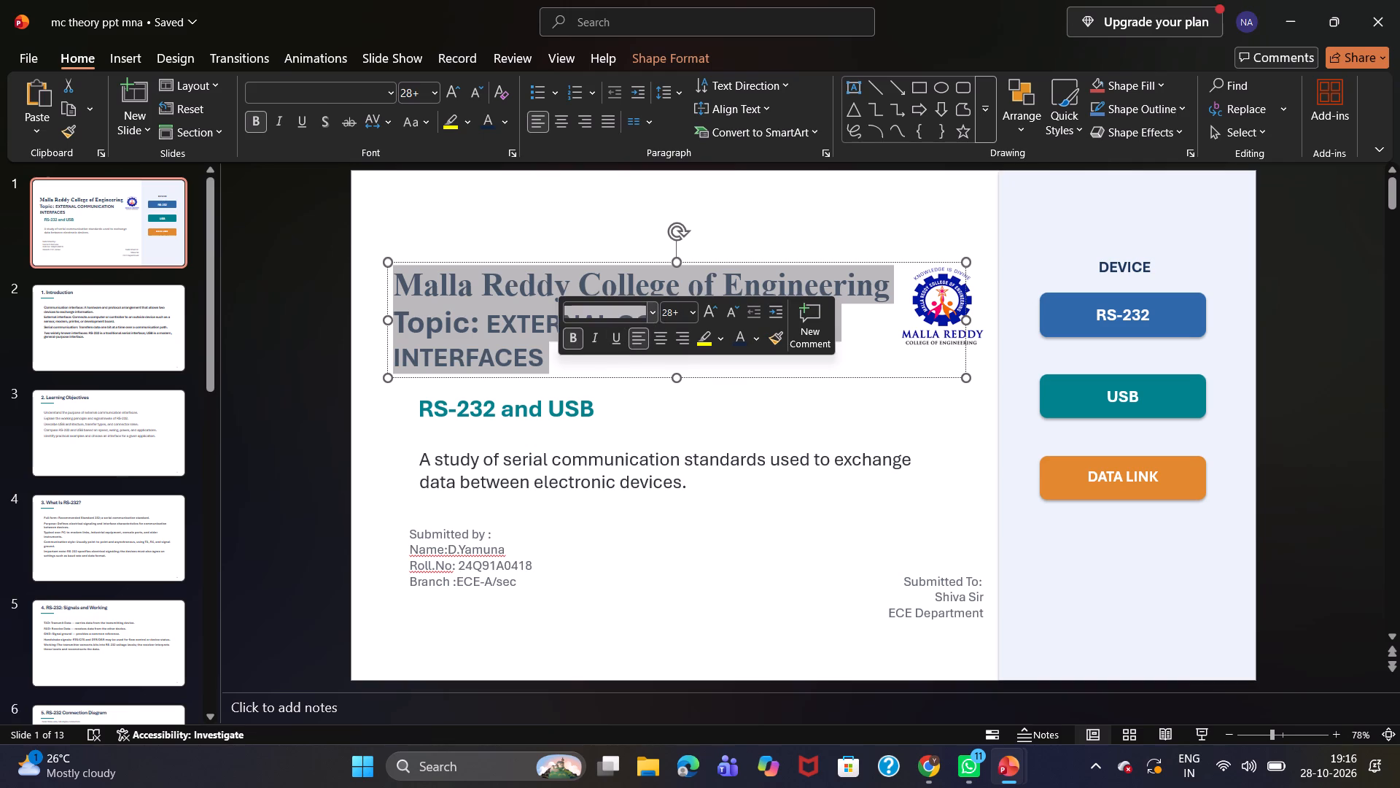
click(618, 314)
text(ti)
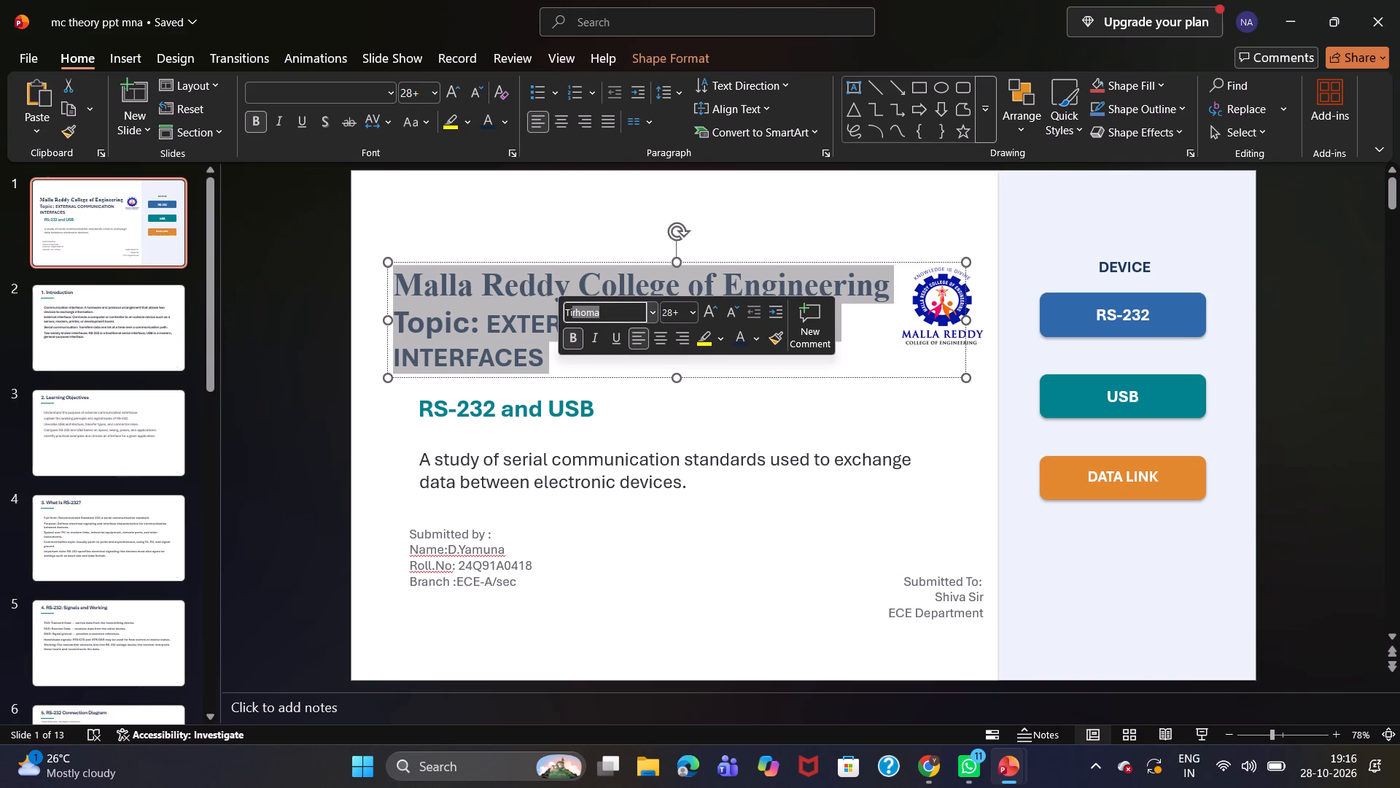
key(Return)
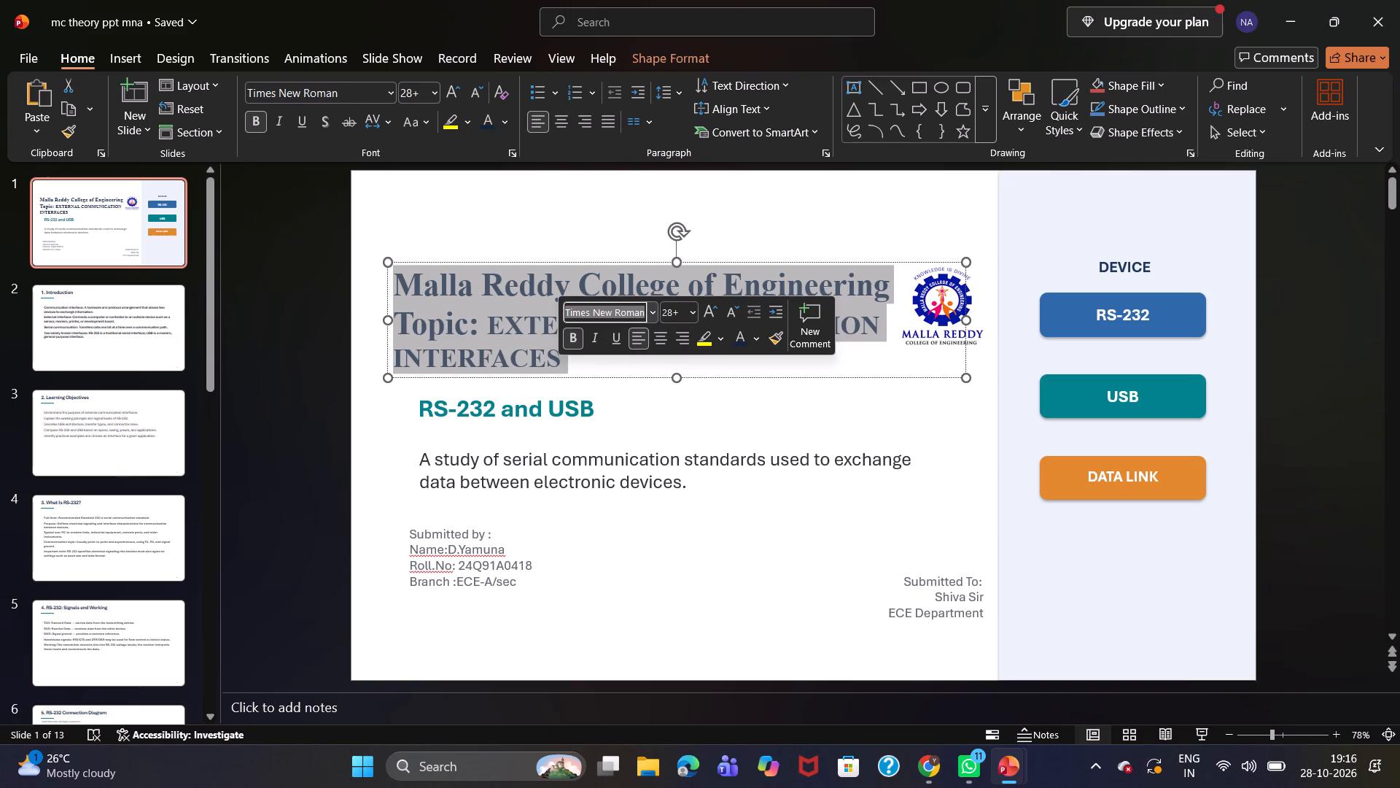
click(596, 522)
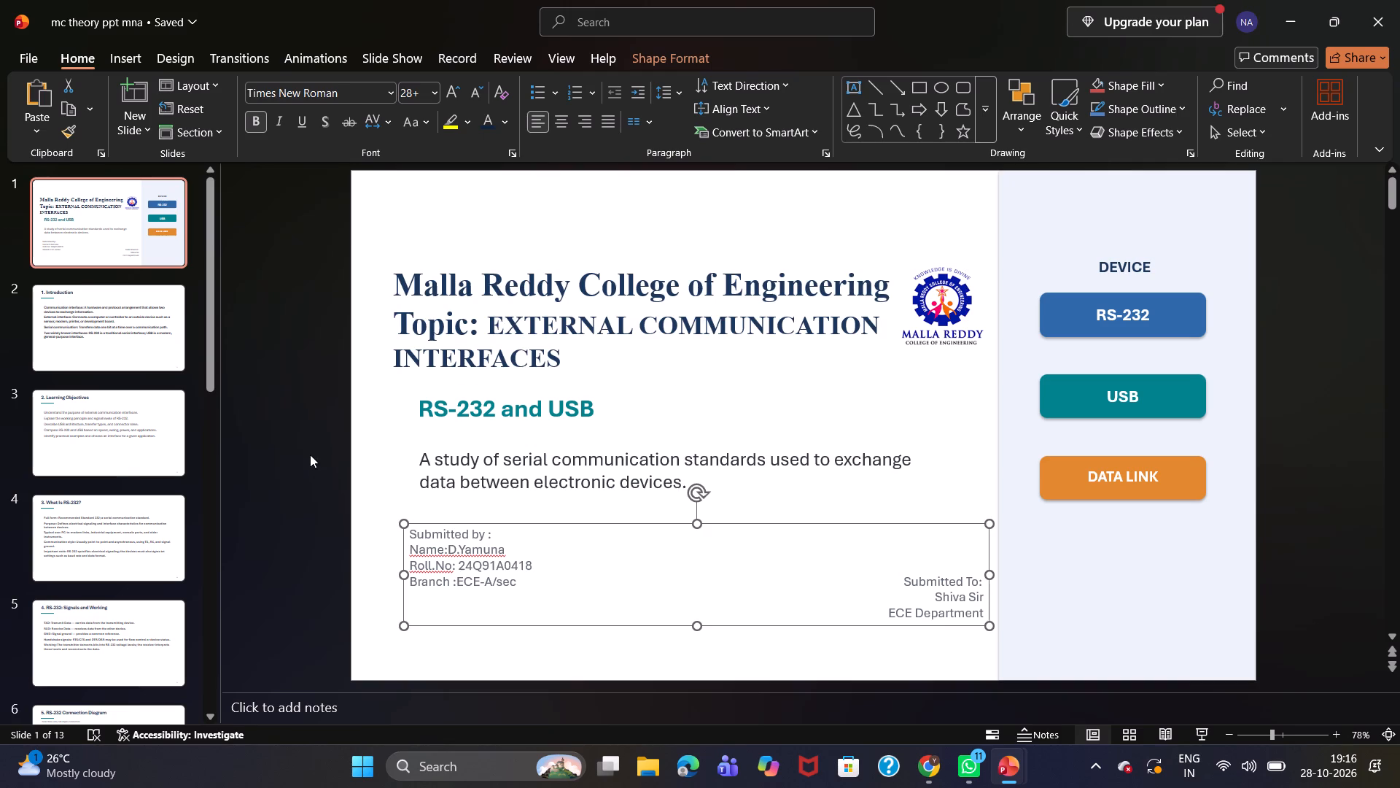
click(308, 452)
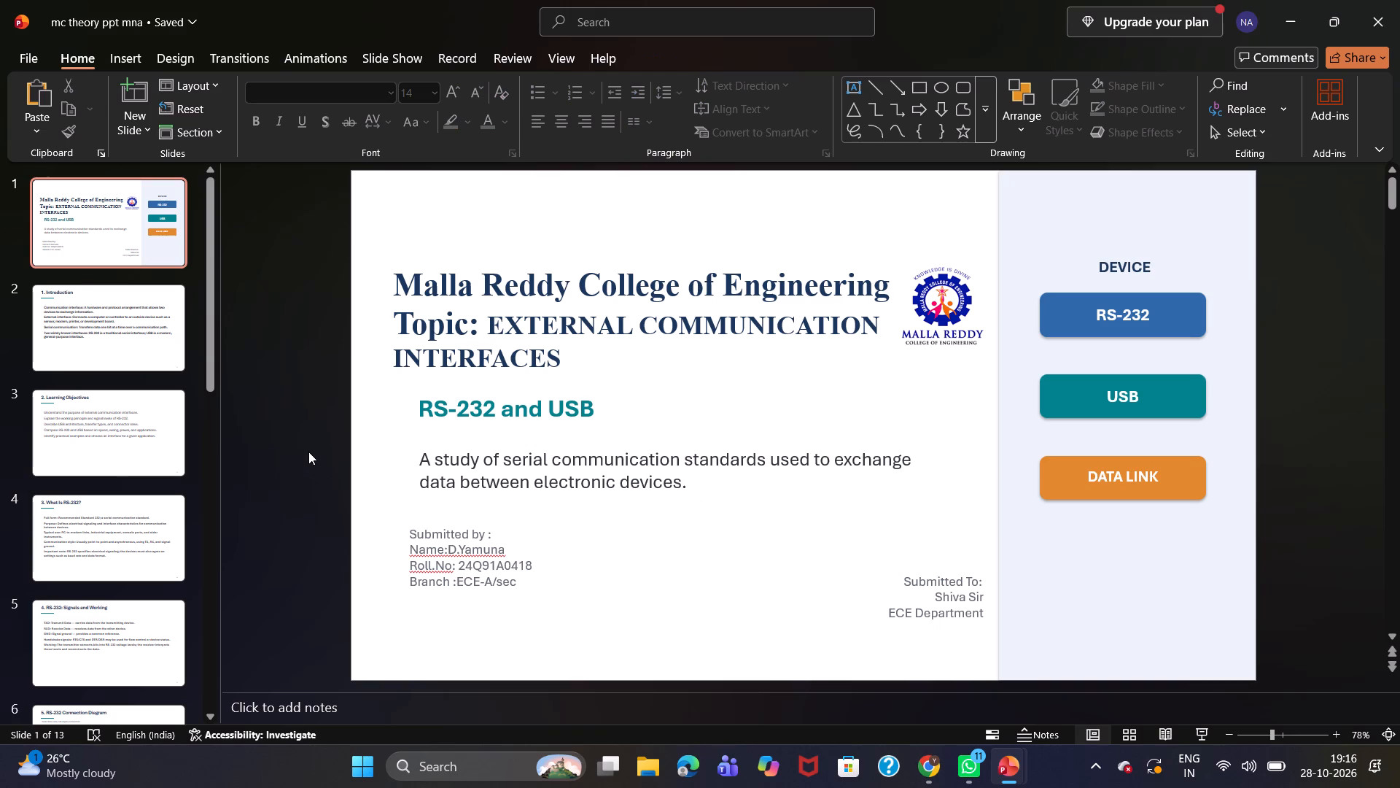
Delete the "2. Learning Objectives" slide.
key(Down)
key(Down)
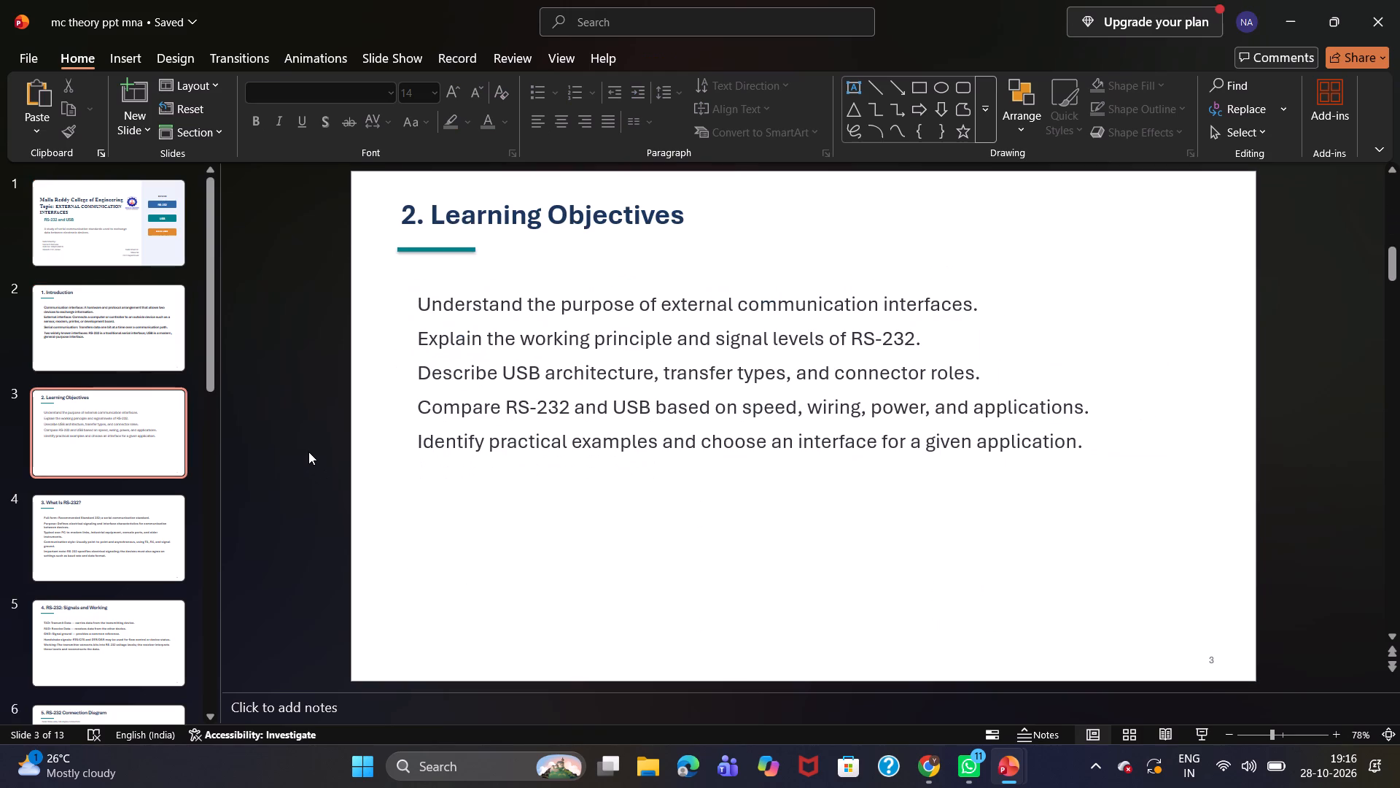
click(124, 422)
key(Delete)
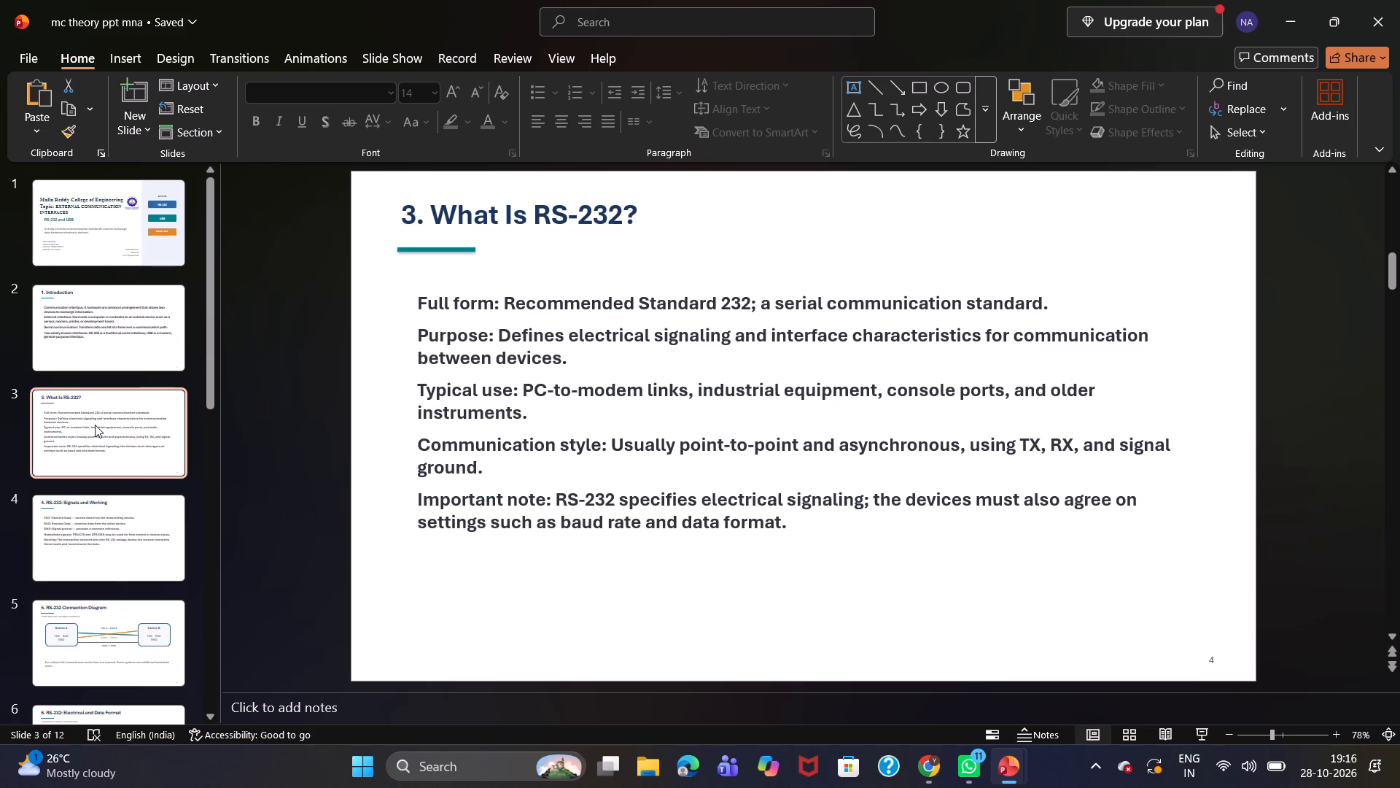
Review the remaining slides through to the last one, checking their content and heading numbers, and return to the start.
key(Down)
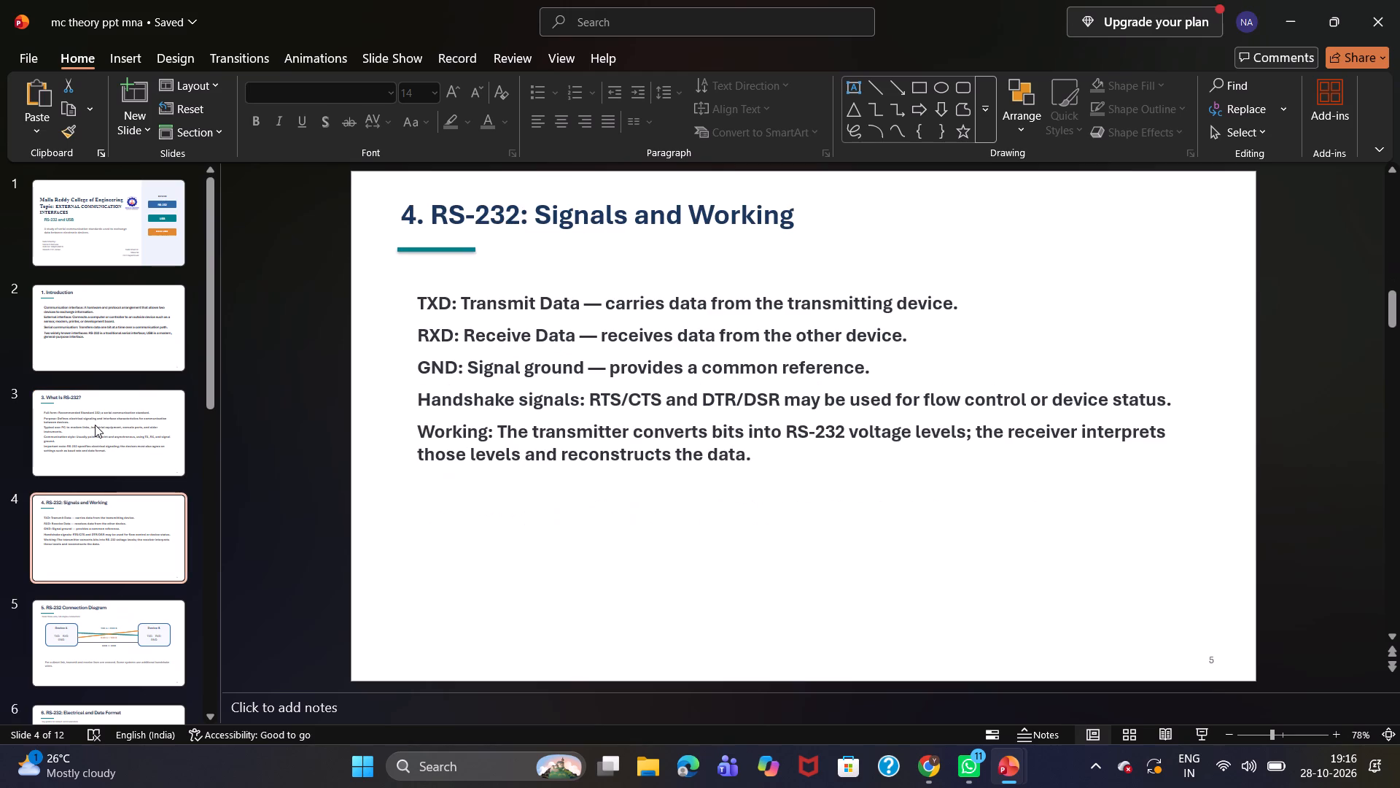
key(Down)
key(Down)
key(Down)
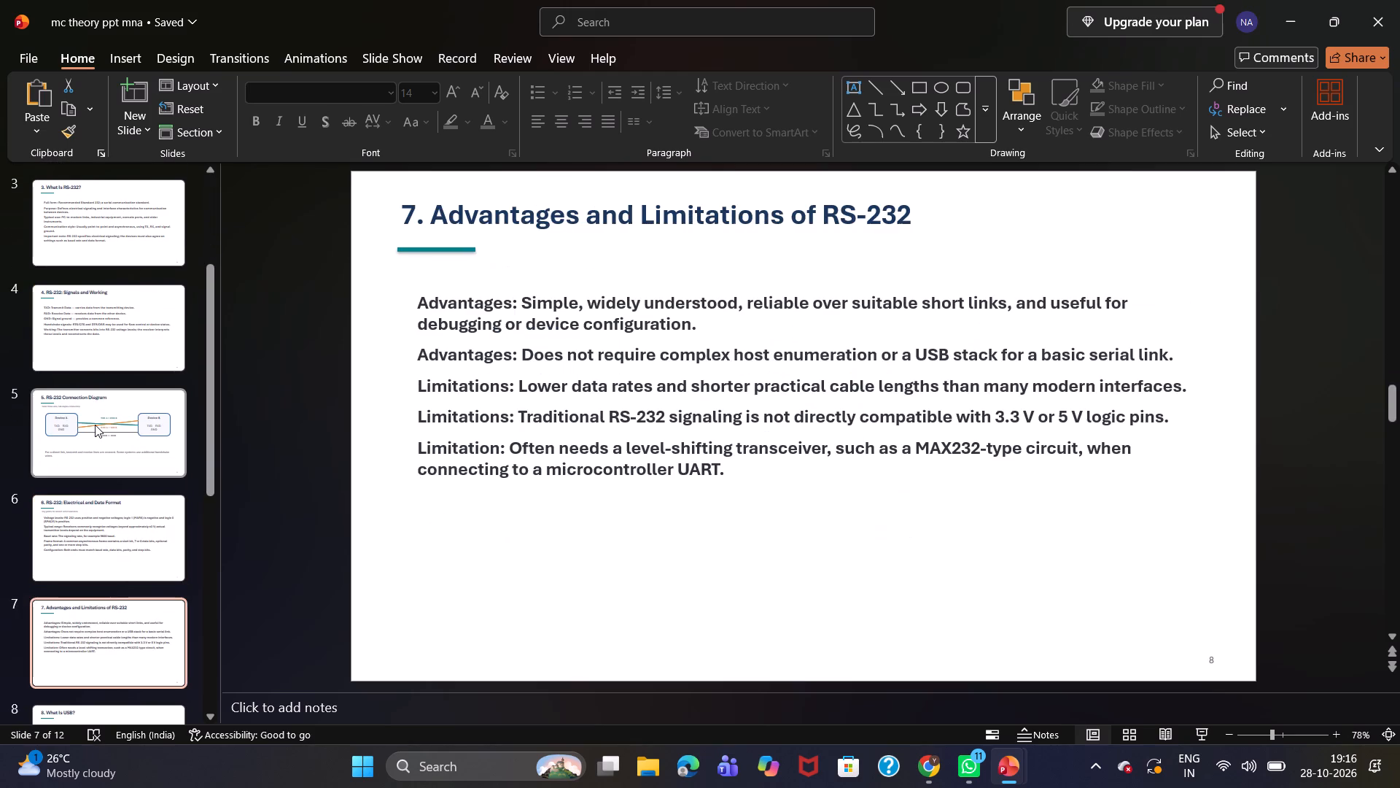
key(Down)
key(Down)
key(Down)
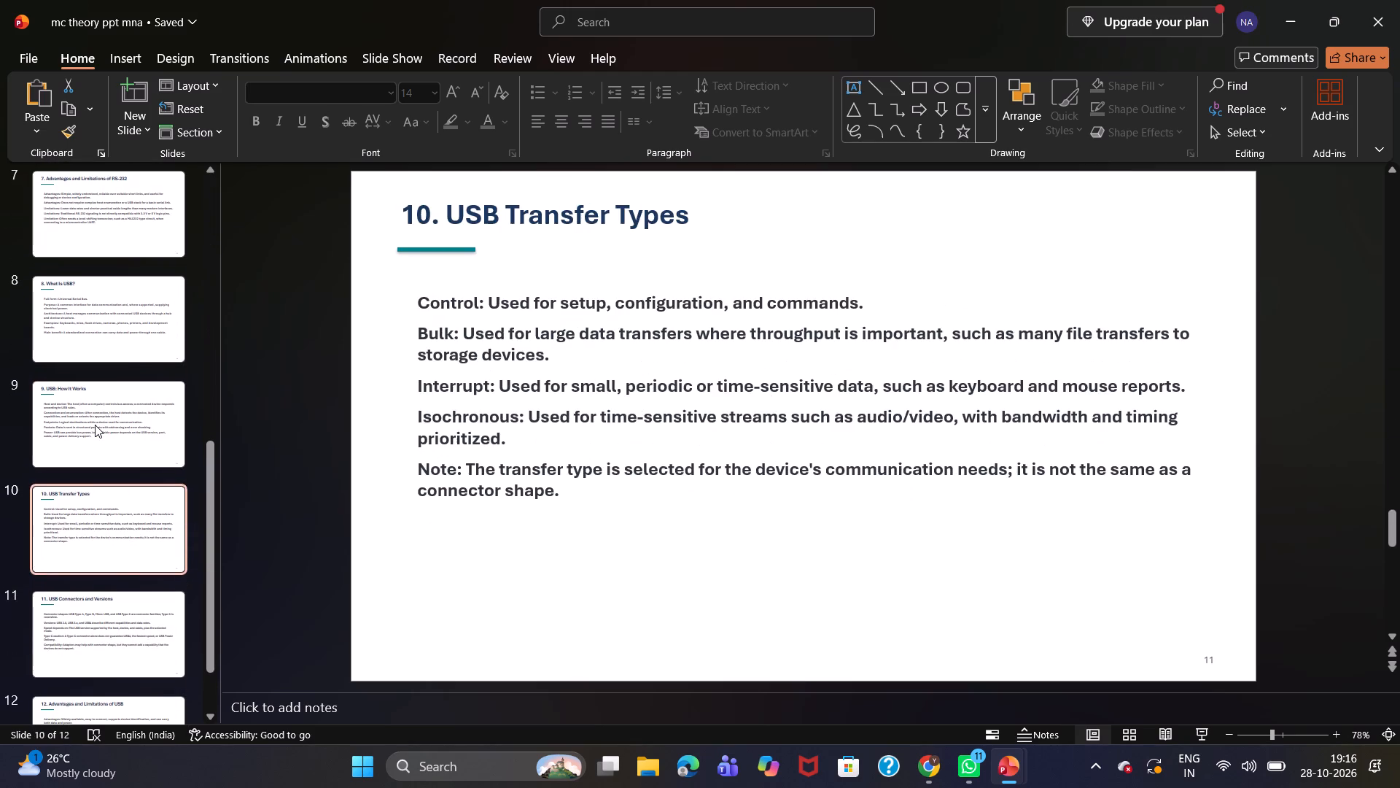
key(Down)
key(Down)
key(Down)
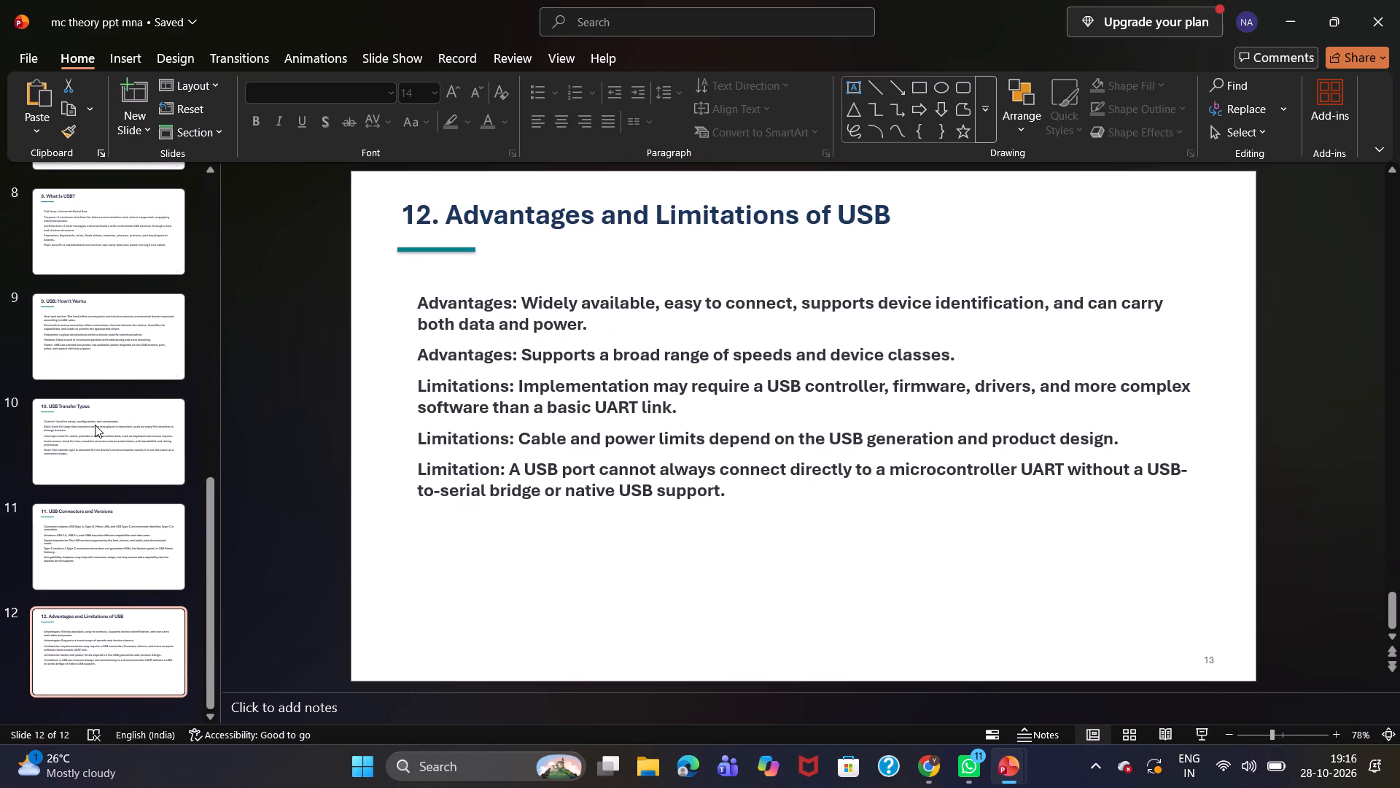
key(Up)
key(Up)
key(Up)
key(Up)
key(Up)
key(Up)
key(Up)
key(Up)
key(Up)
key(Up)
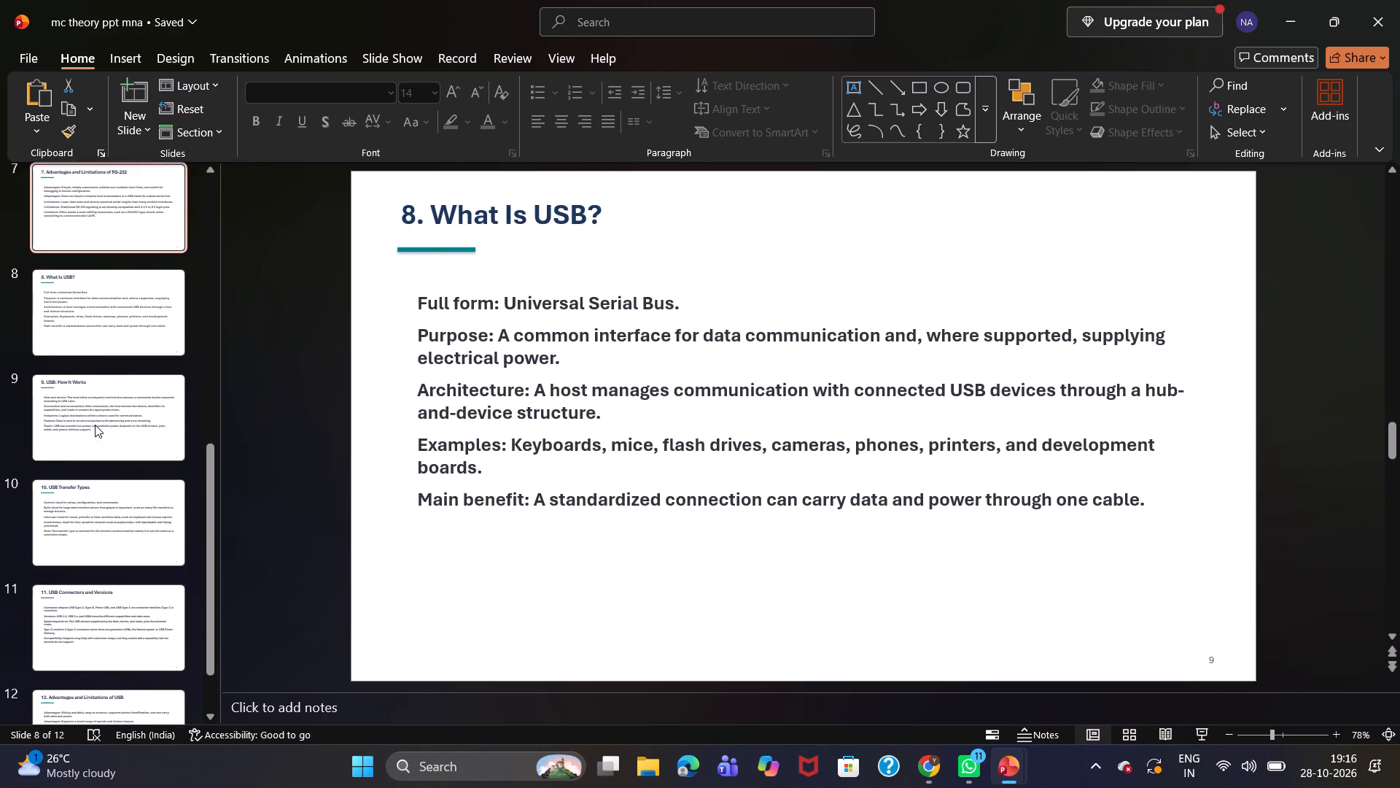
key(Up)
Renumber the "What Is RS-232?" slide heading as 2.
key(Down)
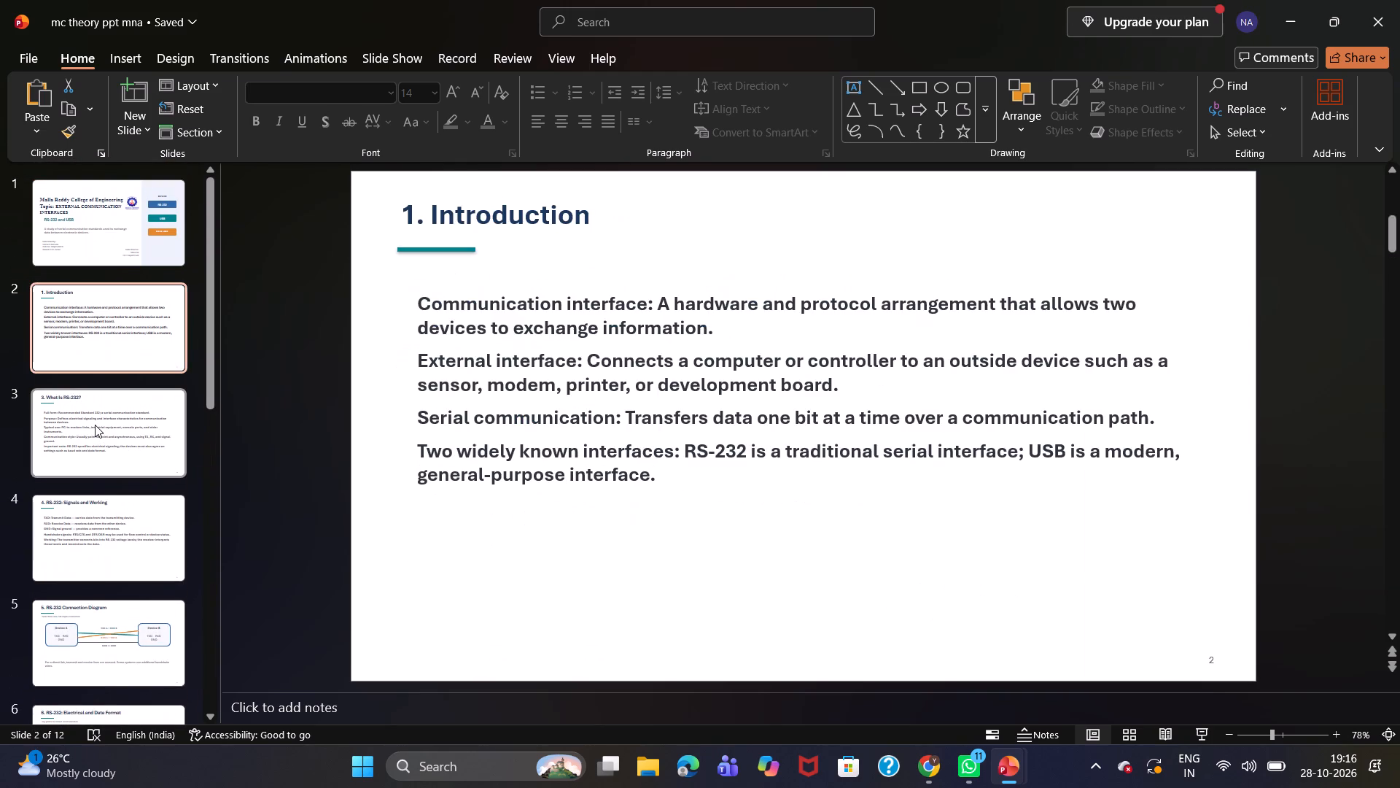
key(Down)
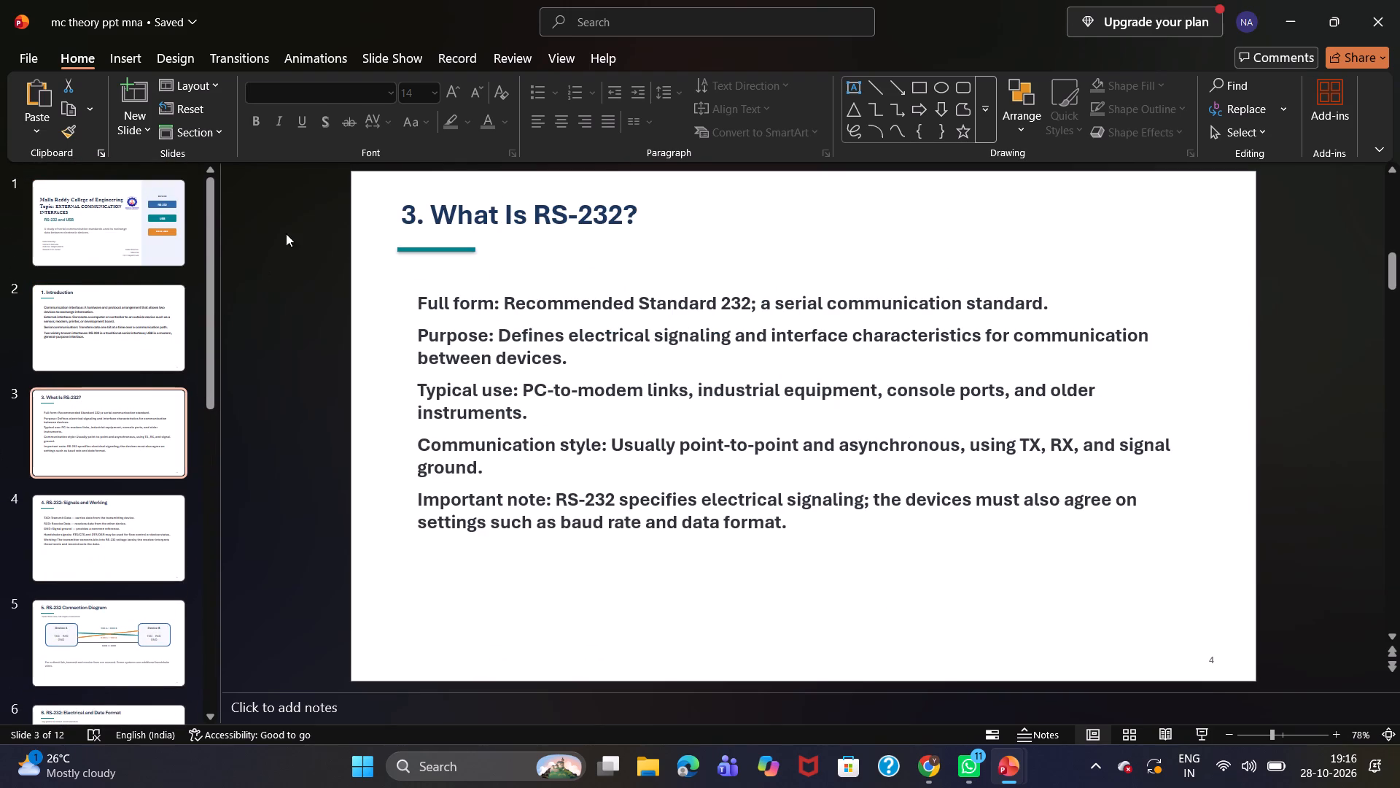
click(413, 208)
key(BackSpace)
key(2)
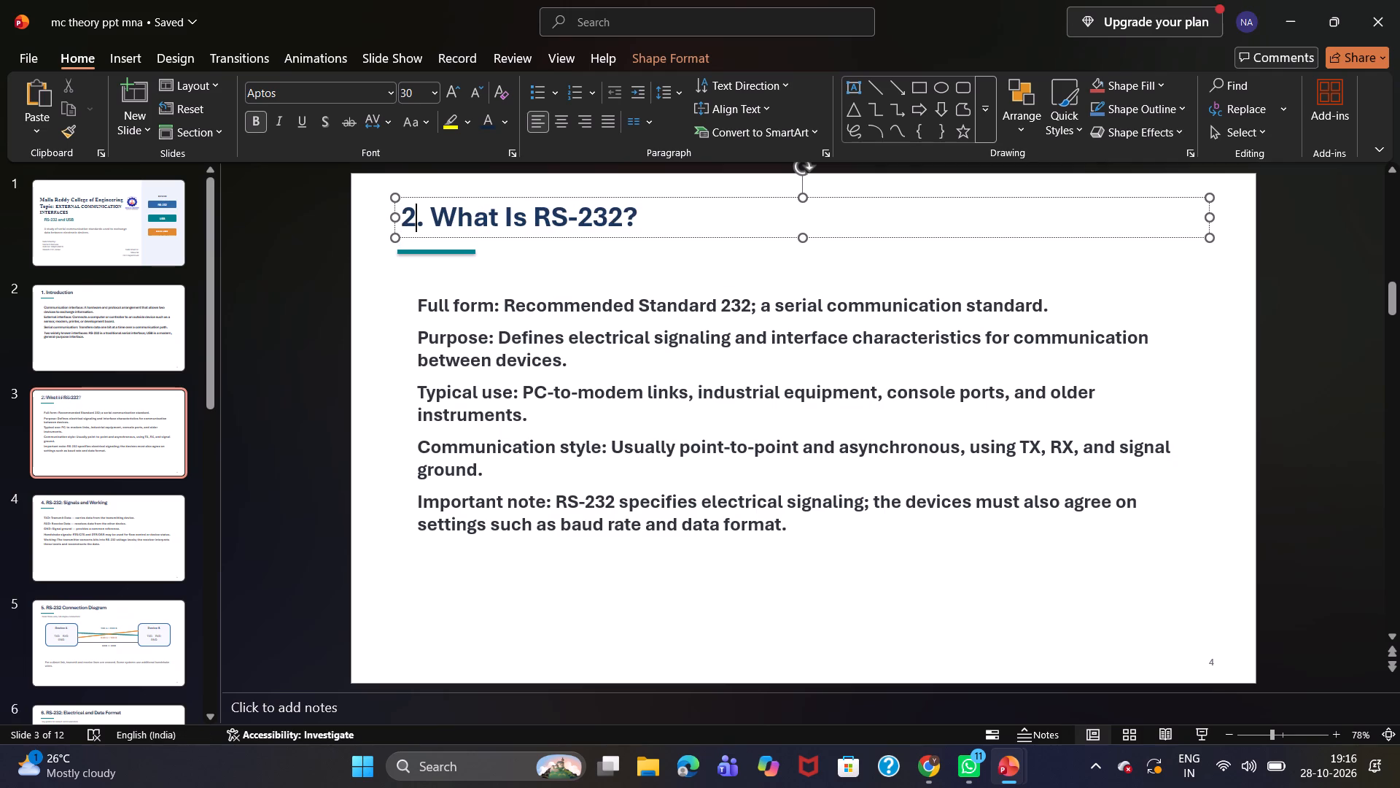
key(Down)
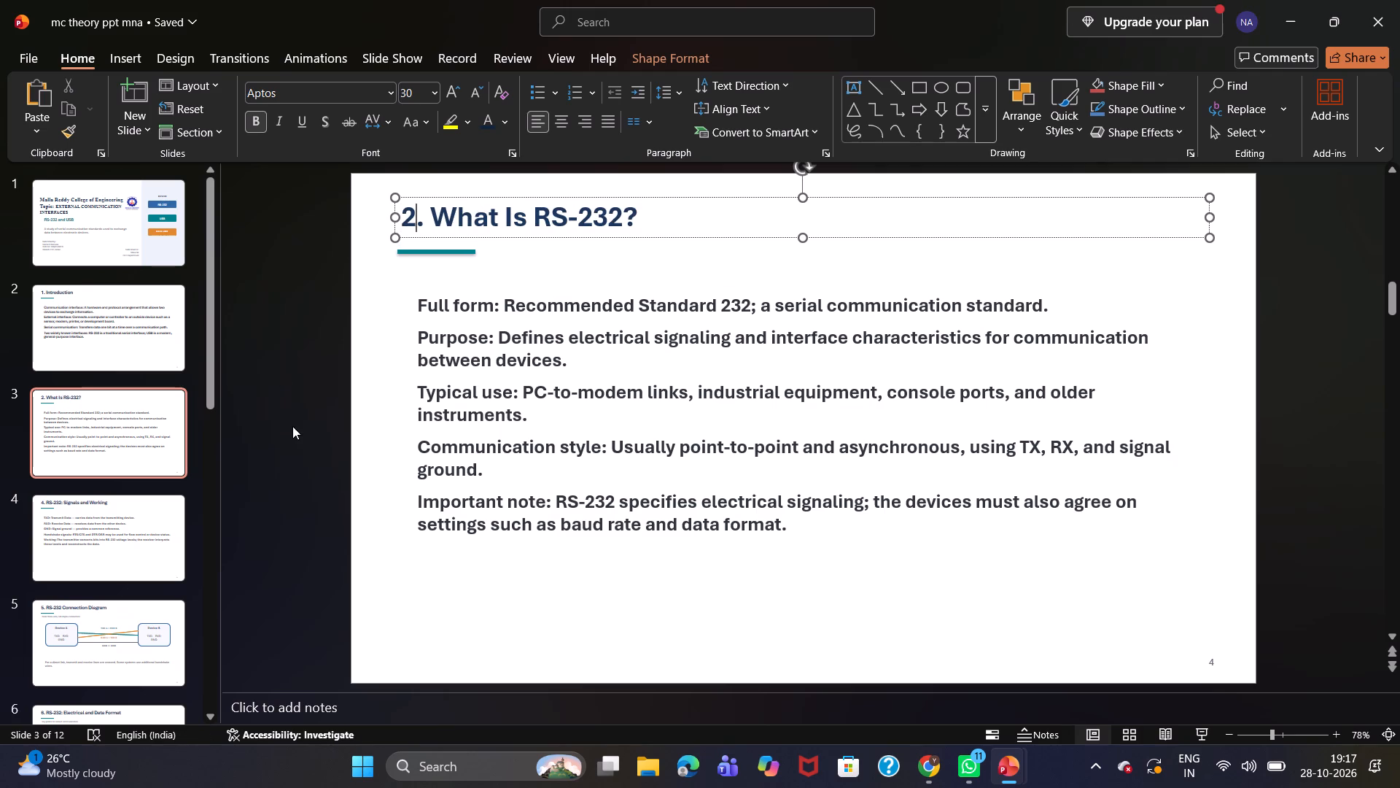
click(284, 426)
Renumber the "RS-232: Signals and Working" slide heading as 3.
key(Down)
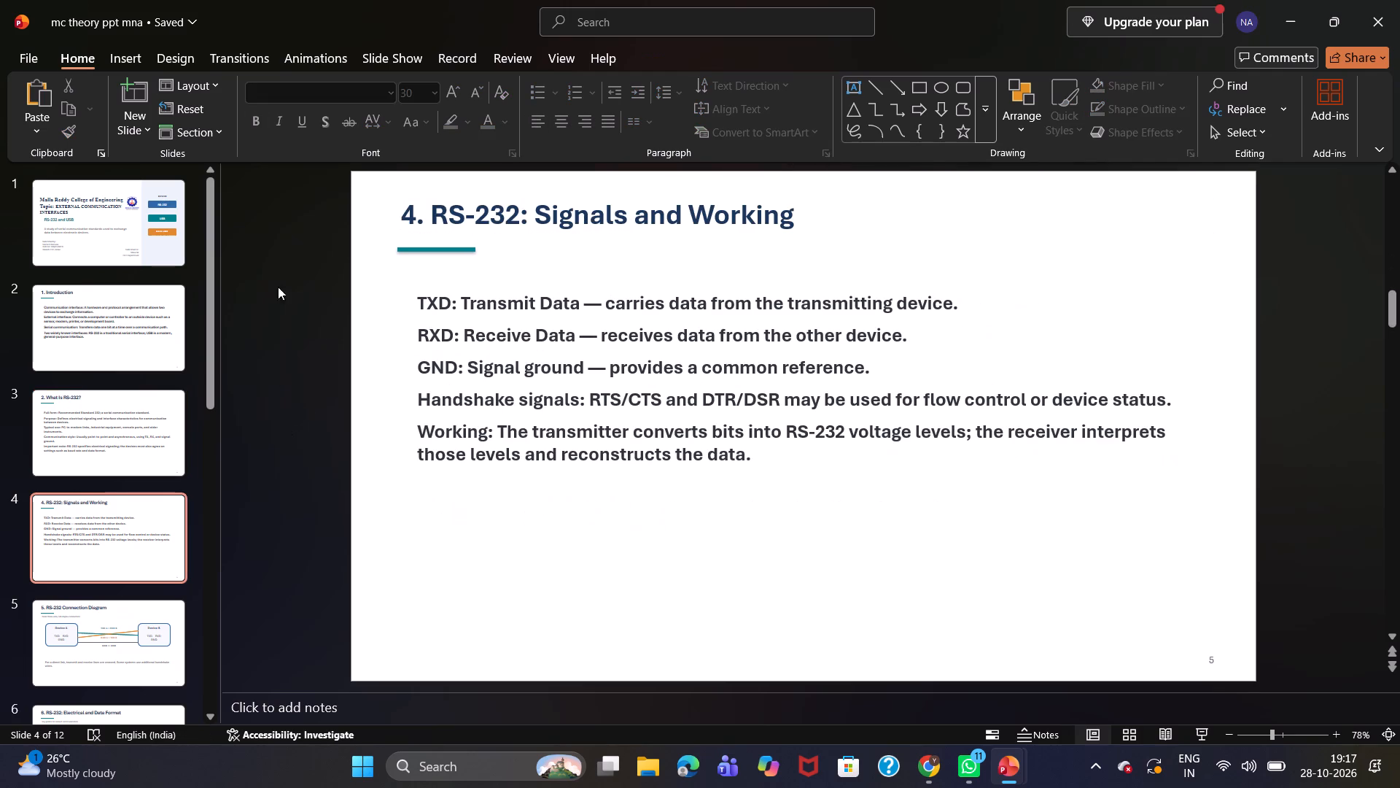
click(413, 212)
key(BackSpace)
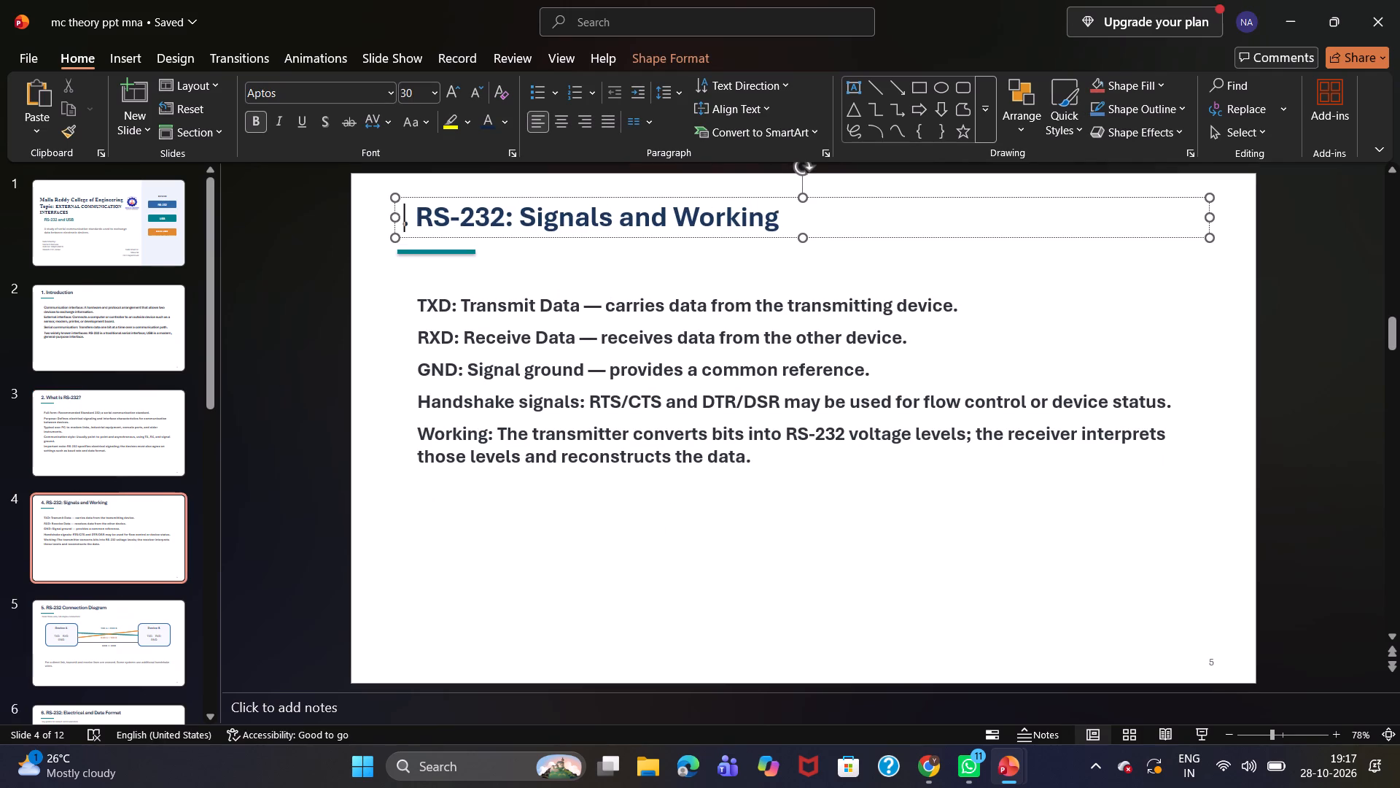
key(3)
click(385, 234)
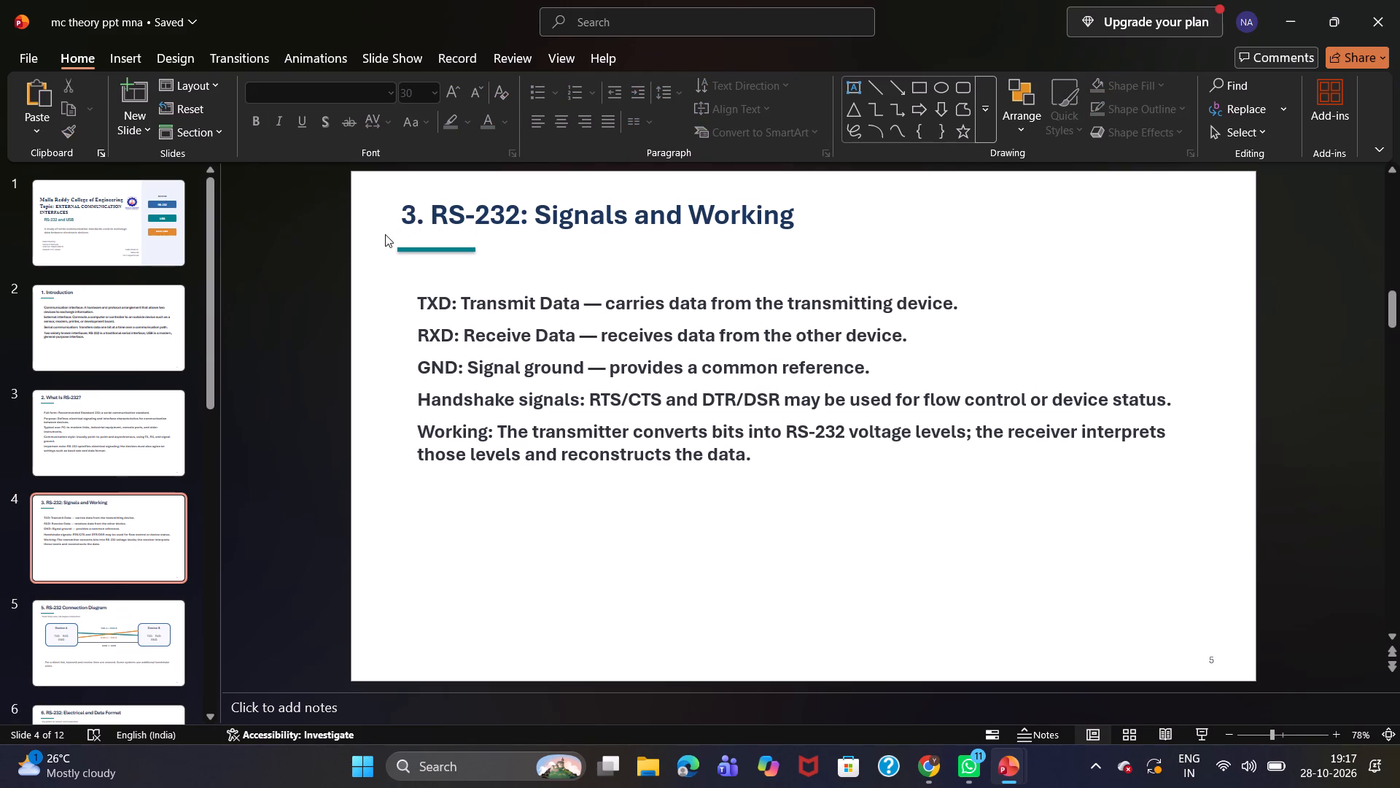
Renumber the "RS-232 Connection Diagram" slide heading as 4.
key(Down)
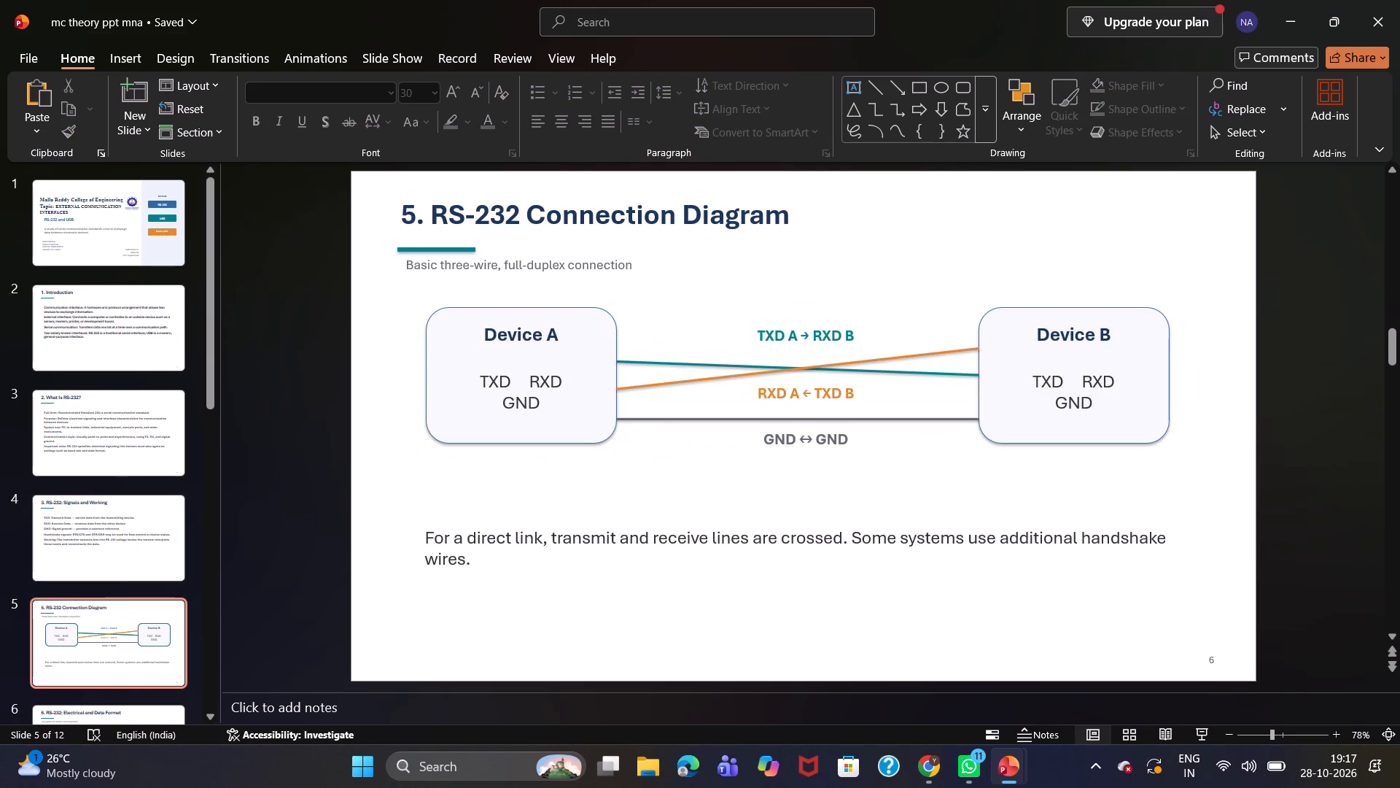
click(422, 214)
key(Left)
key(BackSpace)
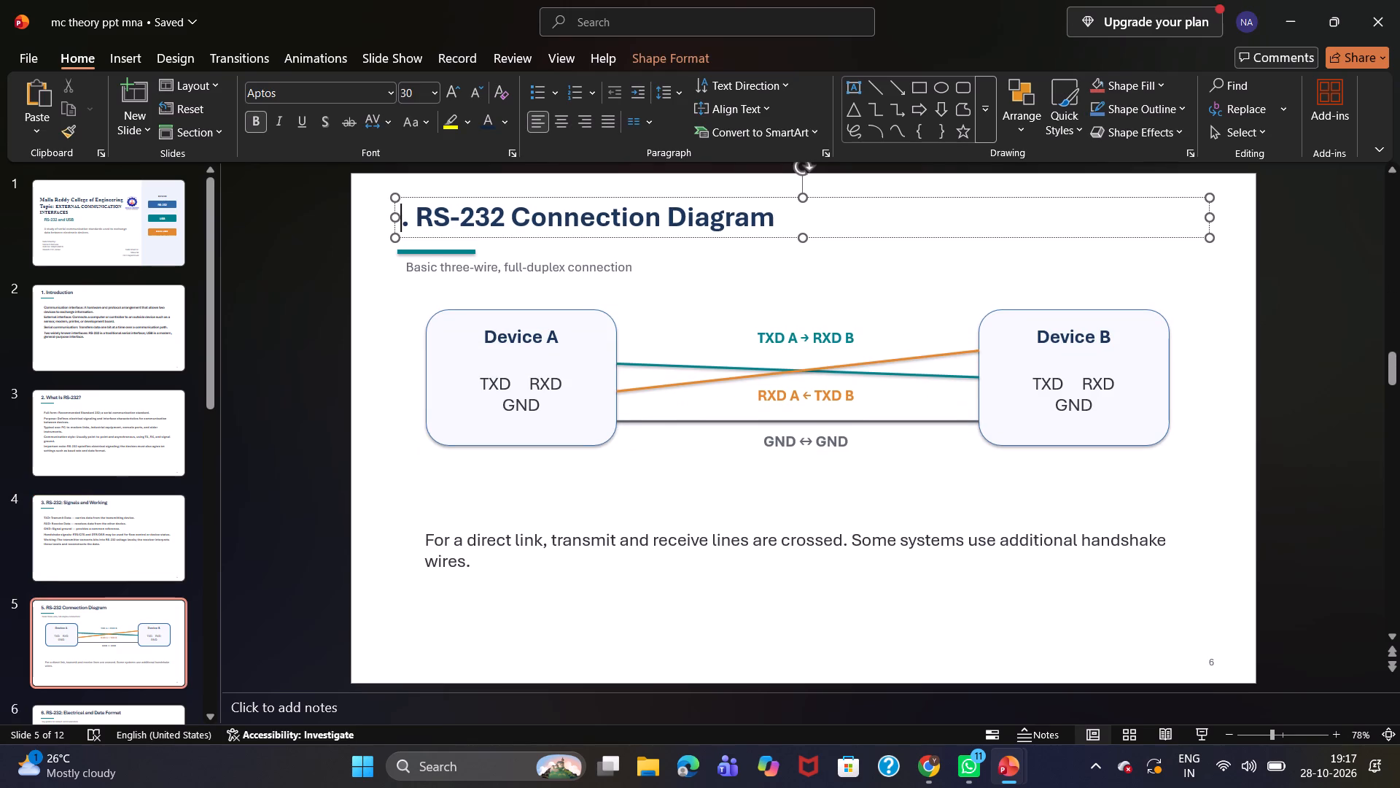
key(4)
key(Down)
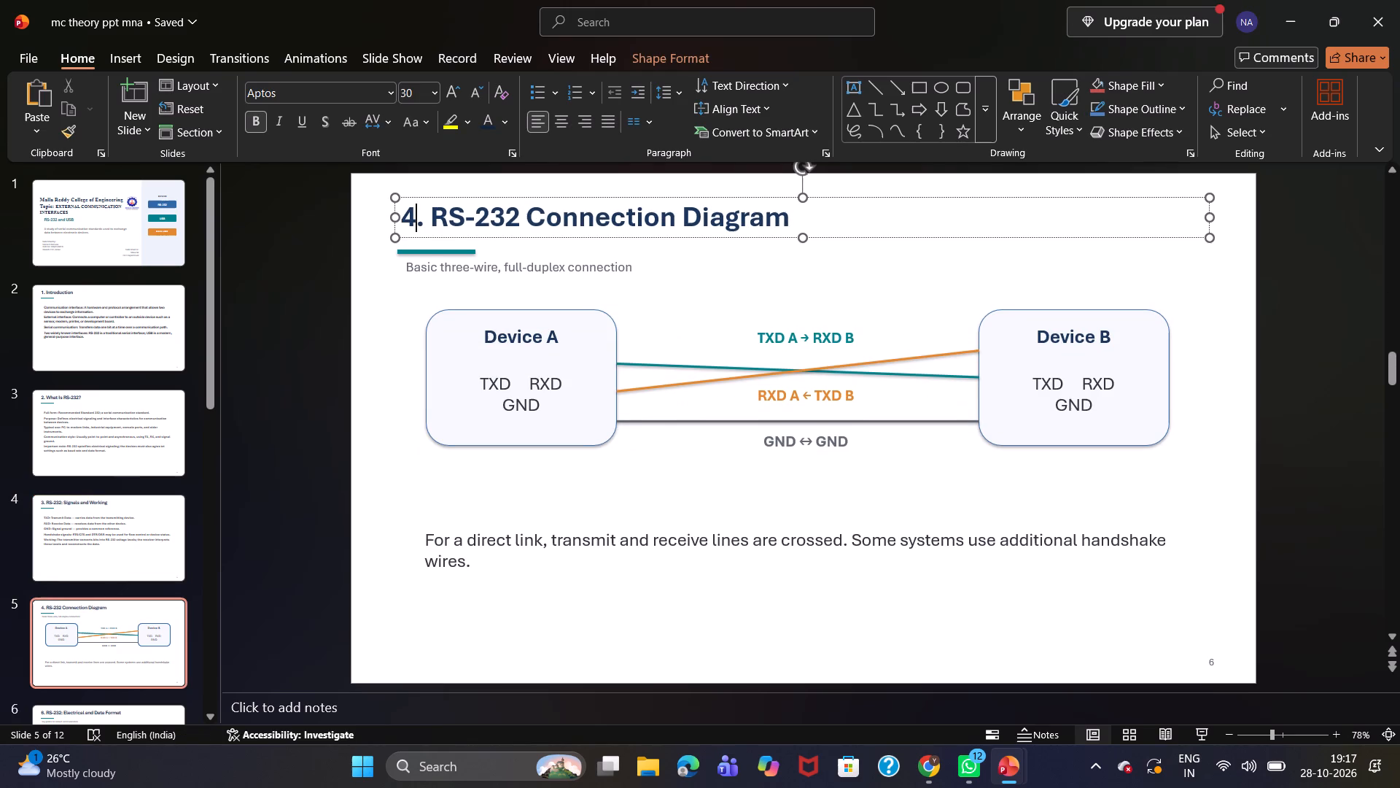
click(268, 206)
Renumber the "RS-232: Electrical and Data Format" slide heading as 5.
key(Down)
key(Down)
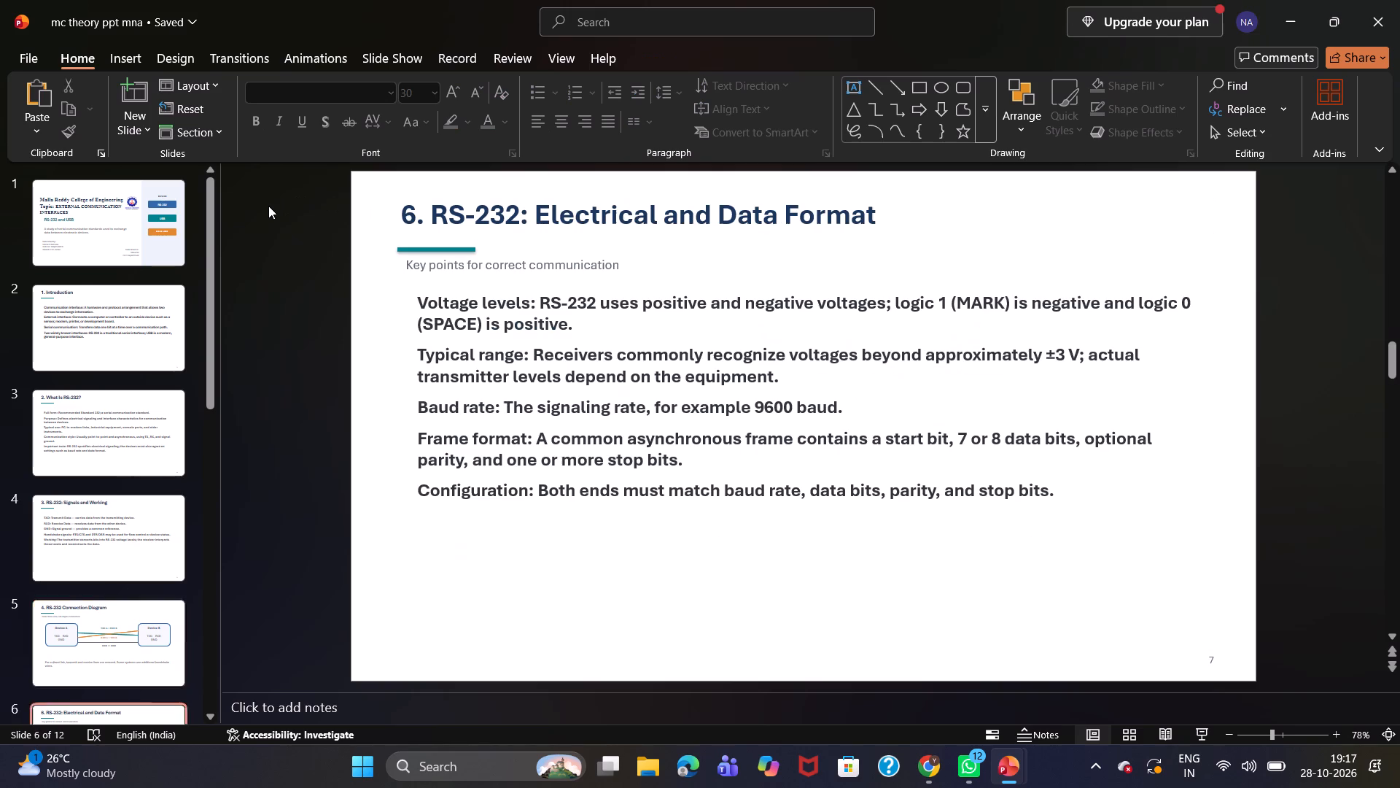
key(Up)
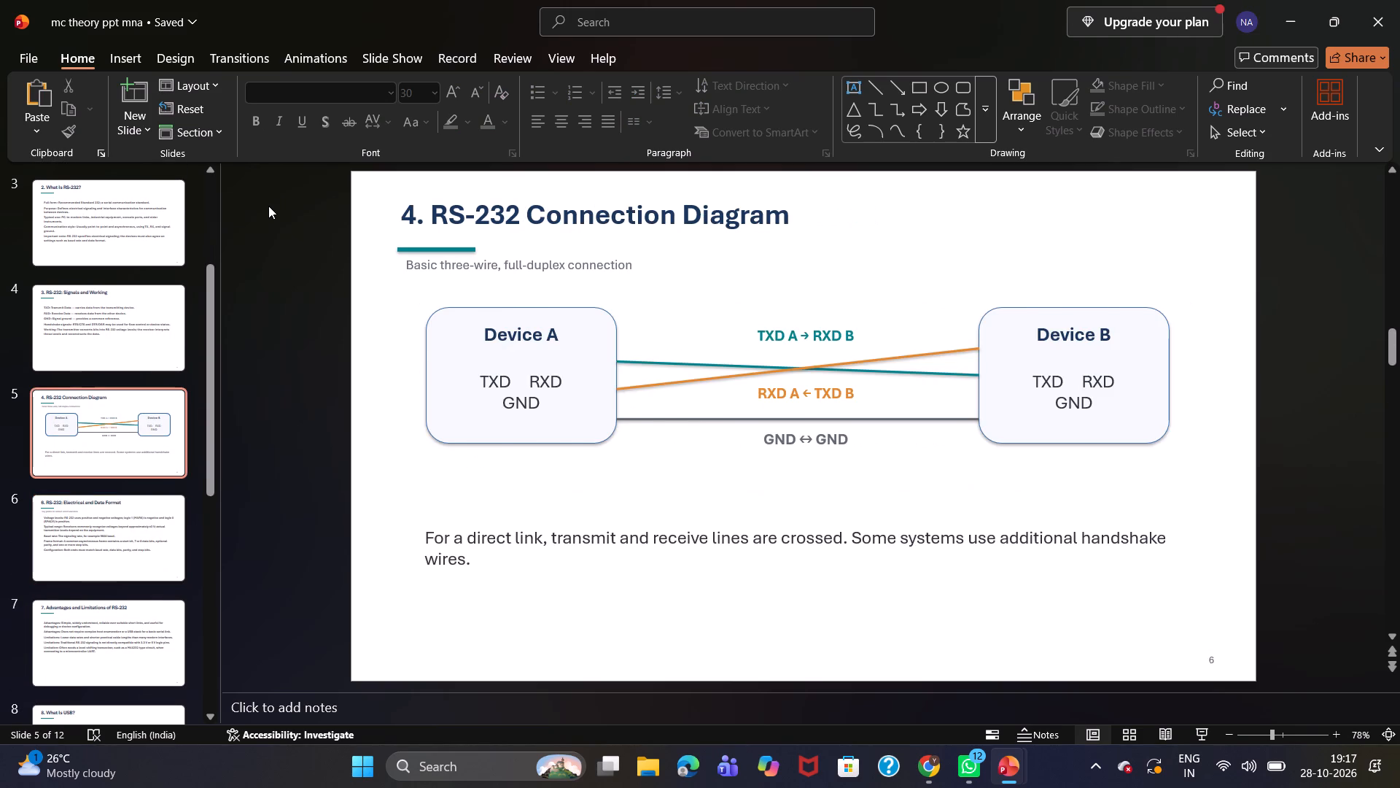
key(Down)
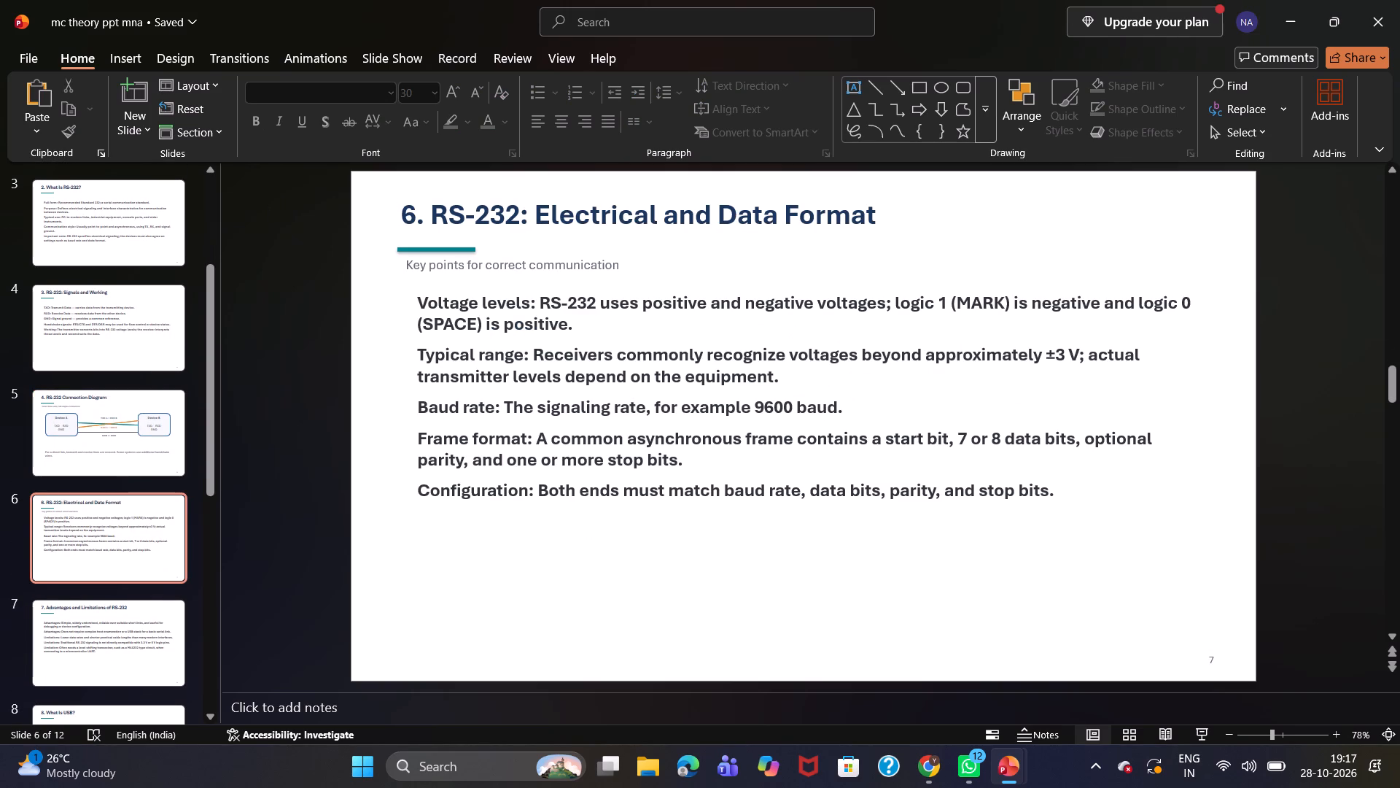
click(409, 209)
key(BackSpace)
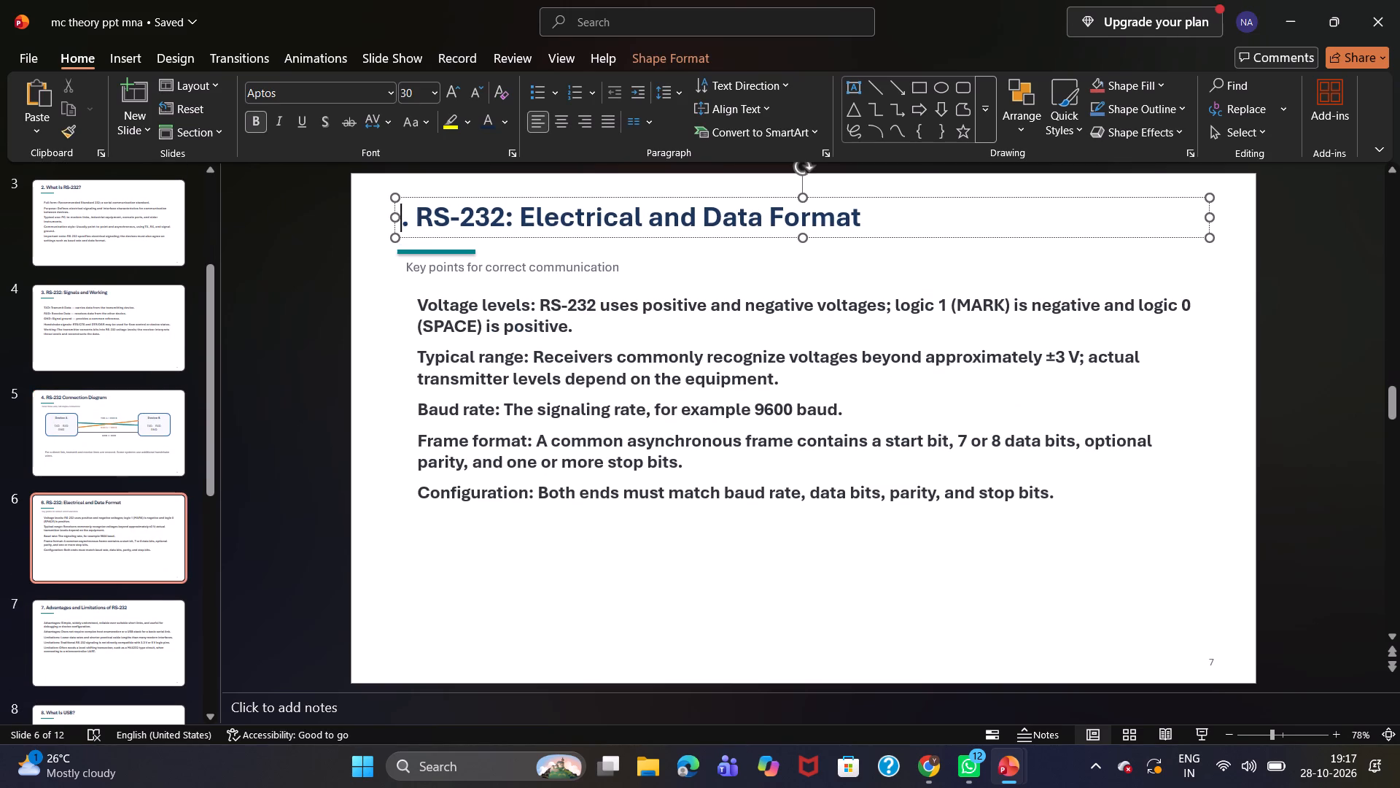
key(5)
click(330, 267)
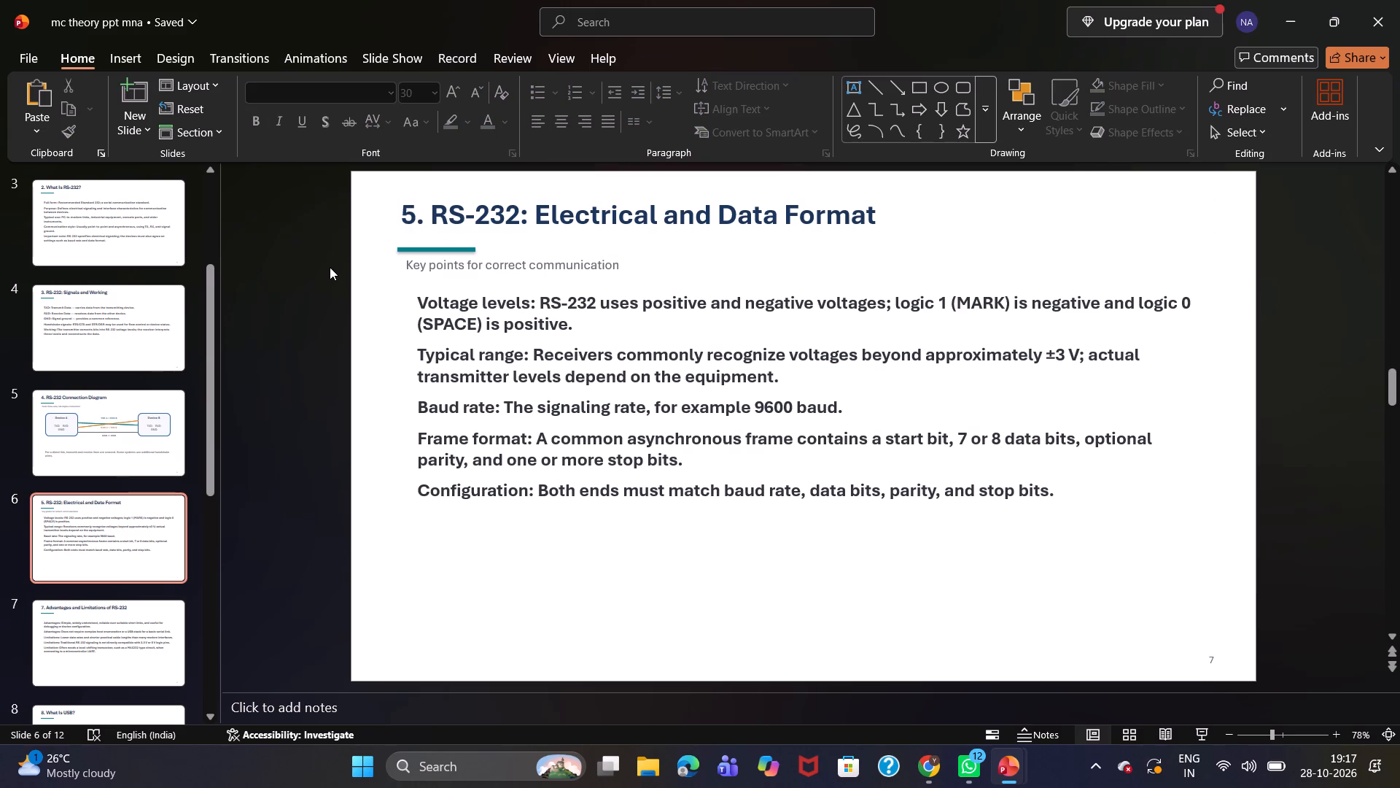
Renumber the "Advantages and Limitations of RS-232" slide heading as 6.
key(Down)
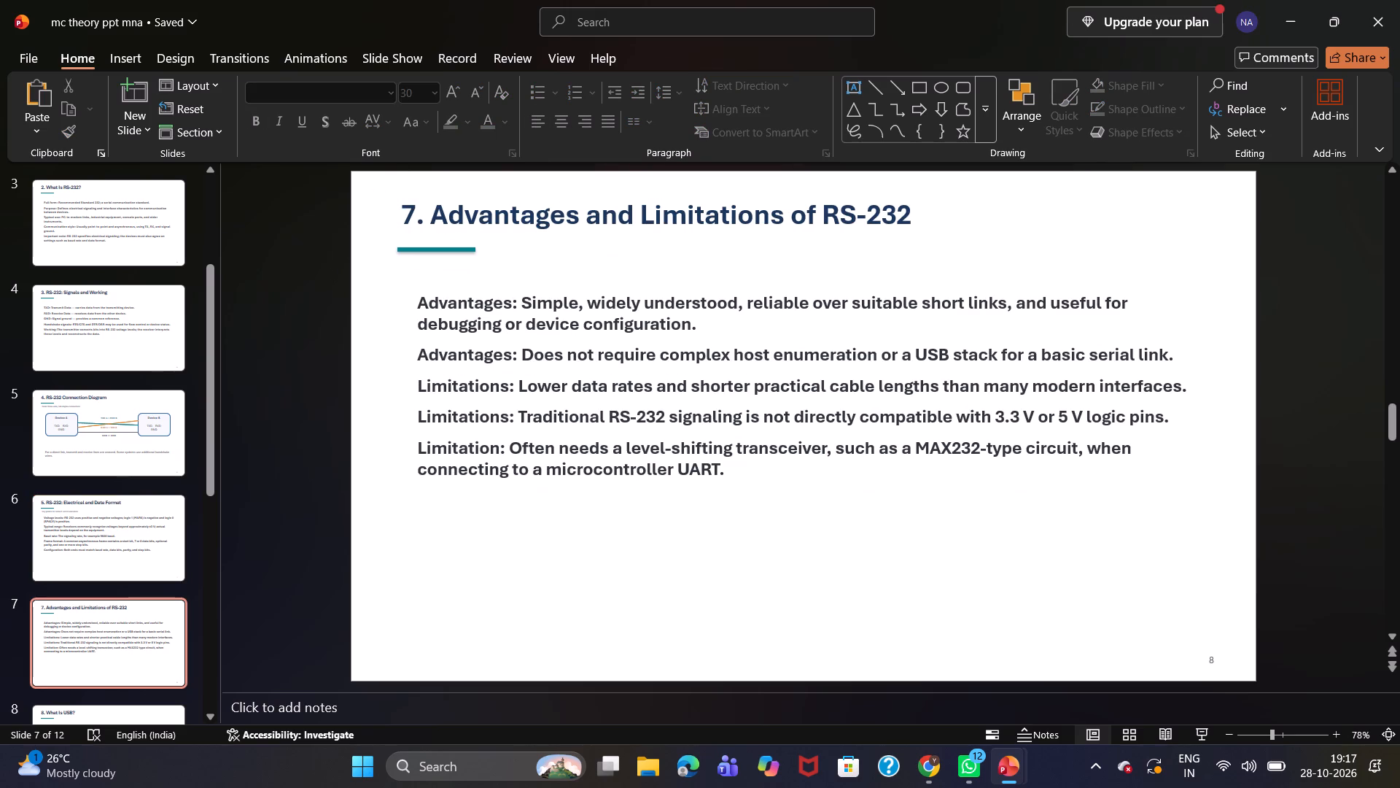
click(415, 204)
key(BackSpace)
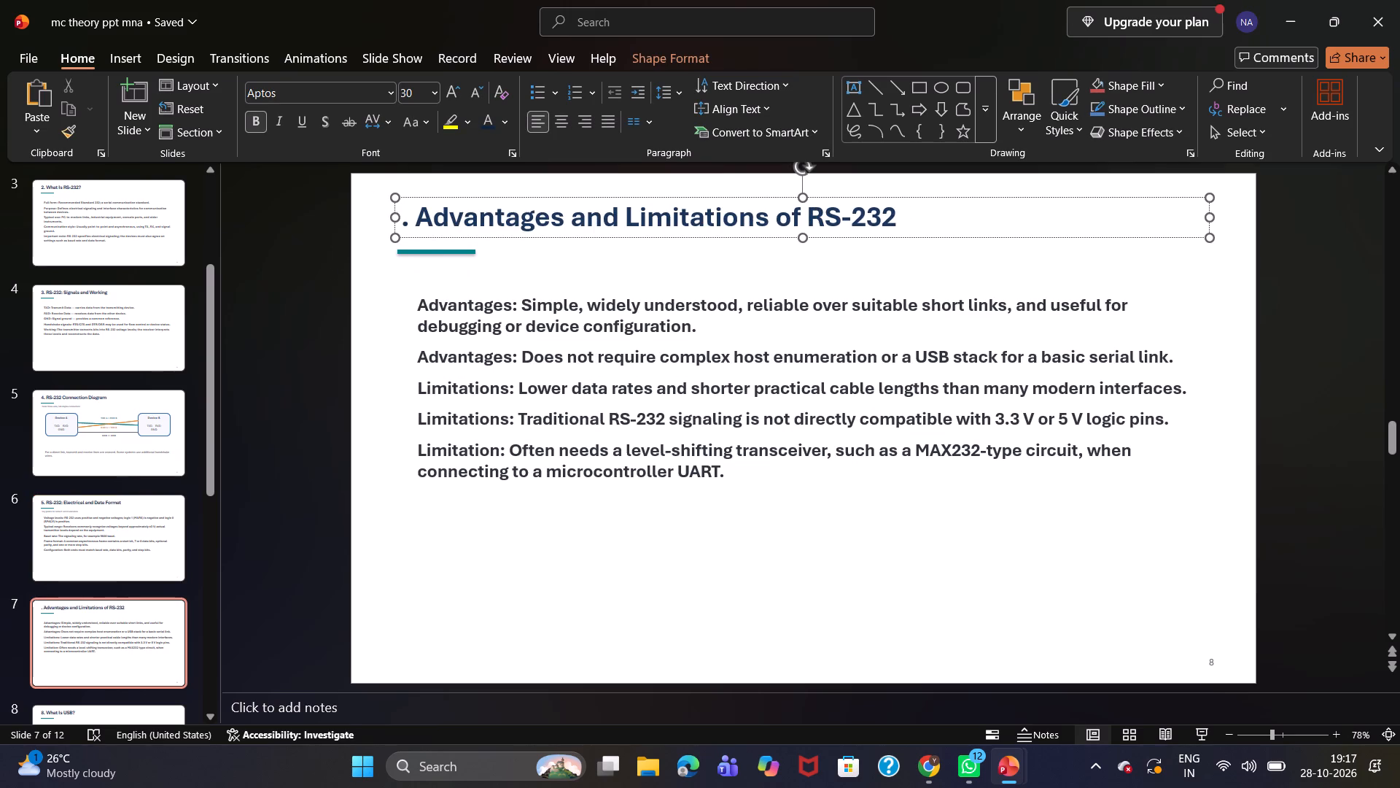
key(6)
click(391, 224)
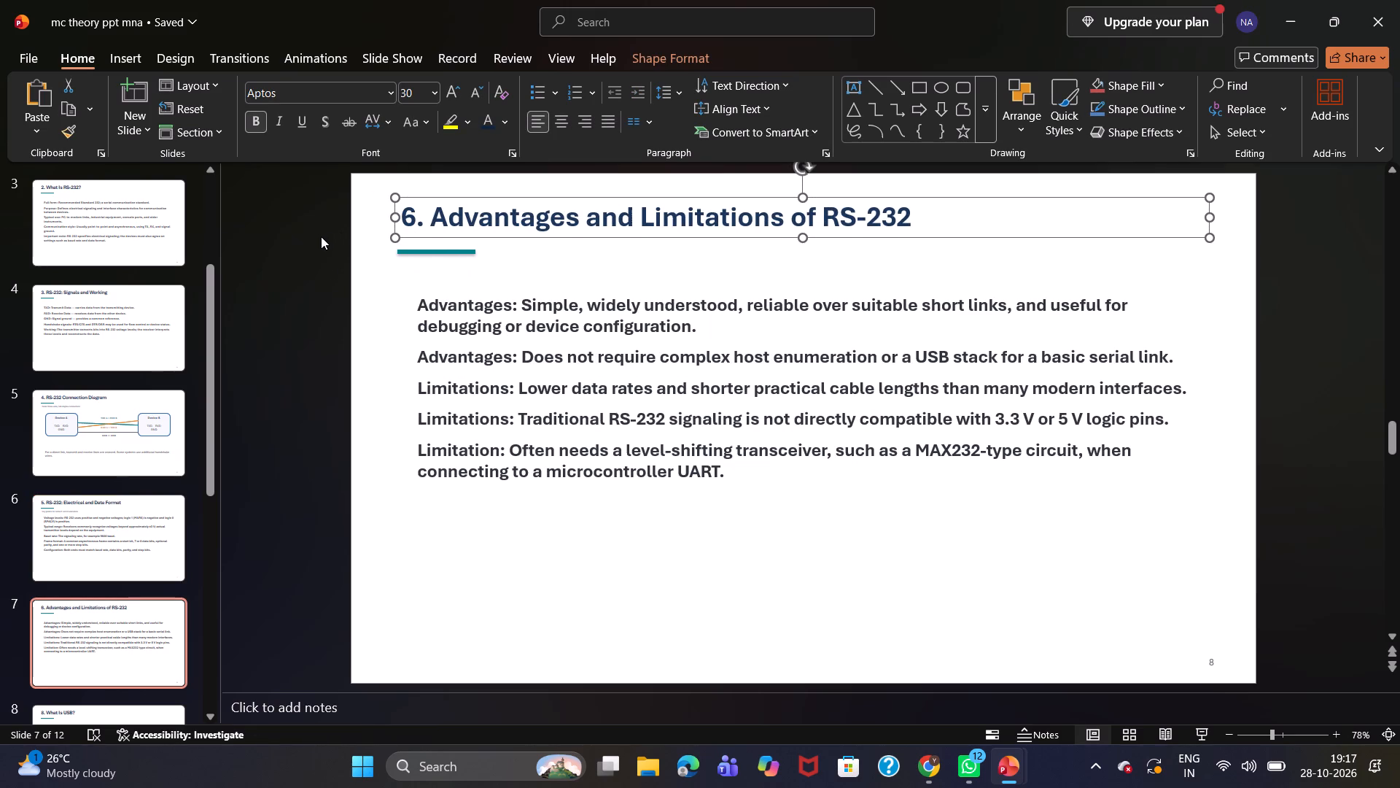
click(321, 236)
Renumber the "What Is USB?" slide heading as 7.
key(Down)
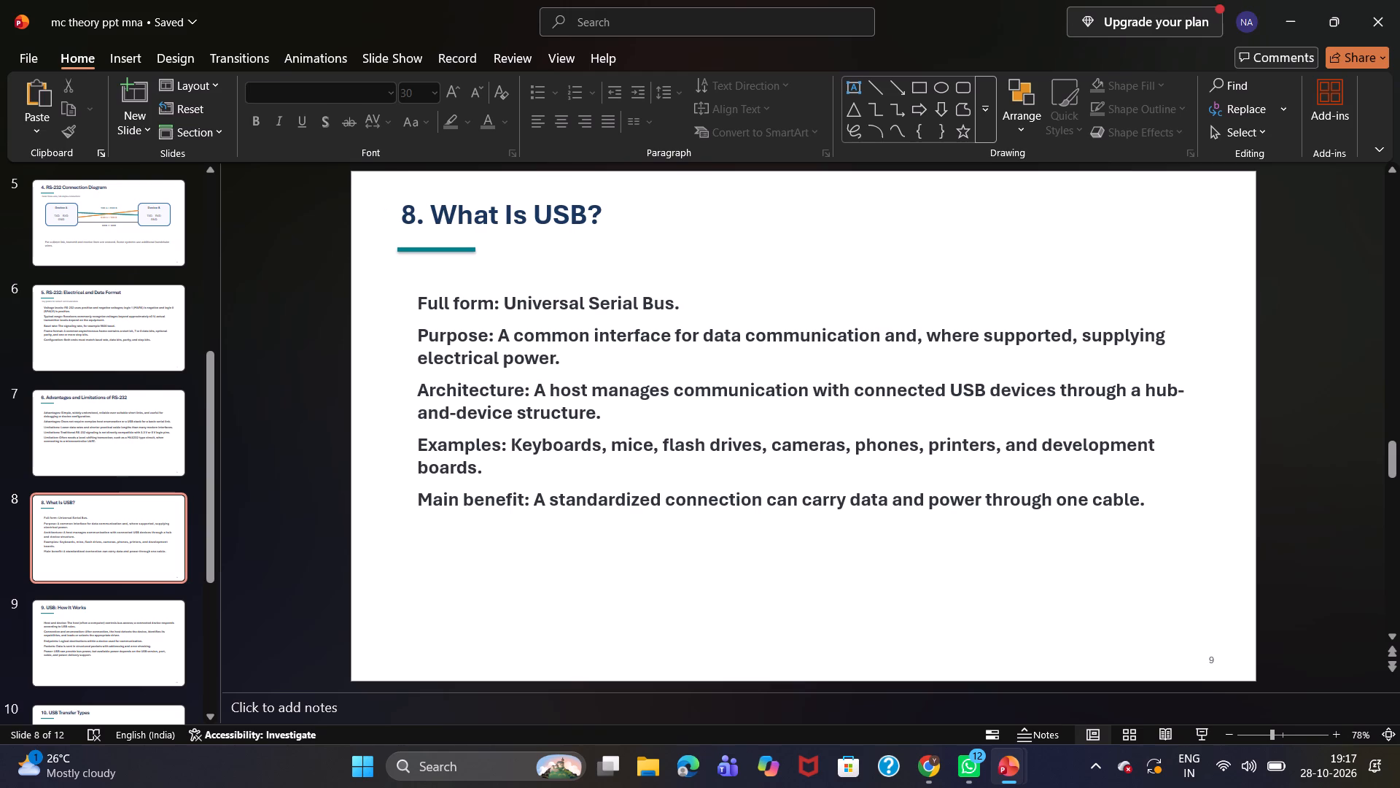
click(413, 210)
key(BackSpace)
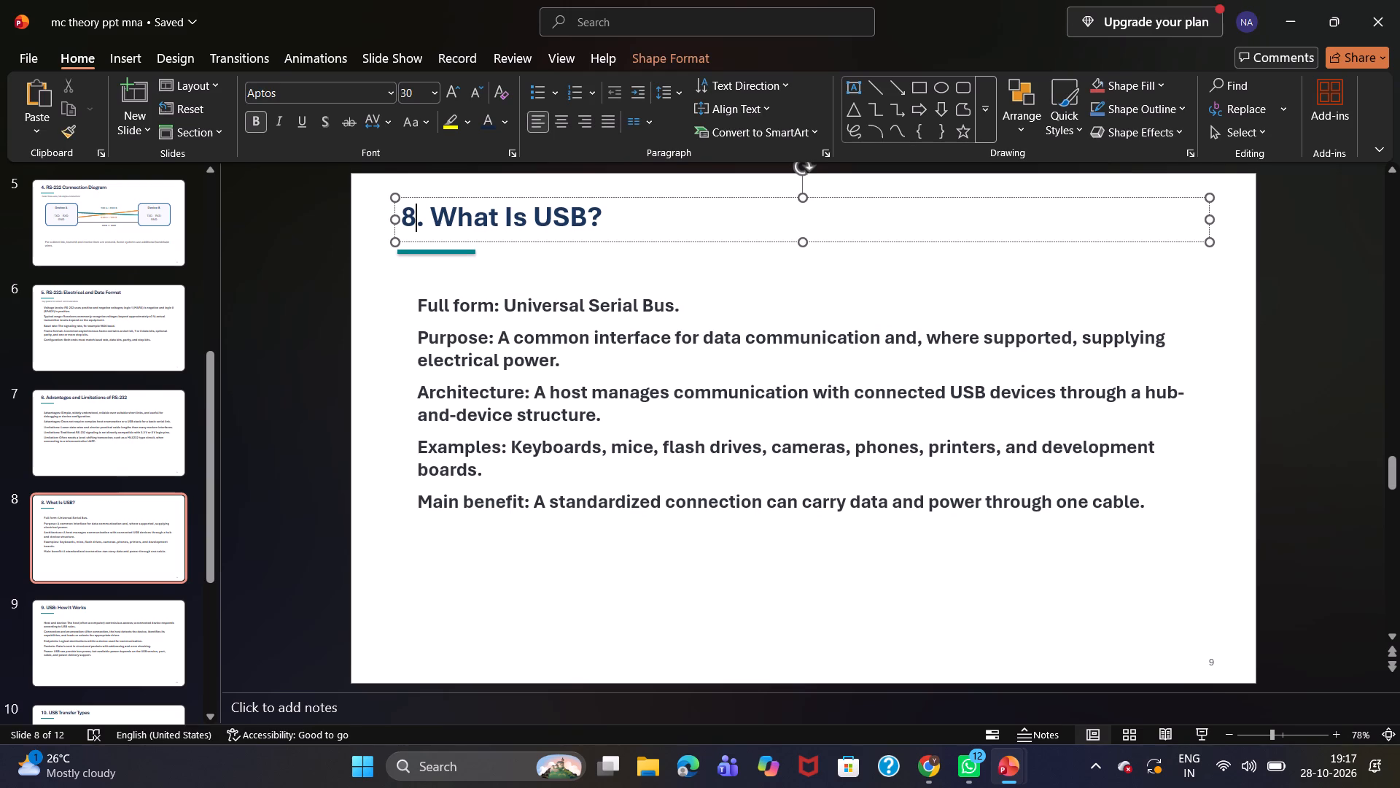
key(7)
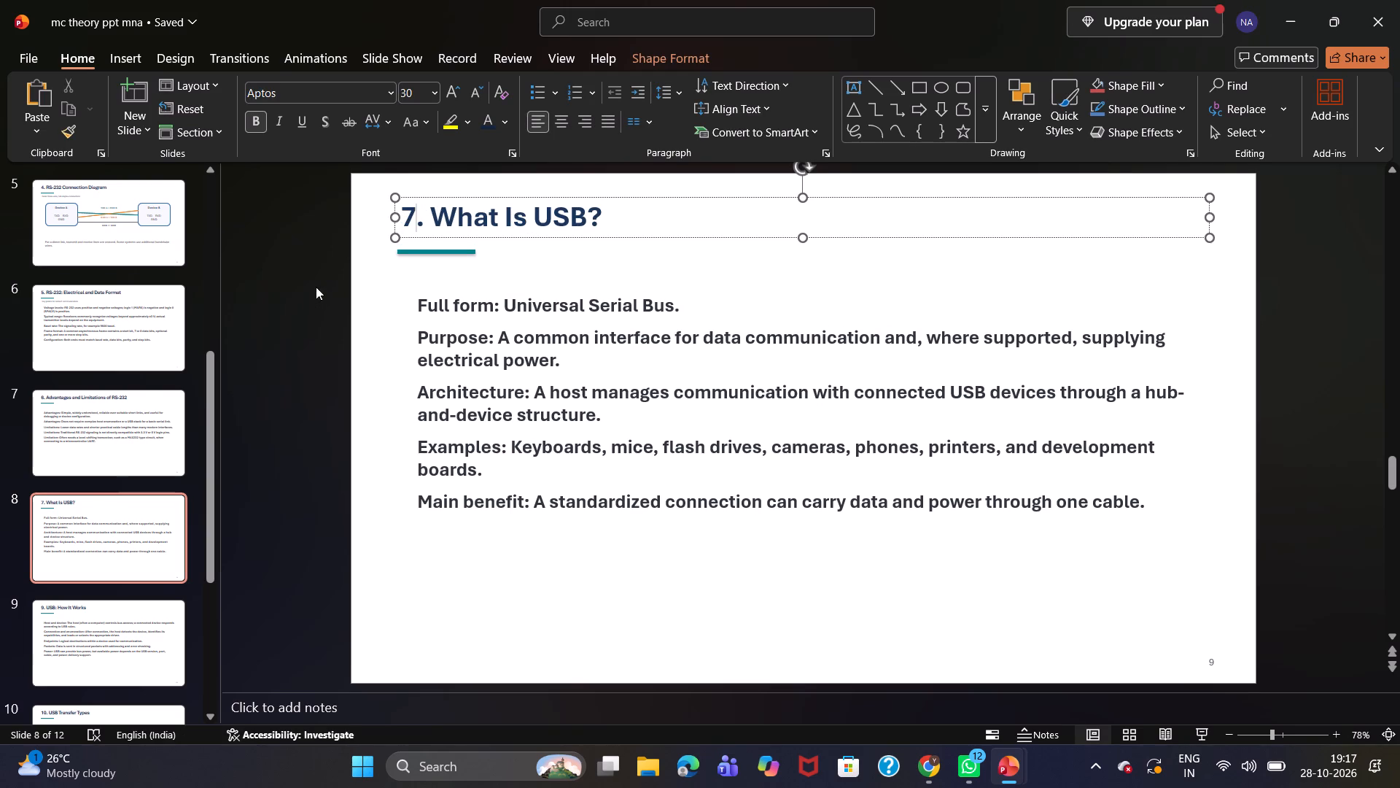
click(305, 300)
Renumber the "USB: How It Works" slide heading as 8.
key(Up)
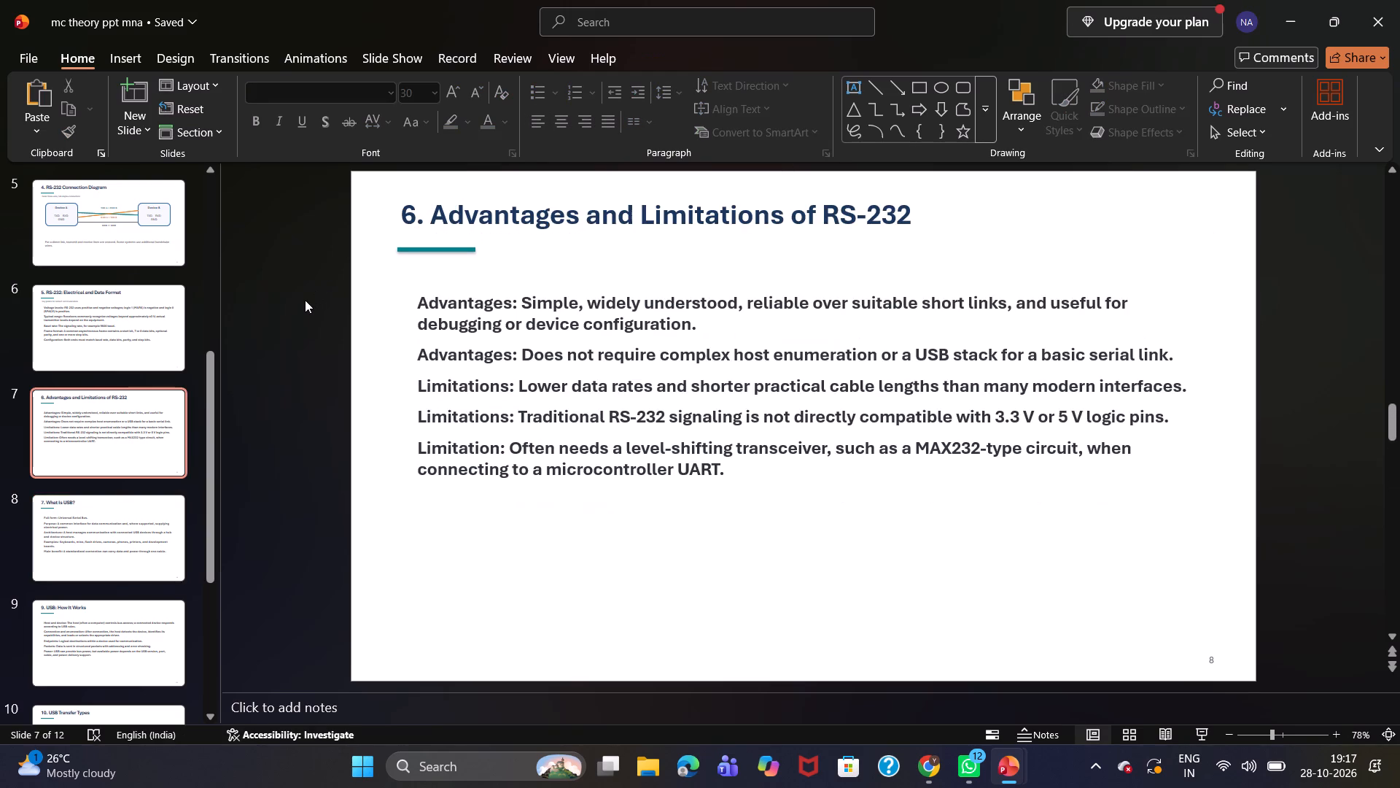
key(Down)
key(Down)
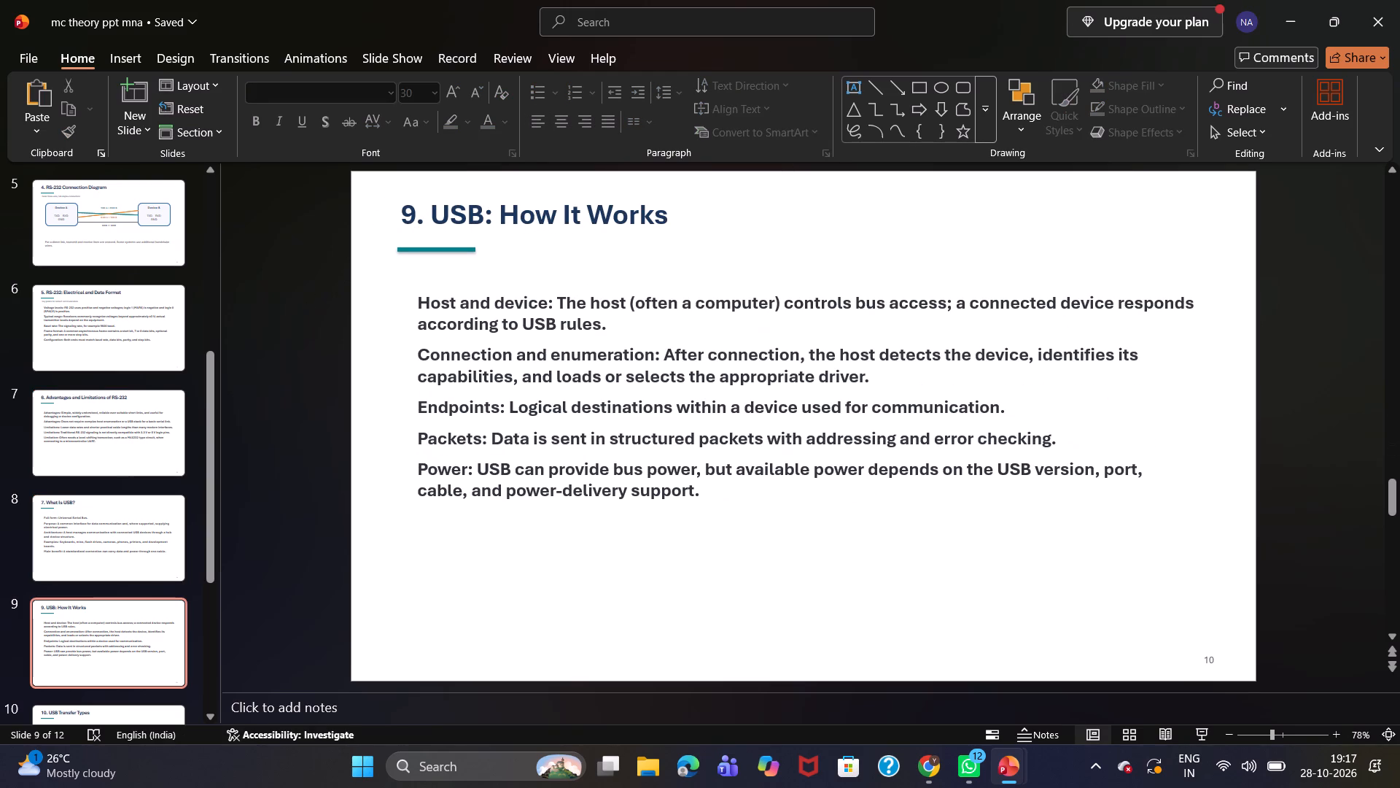
click(411, 208)
key(BackSpace)
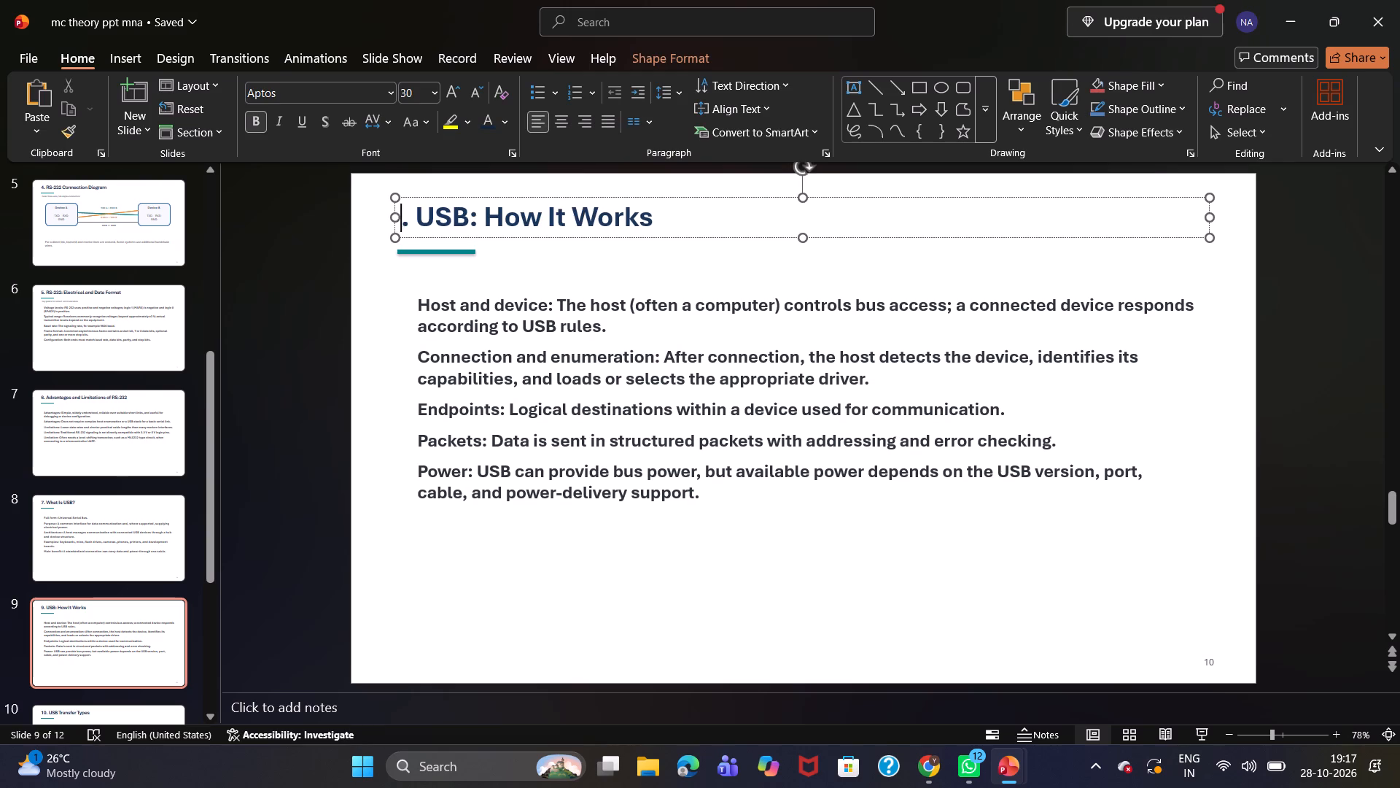
key(8)
click(303, 293)
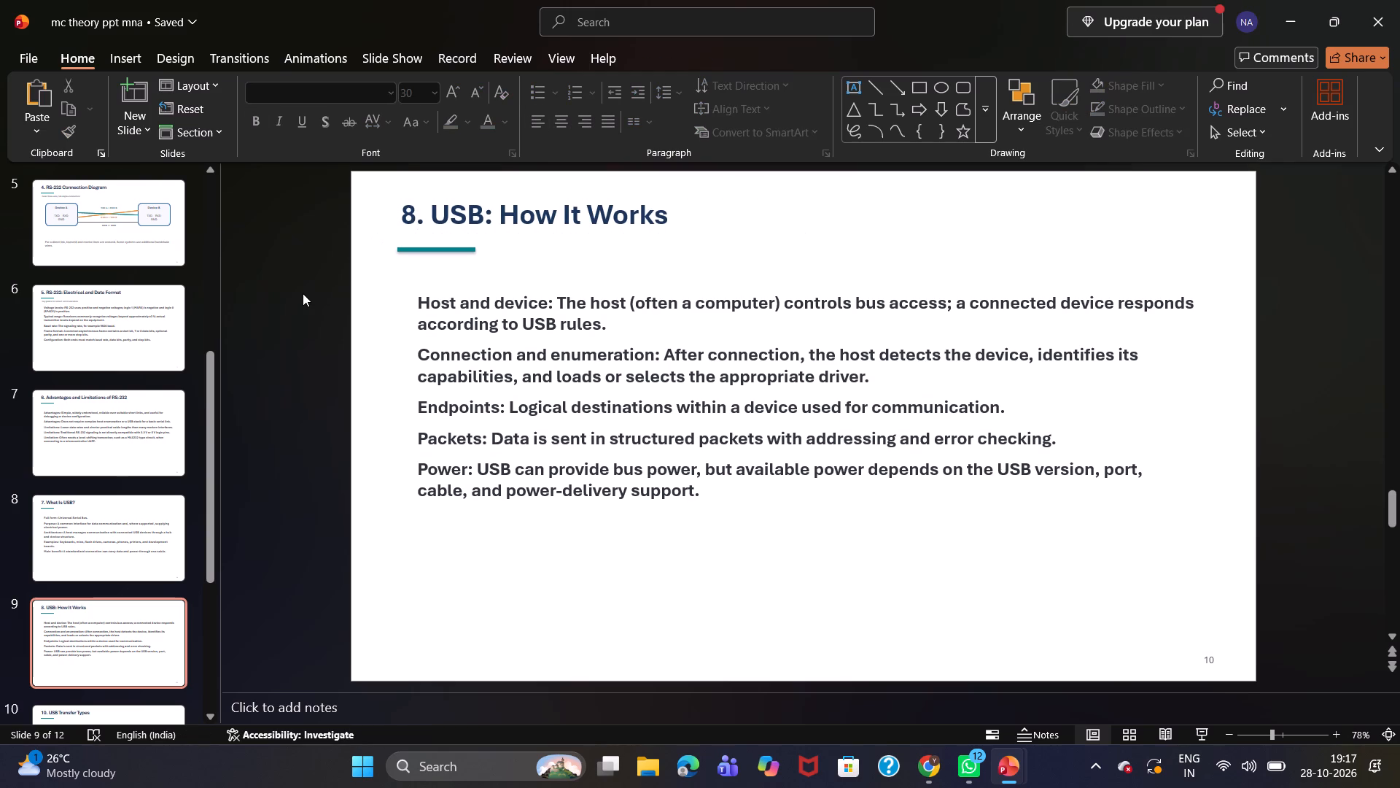
Renumber the "USB Transfer Types" slide heading as 9.
key(Down)
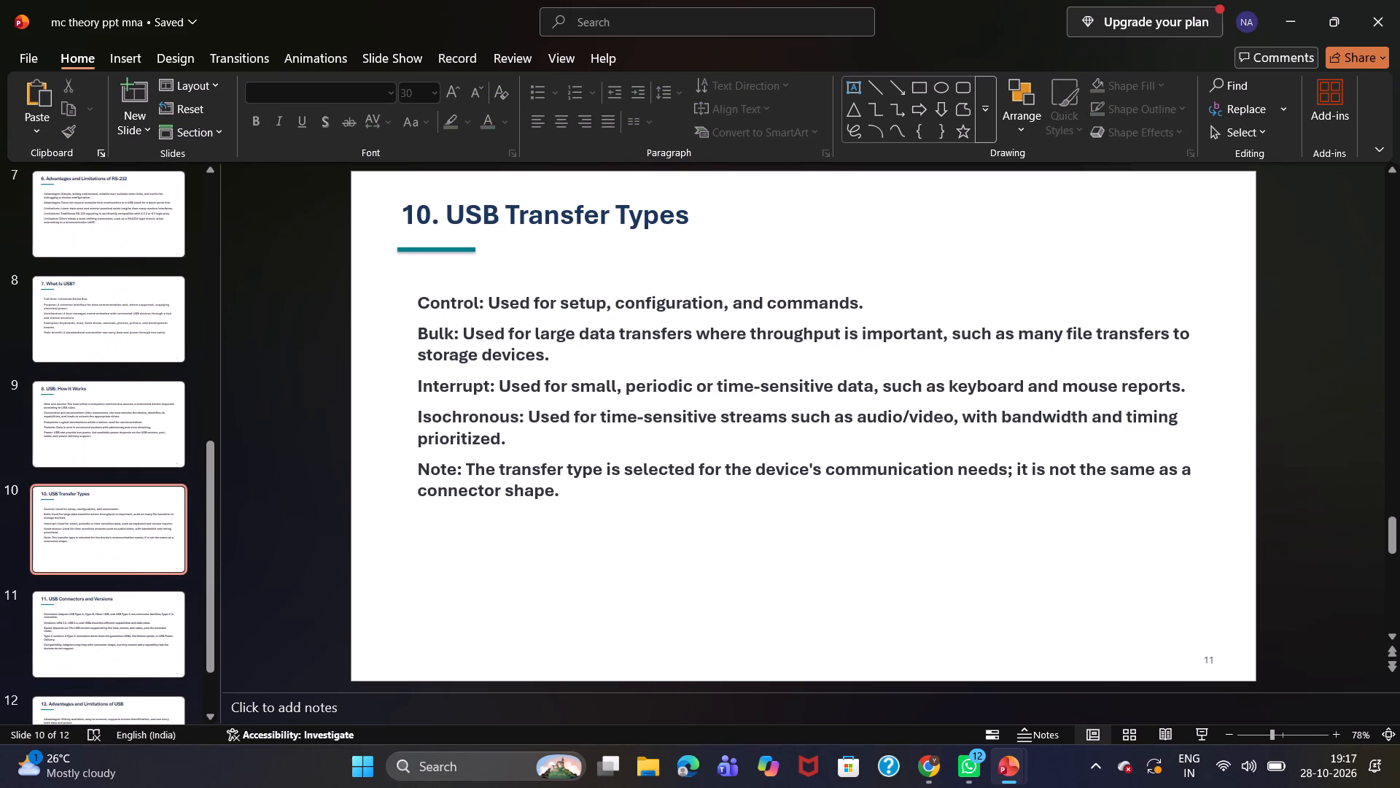
click(431, 213)
key(BackSpace)
key(BackSpace)
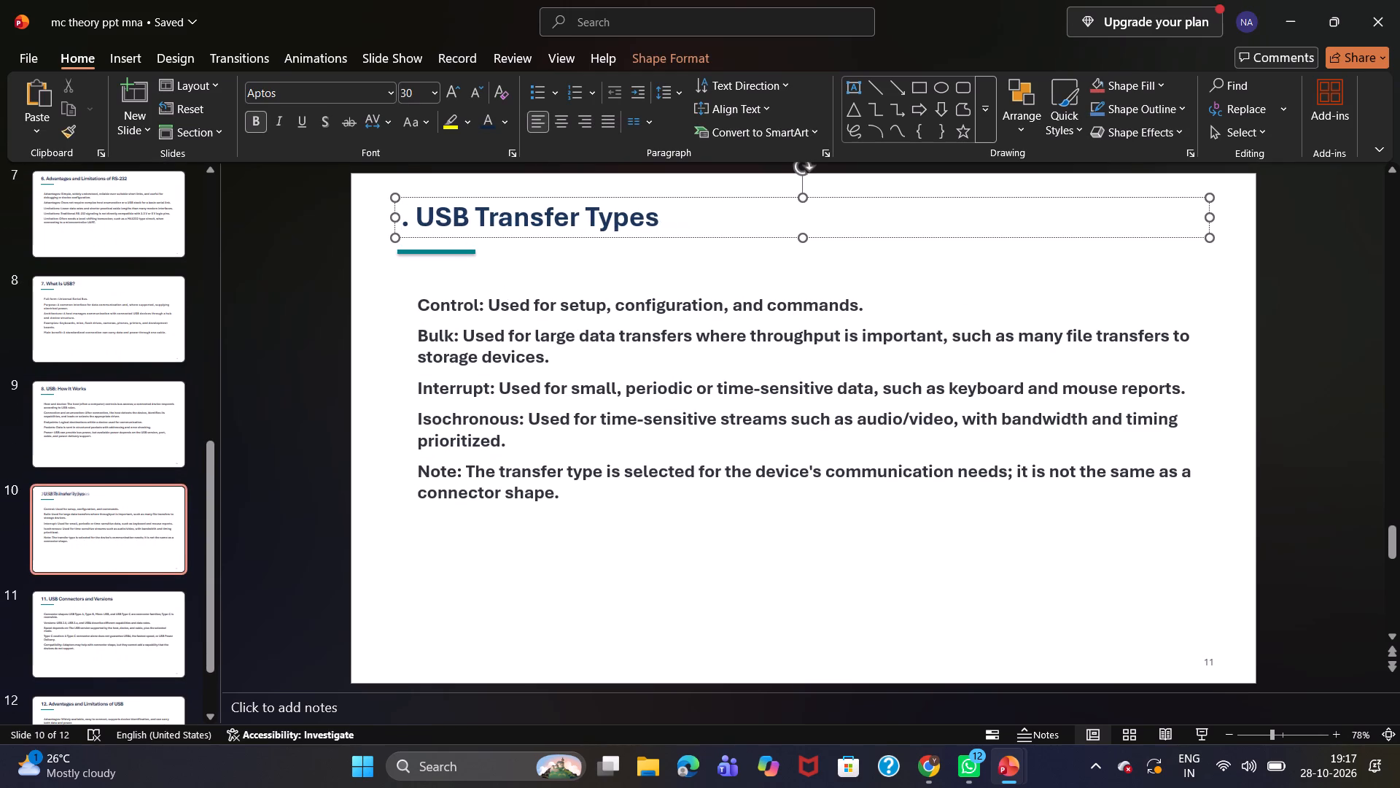
key(9)
click(276, 311)
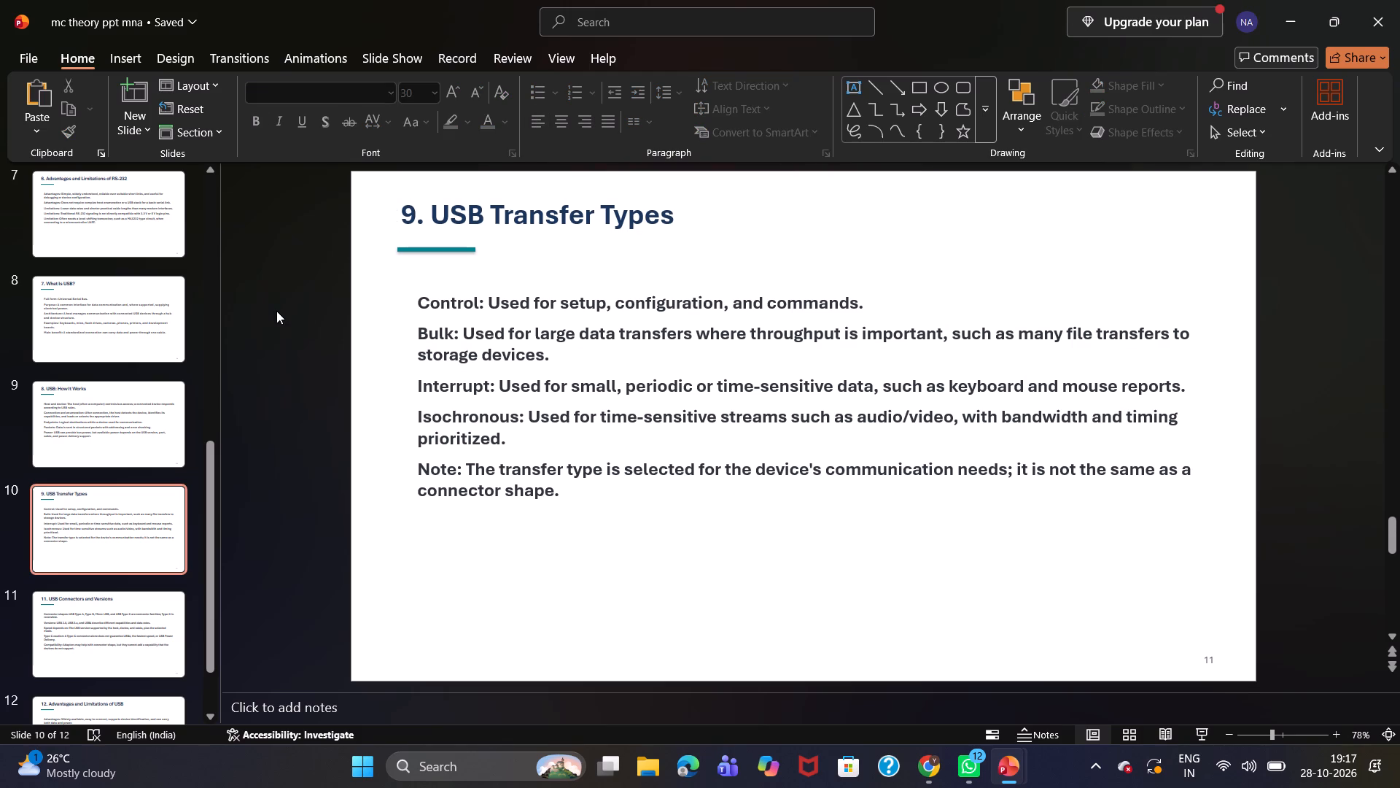
Renumber the "USB Connectors and Versions" slide heading as 10.
key(Up)
key(Down)
key(Down)
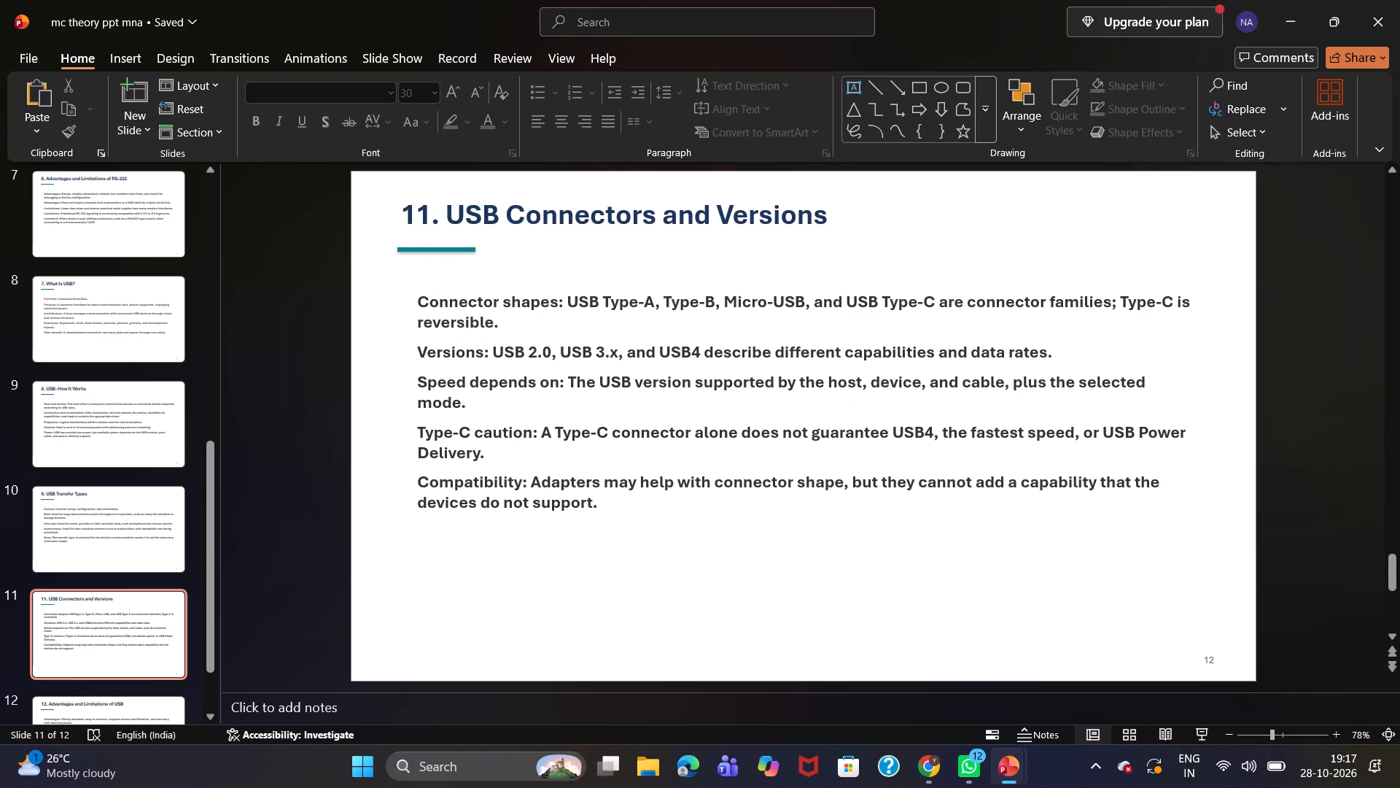
click(431, 212)
key(BackSpace)
key(0)
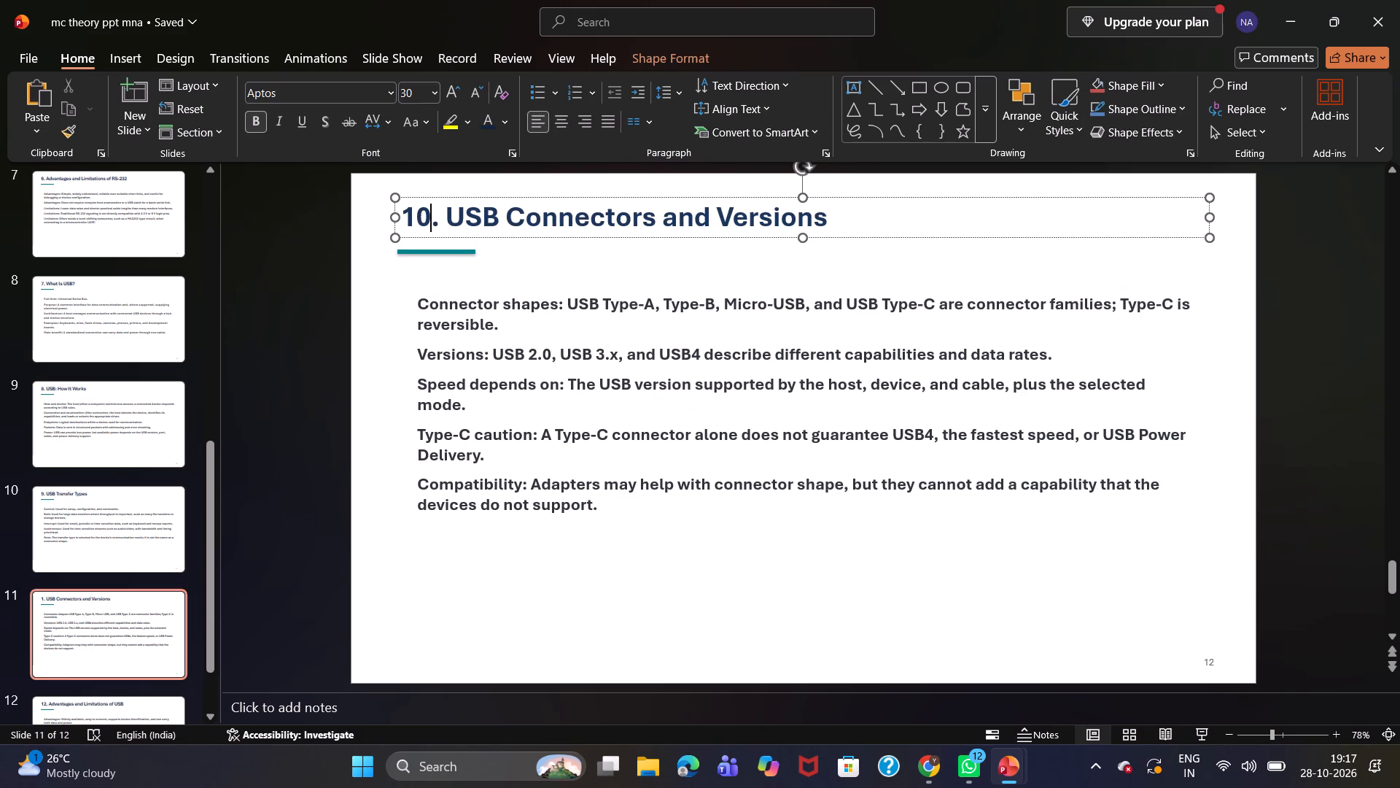
click(339, 282)
Renumber the "Advantages and Limitations of USB" slide heading as 11.
key(Down)
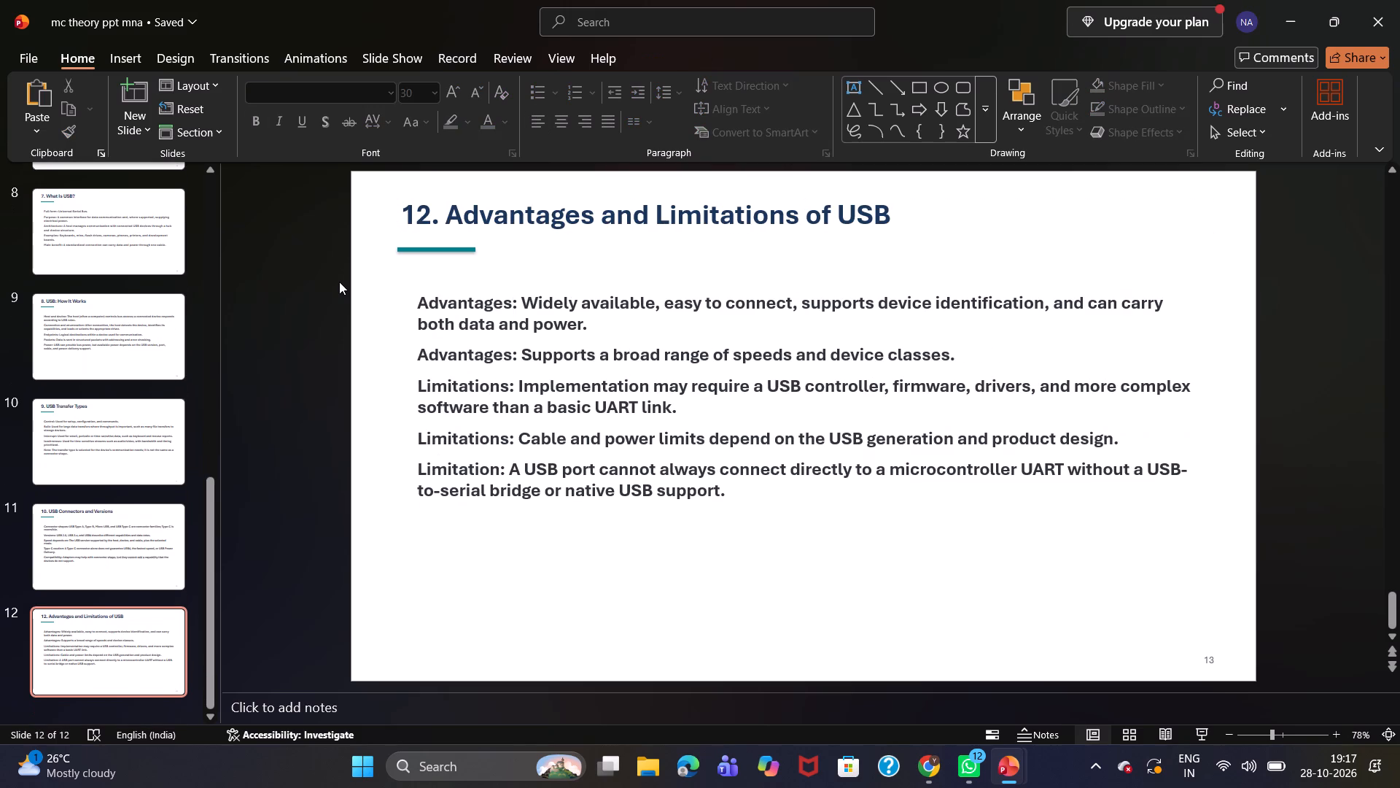
click(430, 213)
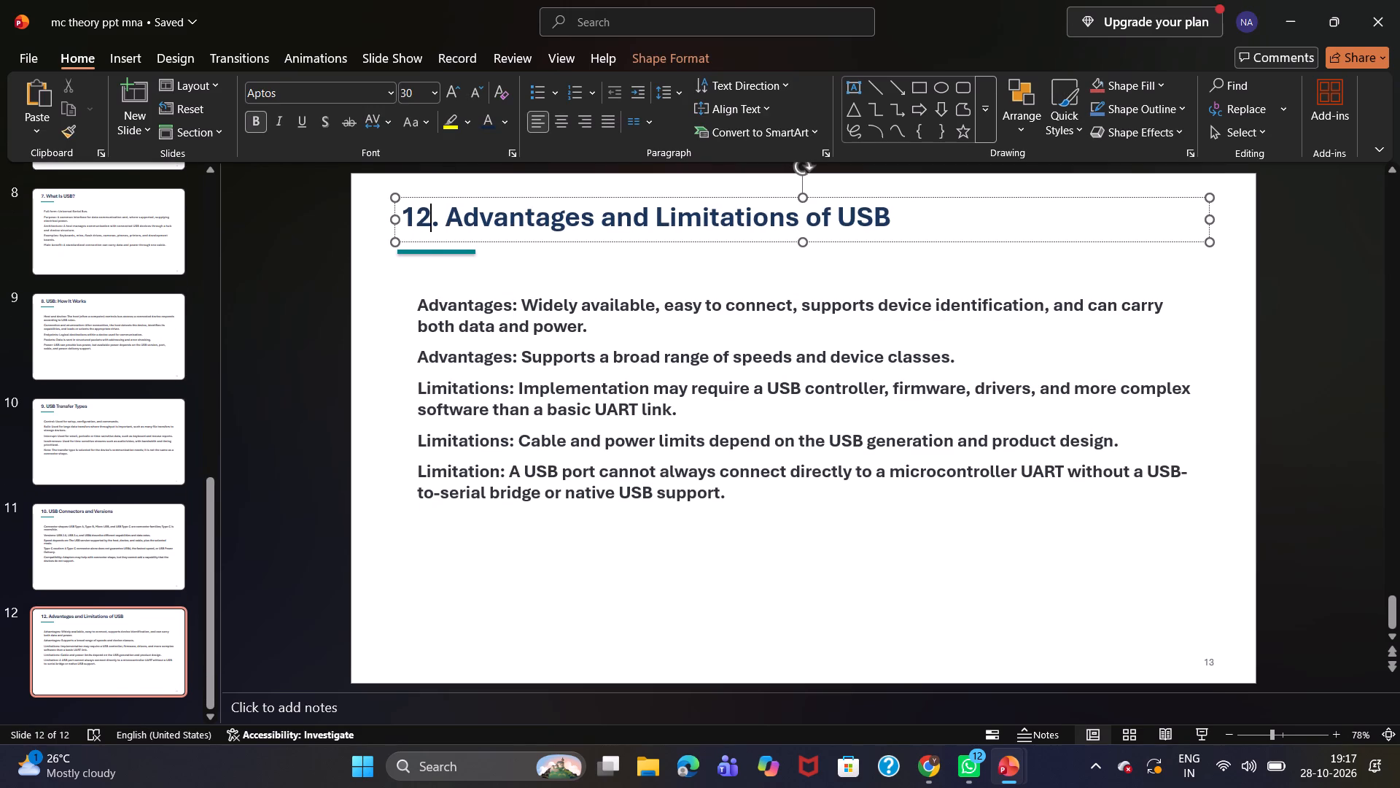
key(BackSpace)
key(1)
click(289, 282)
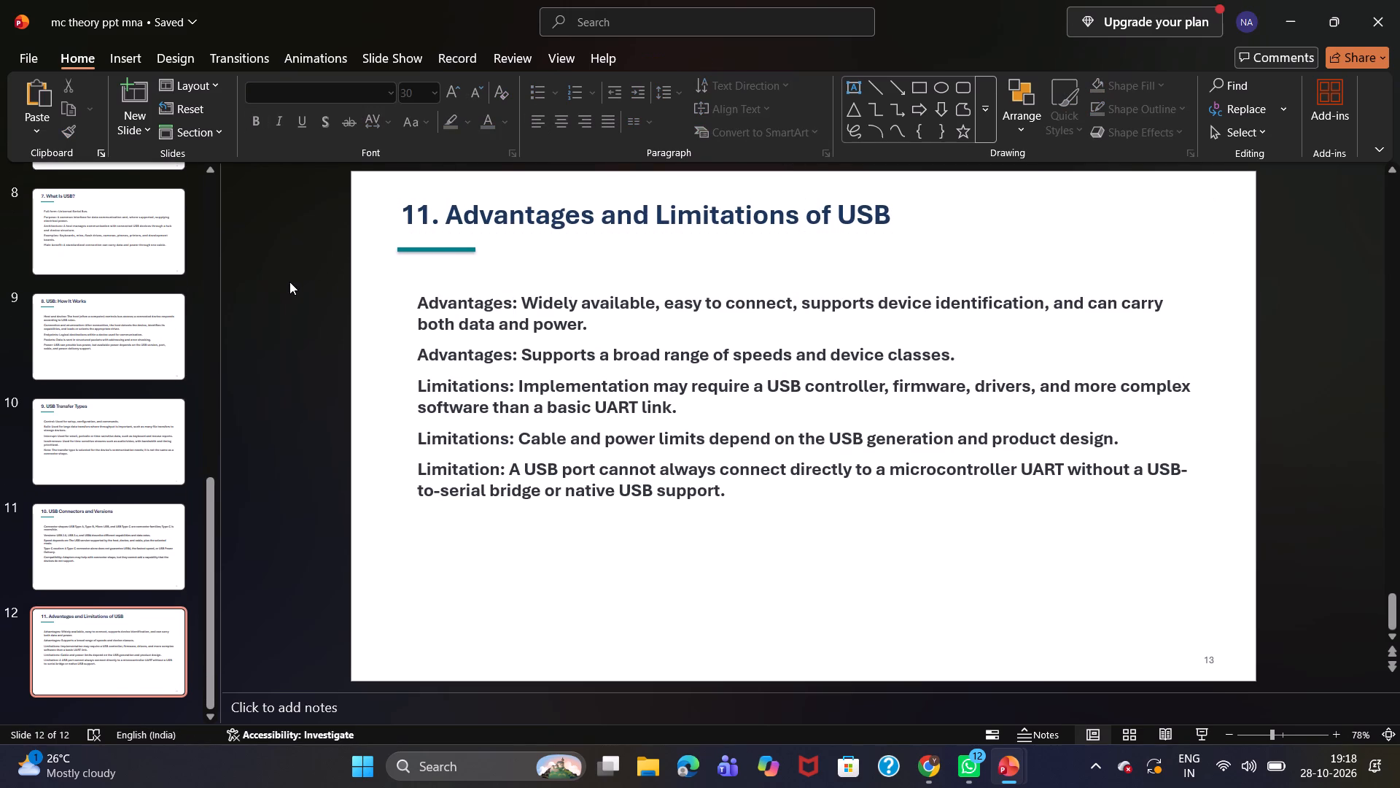
key(Down)
click(292, 274)
Insert a space after "Name:" in the "Submitted by" block on the title slide.
scroll(262, 258, up, 5)
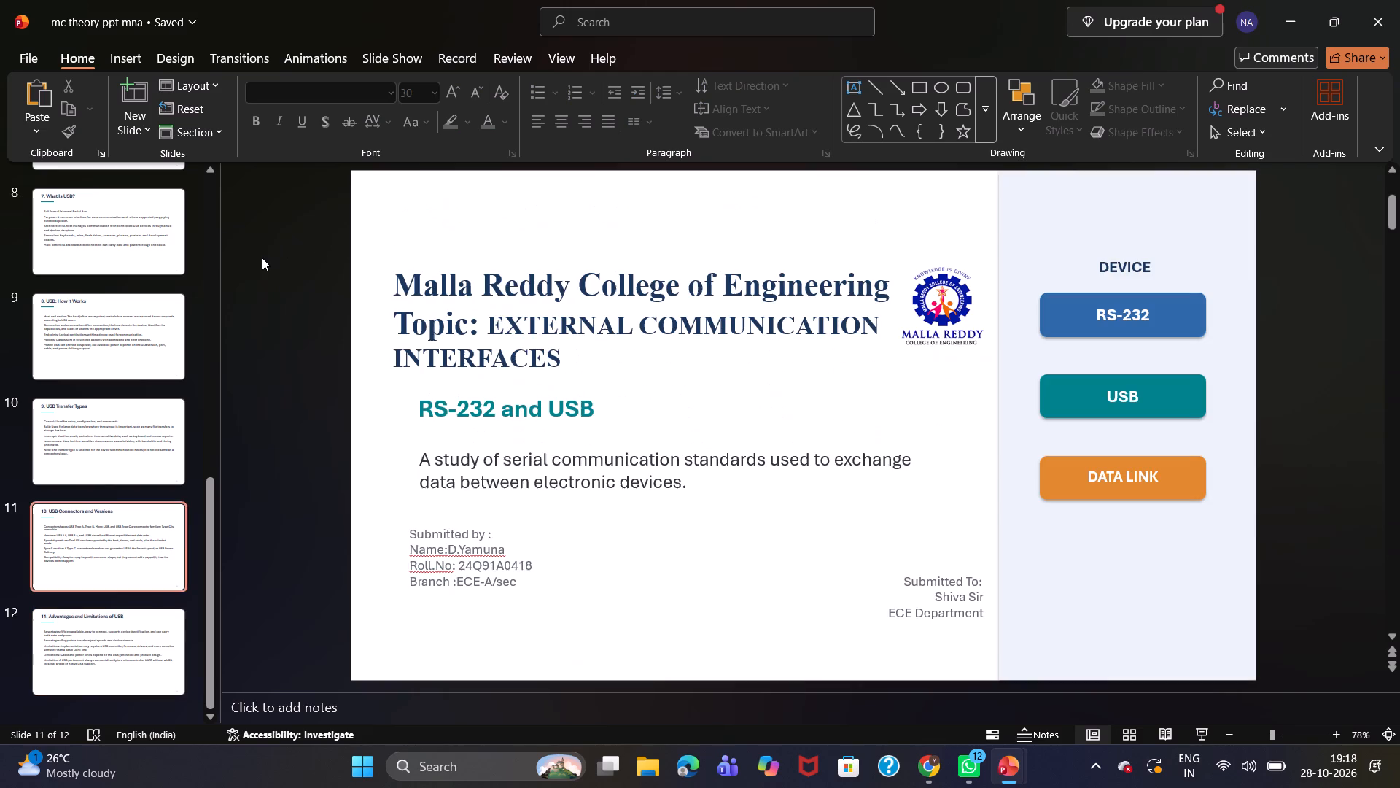
scroll(262, 258, up, 15)
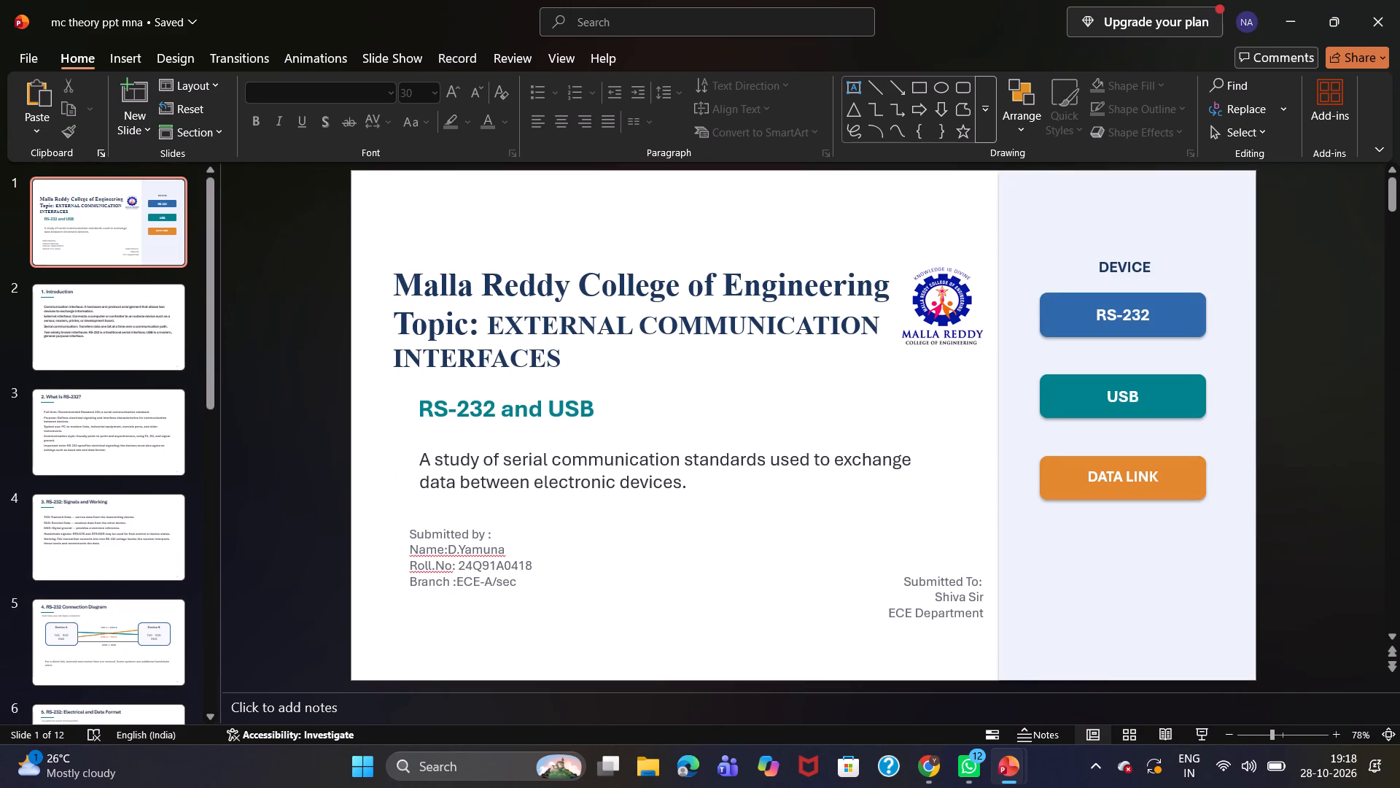
click(447, 552)
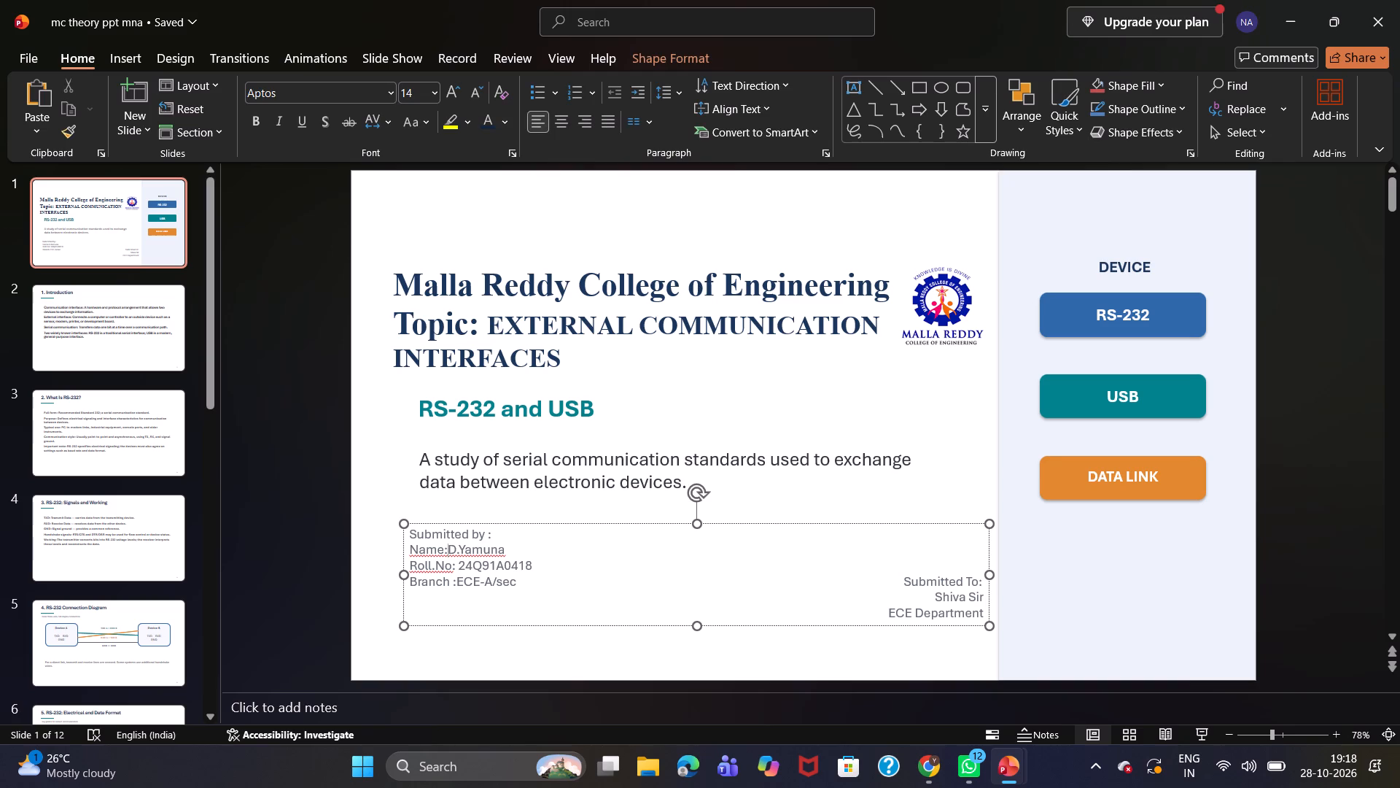
key(space)
Look through the opening slides up to the RS-232 electrical and data format slide, and return to the title slide.
click(250, 525)
key(Down)
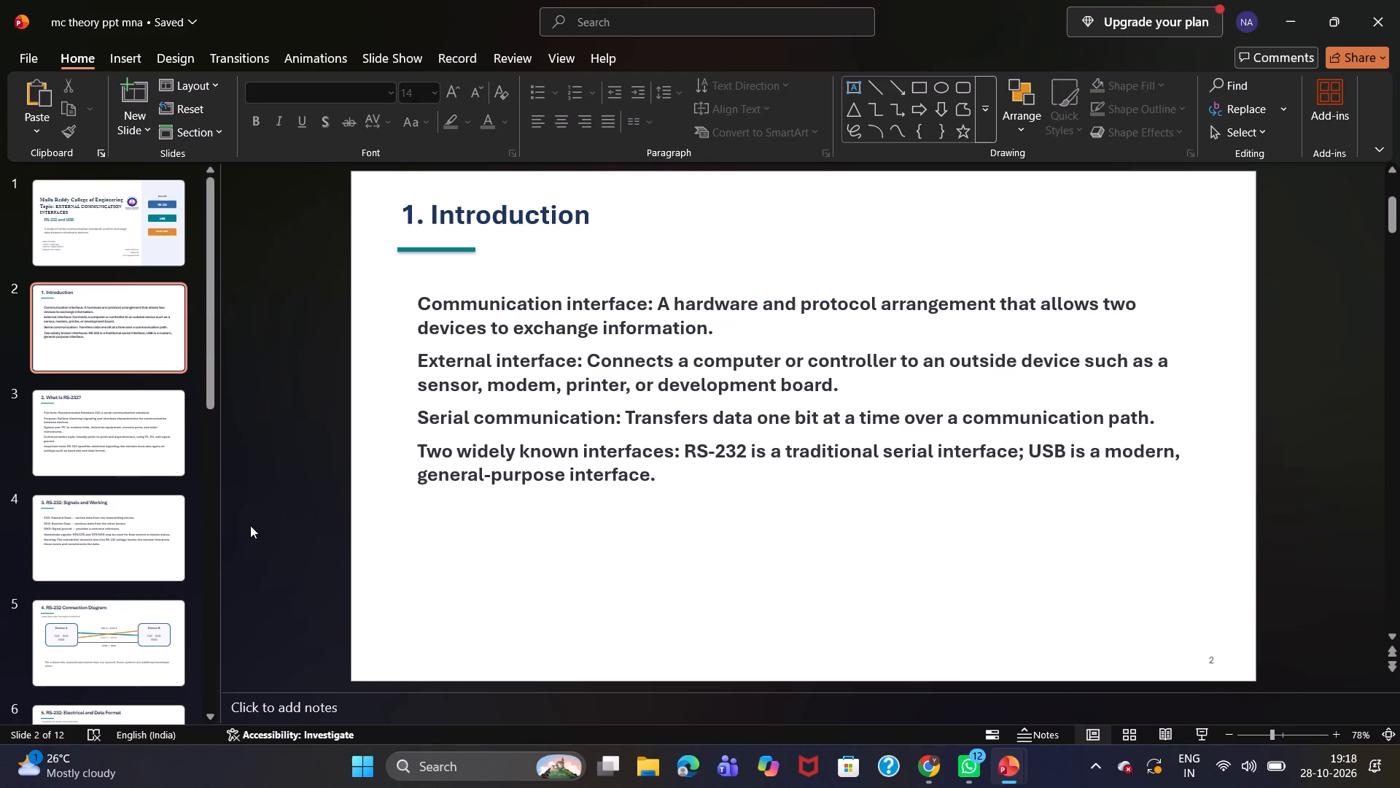
key(Down)
key(Down)
key(Down)
key(Down)
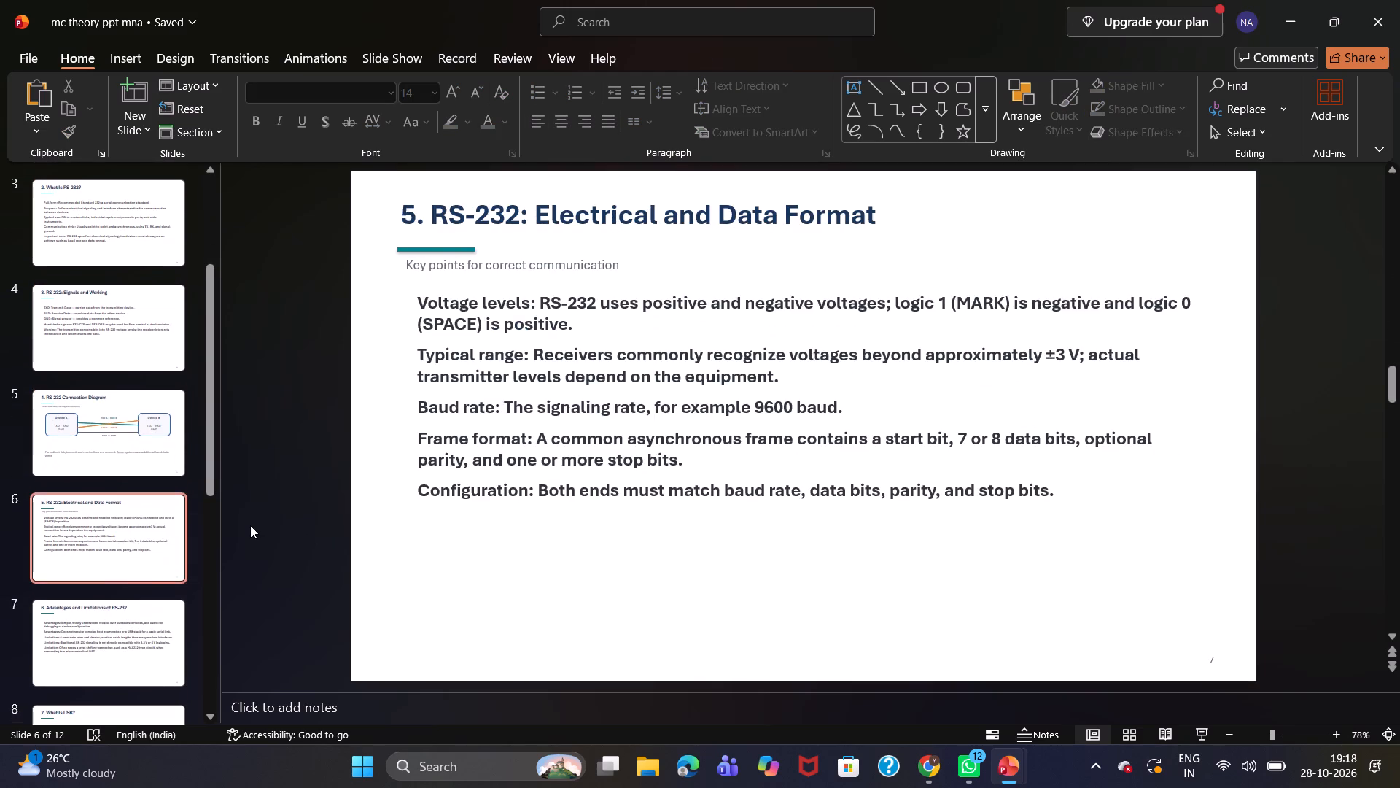
key(Up)
key(Up)
key(Up)
key(Up)
key(Up)
key(Up)
key(Up)
key(Up)
key(Up)
key(Up)
key(Up)
key(Up)
key(Up)
key(Up)
key(Up)
key(Up)
key(Up)
key(Up)
key(Up)
key(Up)
key(Up)
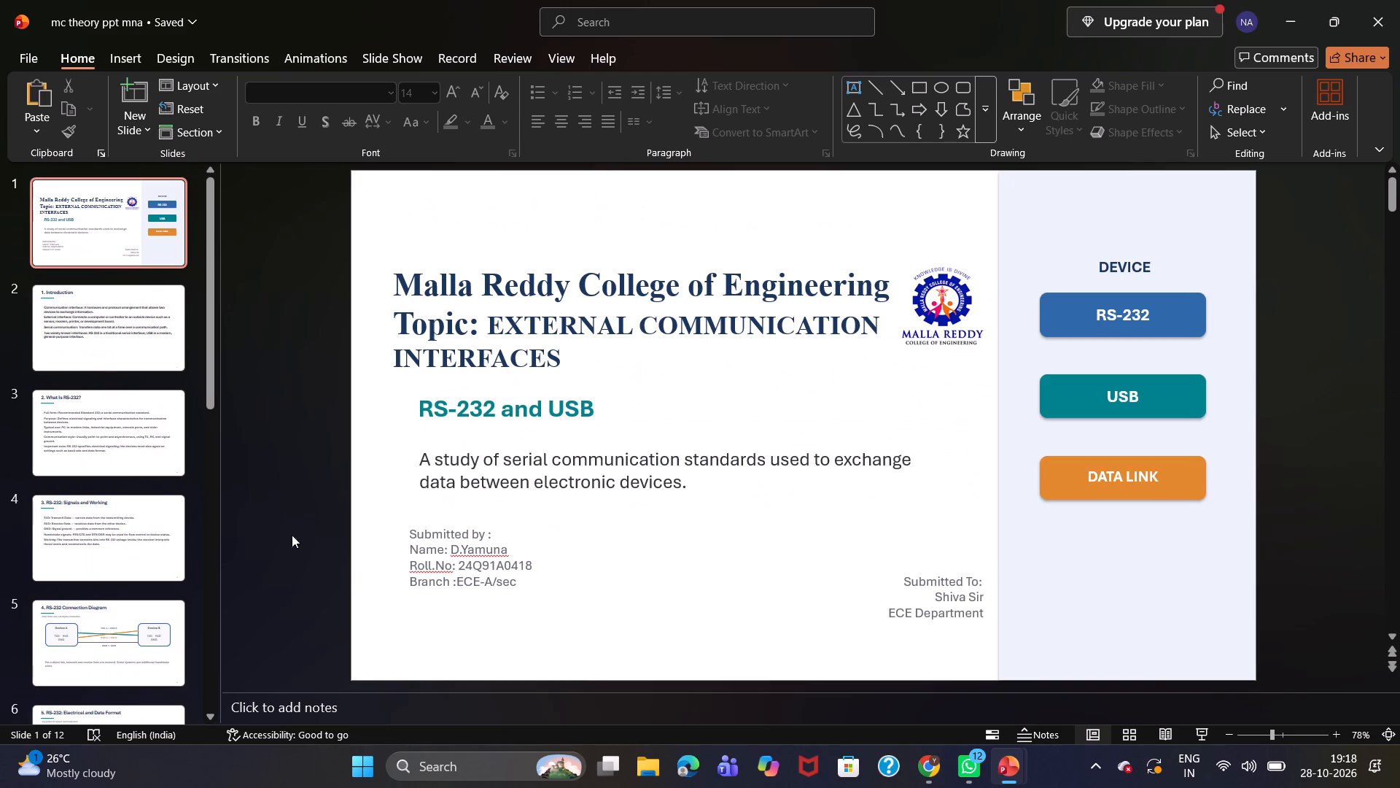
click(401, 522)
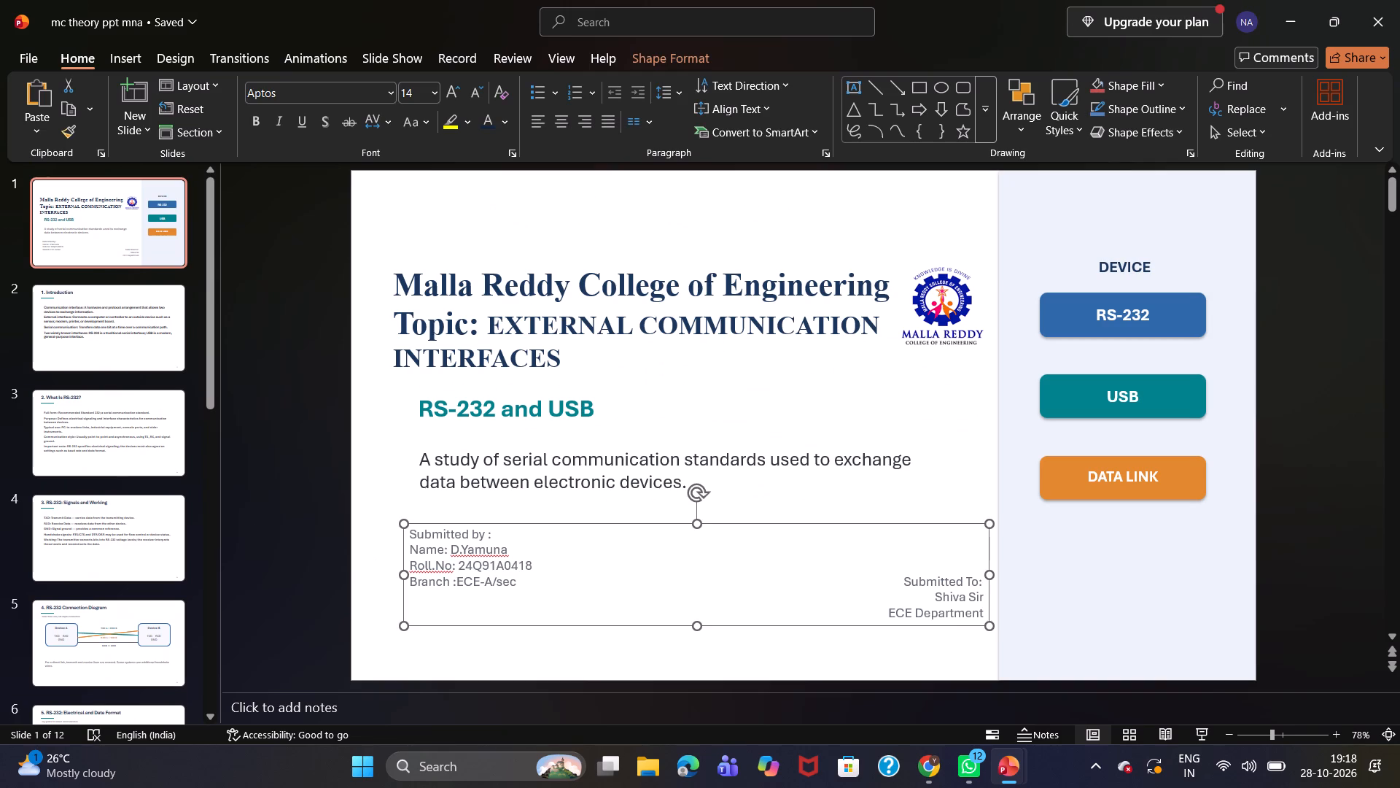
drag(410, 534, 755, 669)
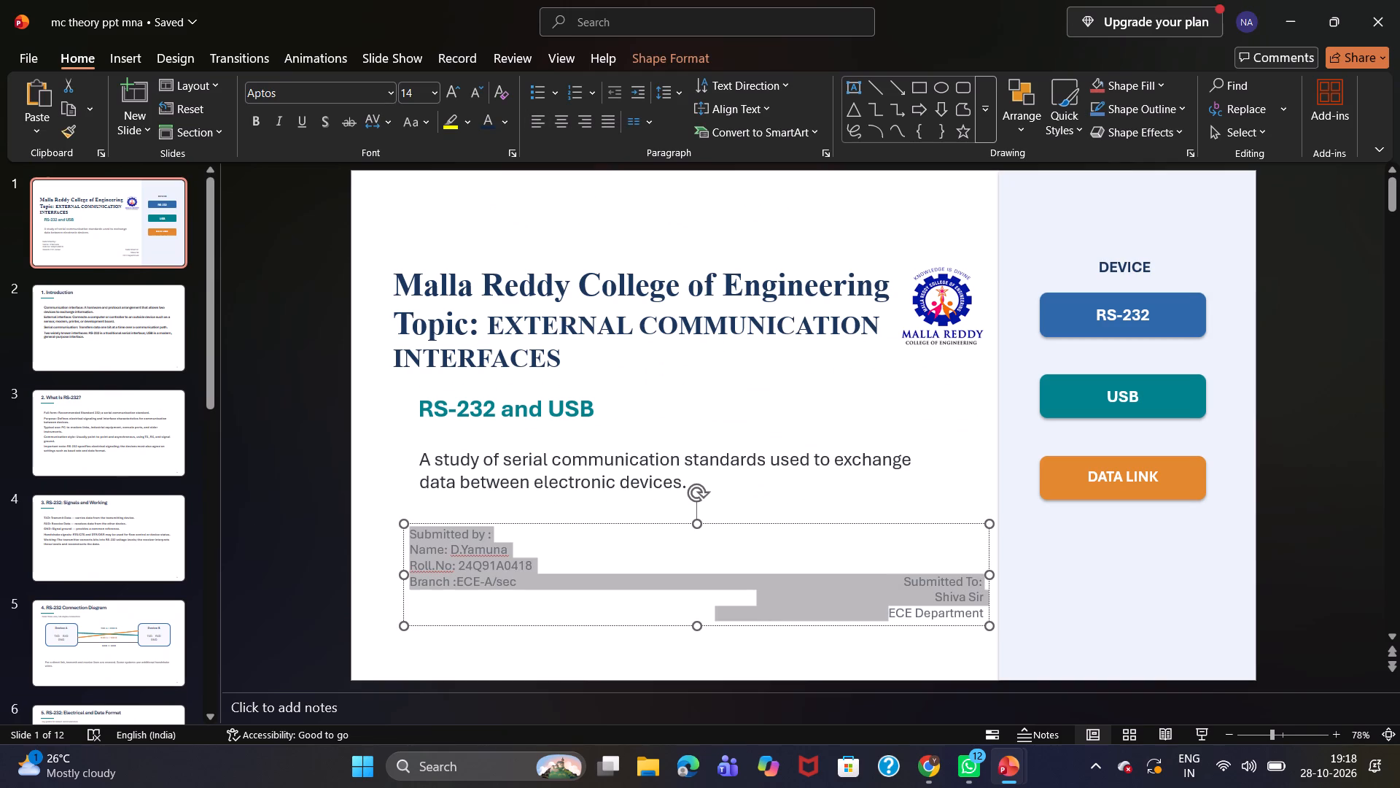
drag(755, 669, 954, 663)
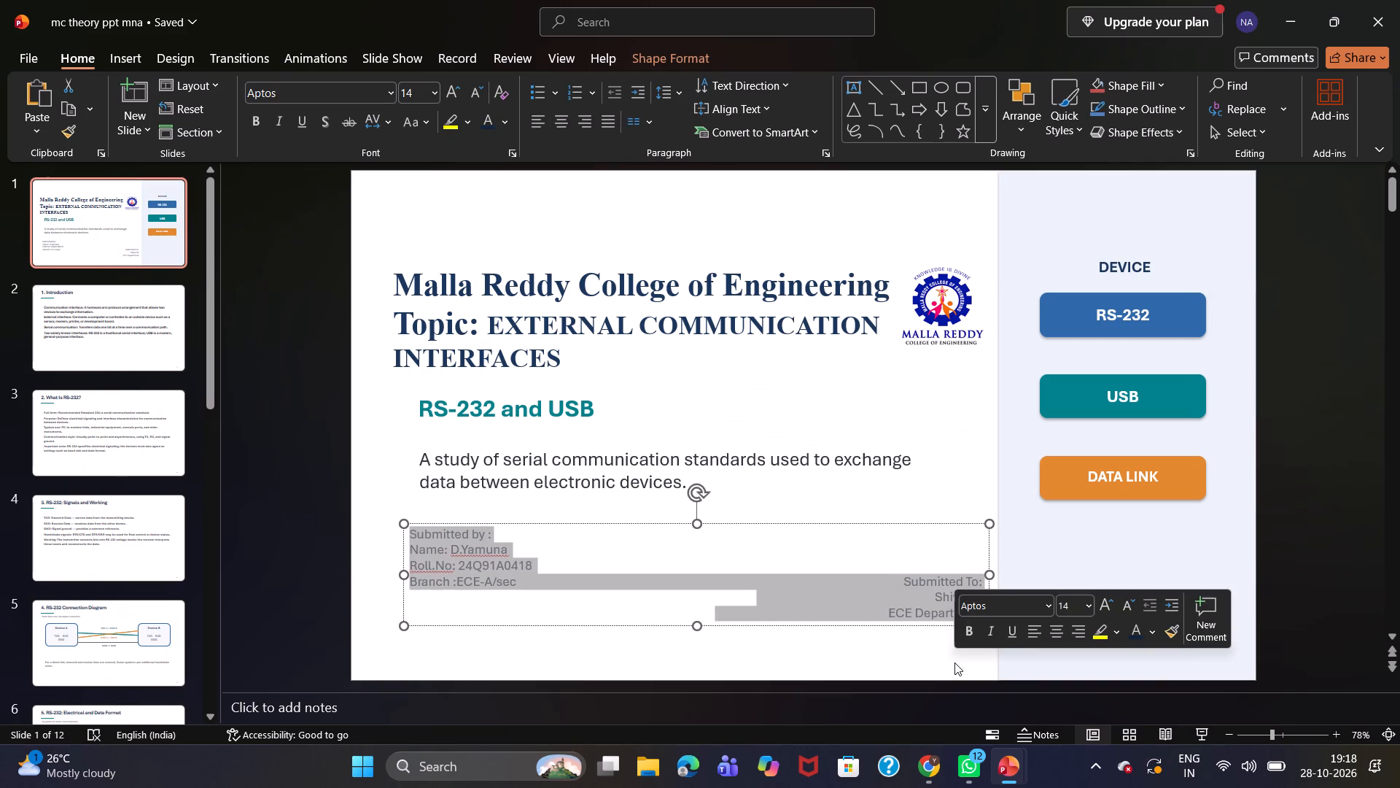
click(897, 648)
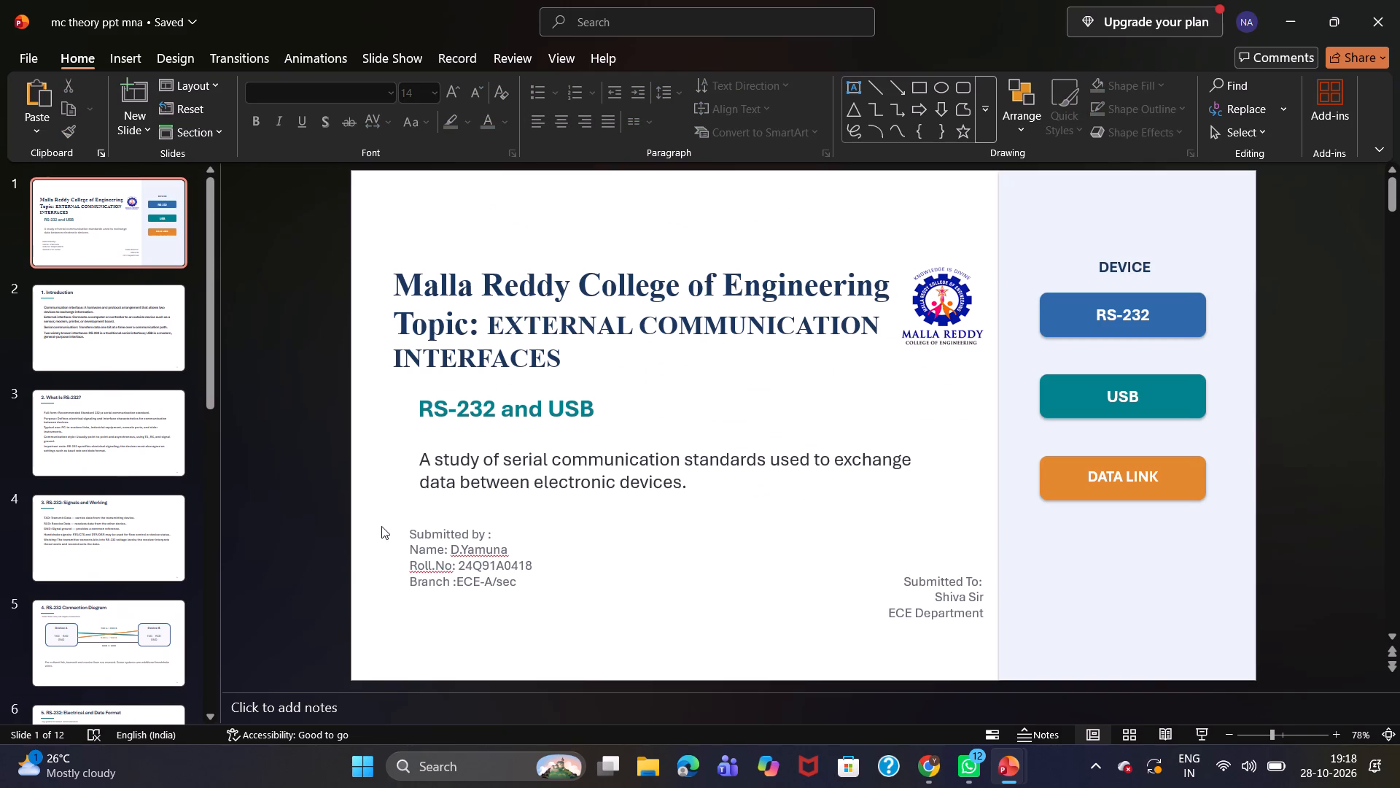
Set the whole submission details text on the title slide to font size 16.
click(420, 528)
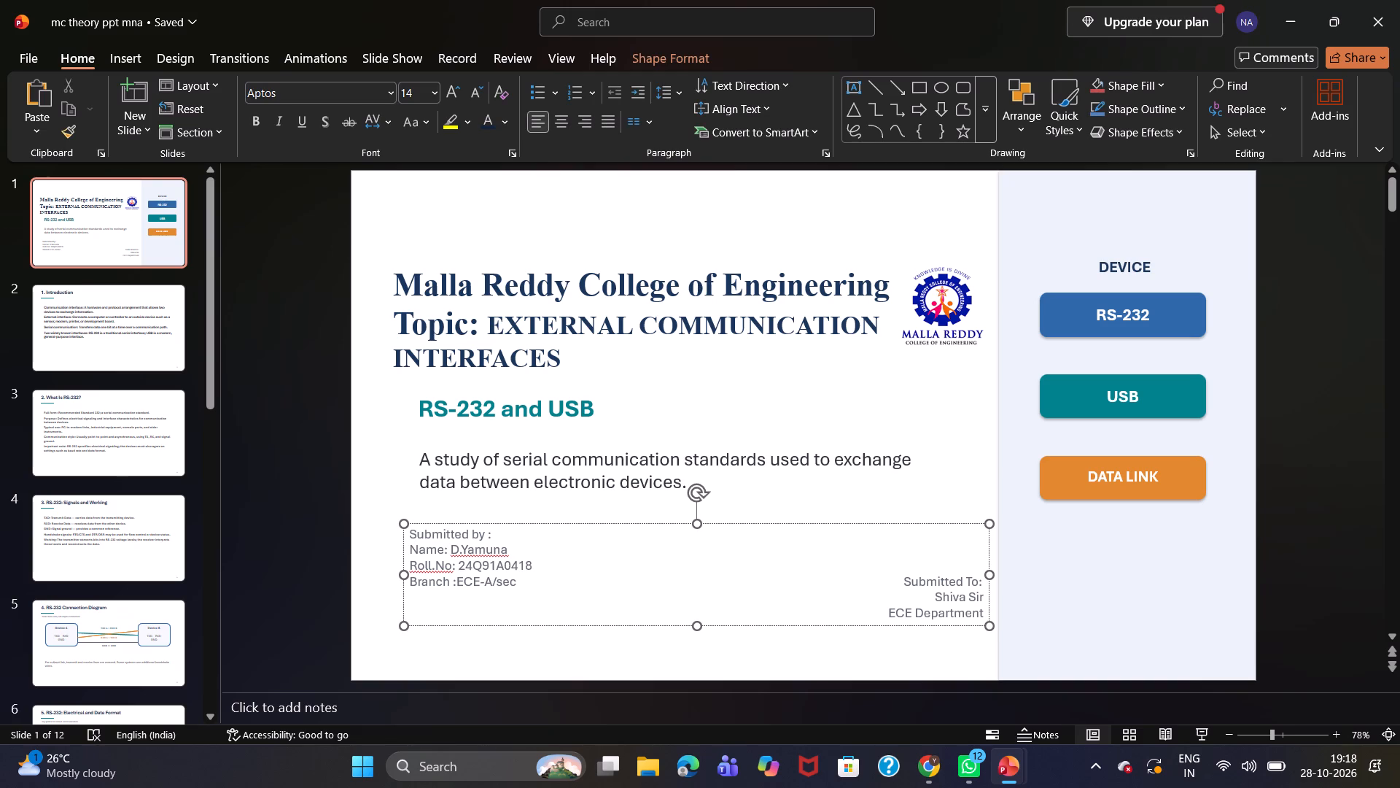
drag(409, 531, 796, 660)
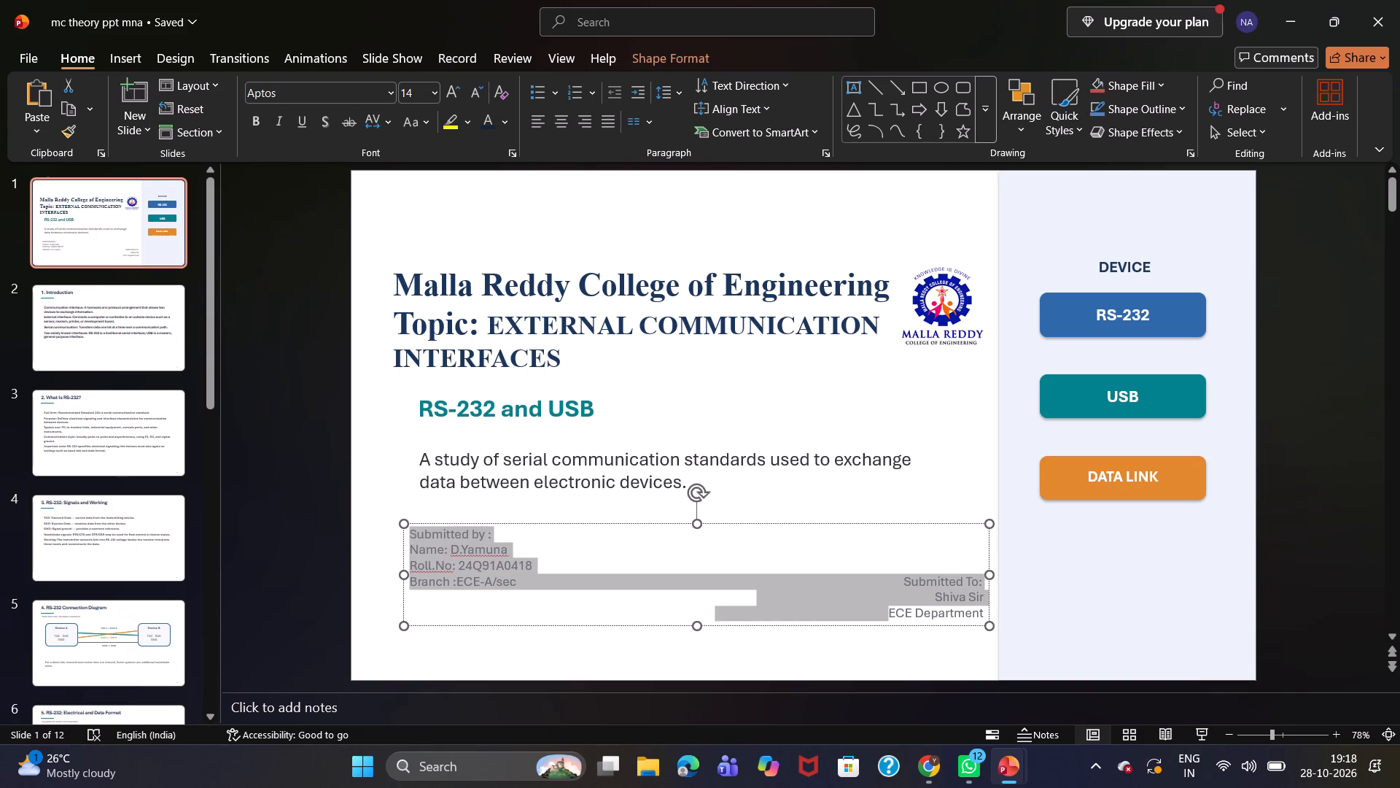
drag(796, 660, 952, 660)
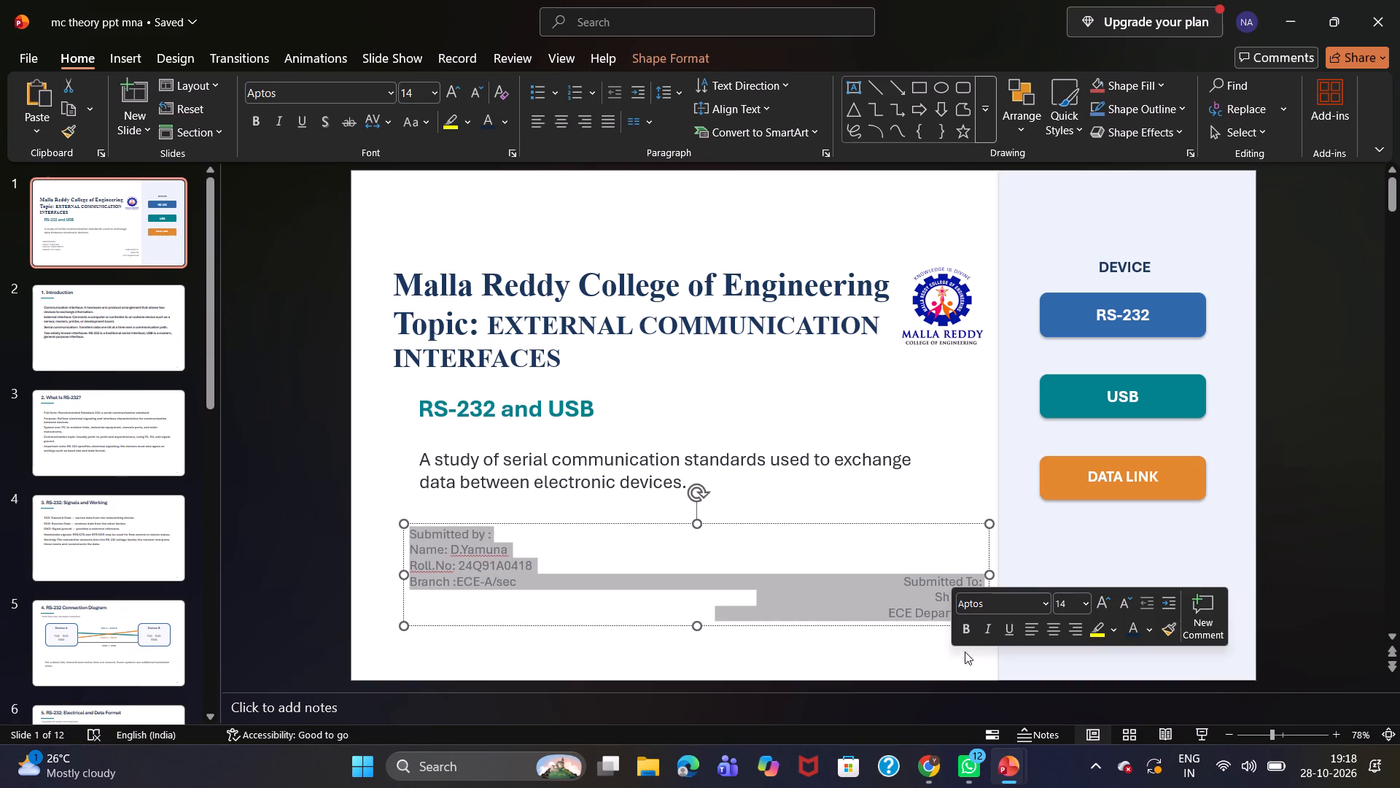
click(1078, 603)
click(1089, 600)
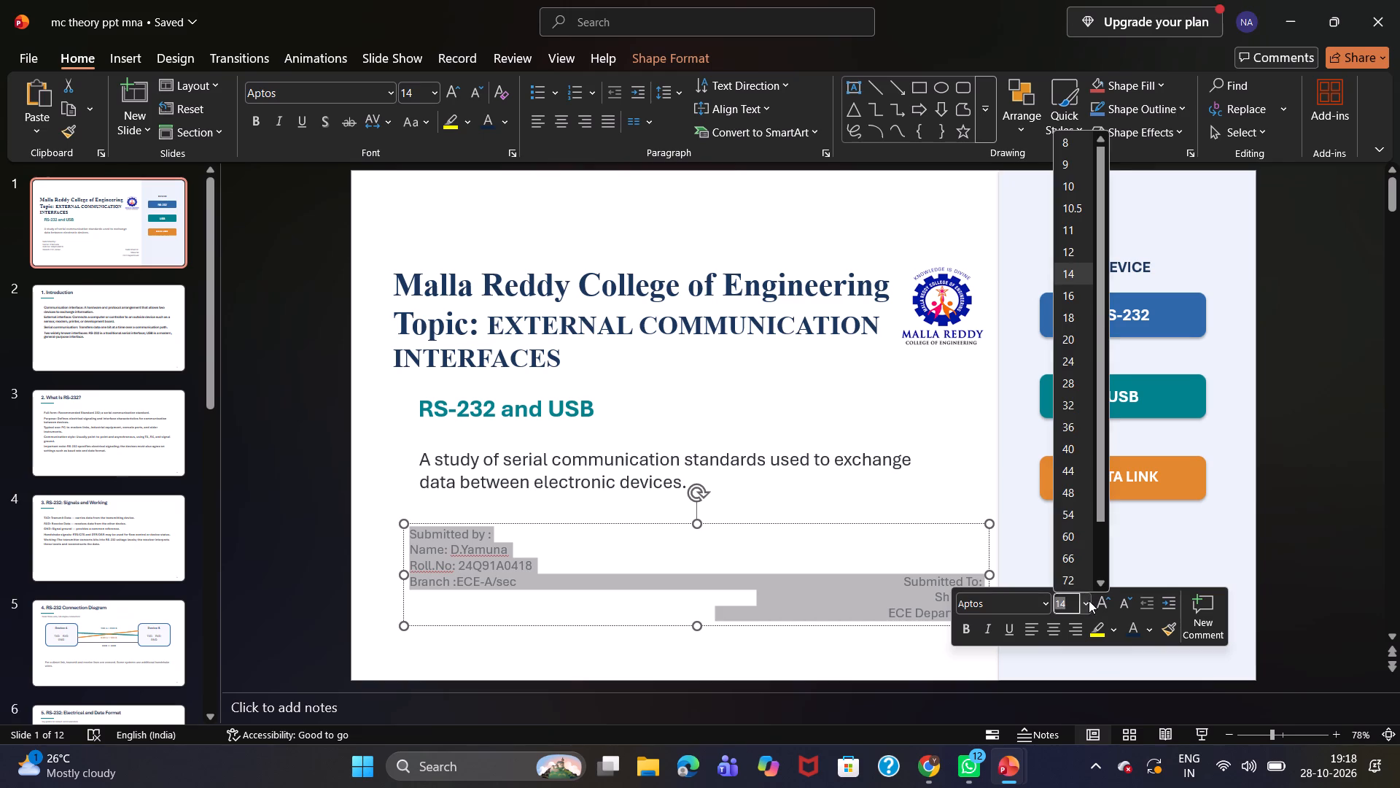
click(1065, 300)
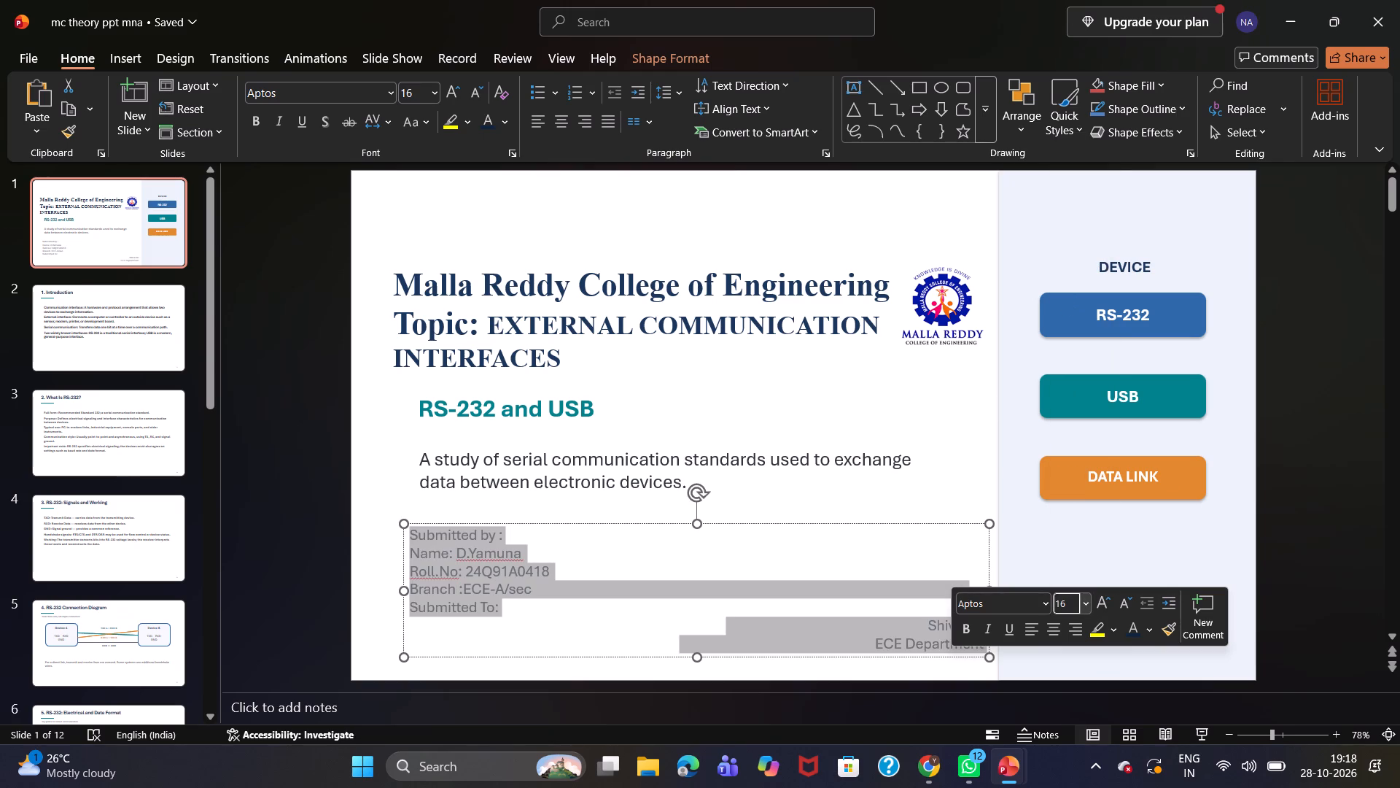
Change the font of the submission details text to Times New Roman.
click(1010, 595)
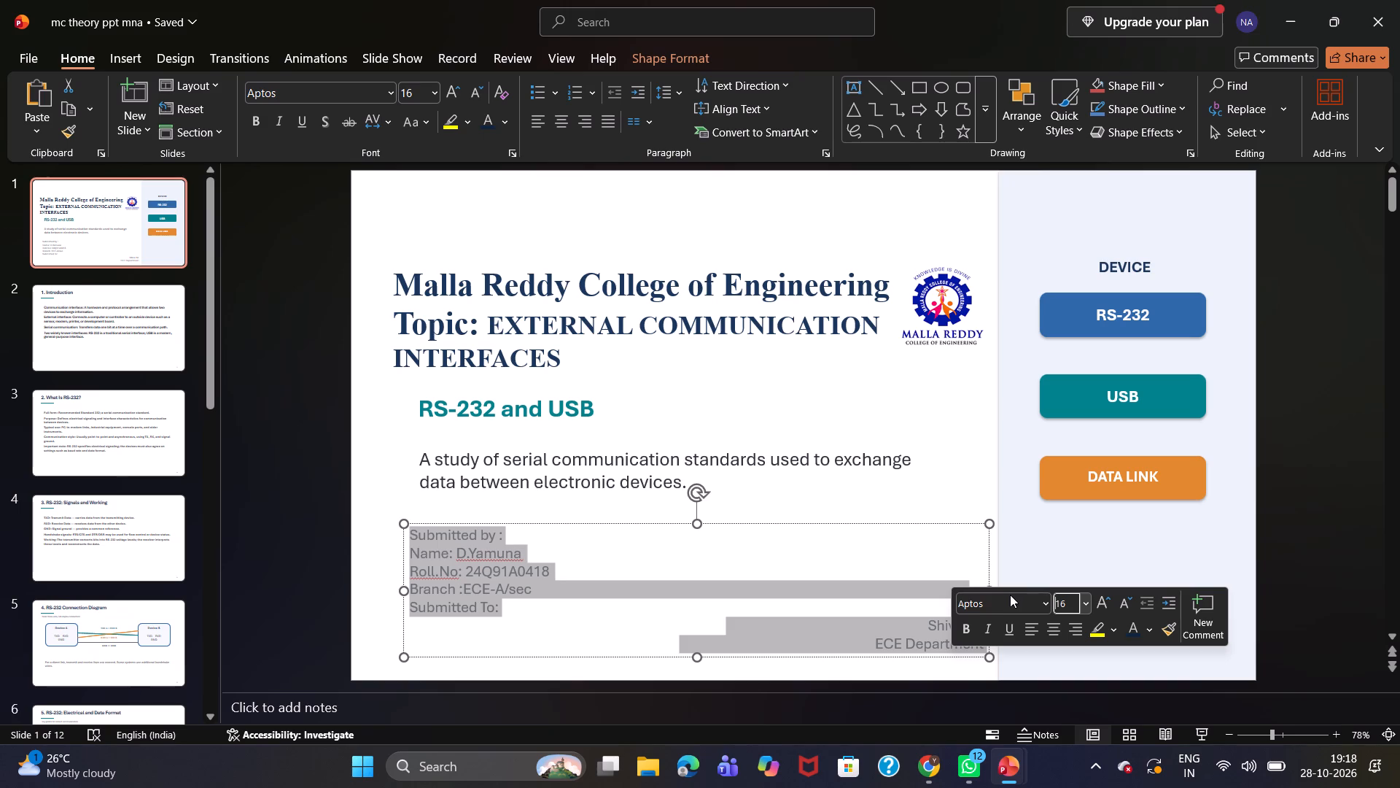
click(1010, 603)
key(BackSpace)
text(tim)
key(Return)
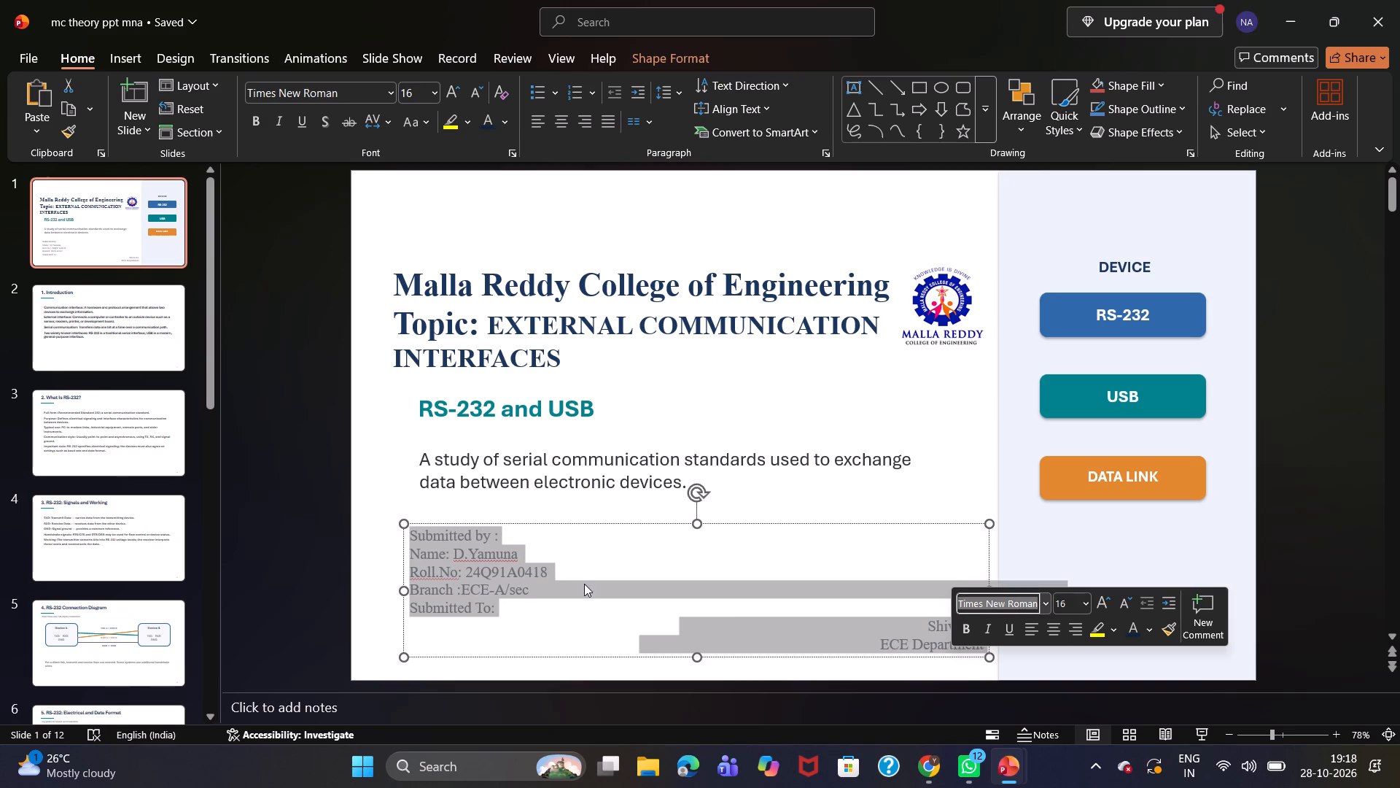
click(534, 629)
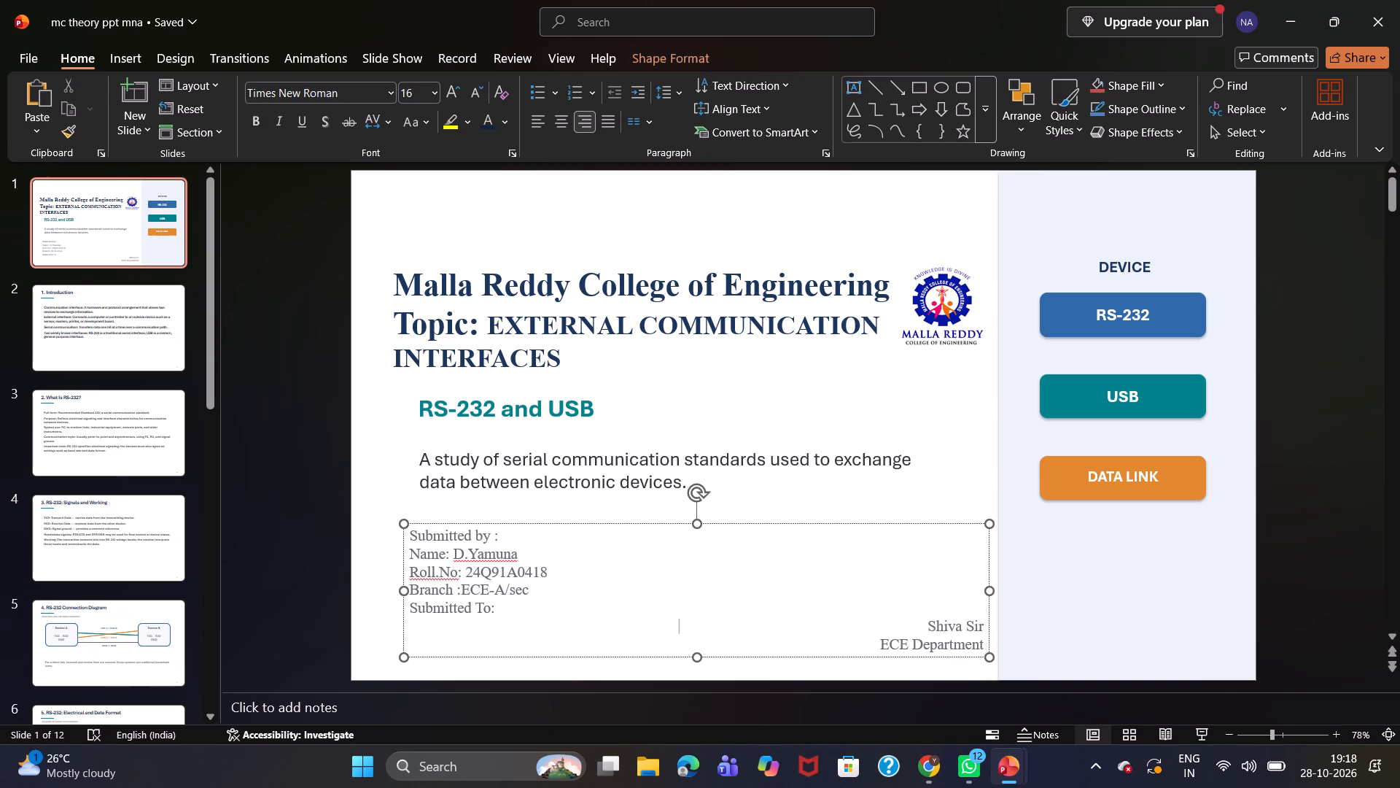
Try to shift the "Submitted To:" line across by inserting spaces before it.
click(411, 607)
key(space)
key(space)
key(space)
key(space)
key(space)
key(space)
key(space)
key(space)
Move the submission details text box slightly up and to the left on the title slide.
drag(408, 603, 400, 584)
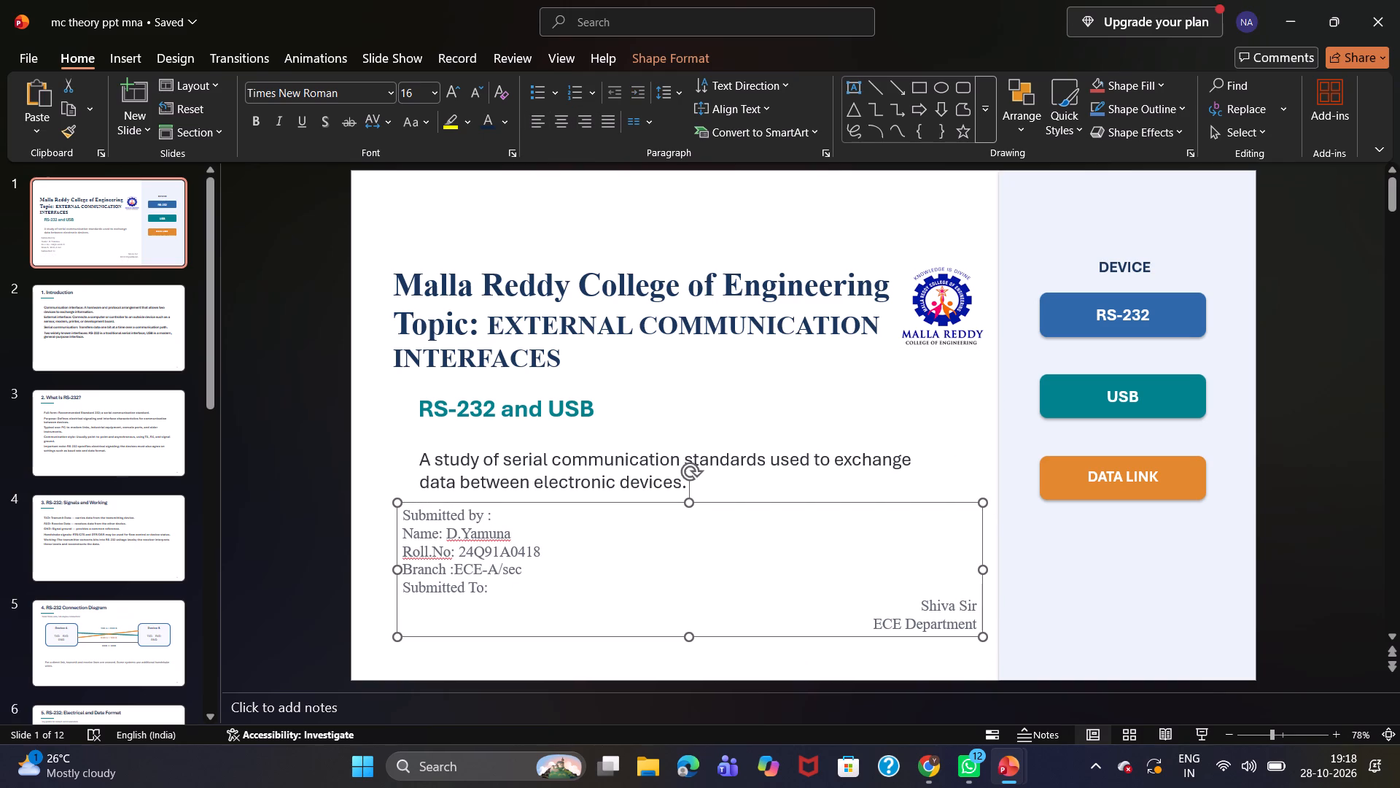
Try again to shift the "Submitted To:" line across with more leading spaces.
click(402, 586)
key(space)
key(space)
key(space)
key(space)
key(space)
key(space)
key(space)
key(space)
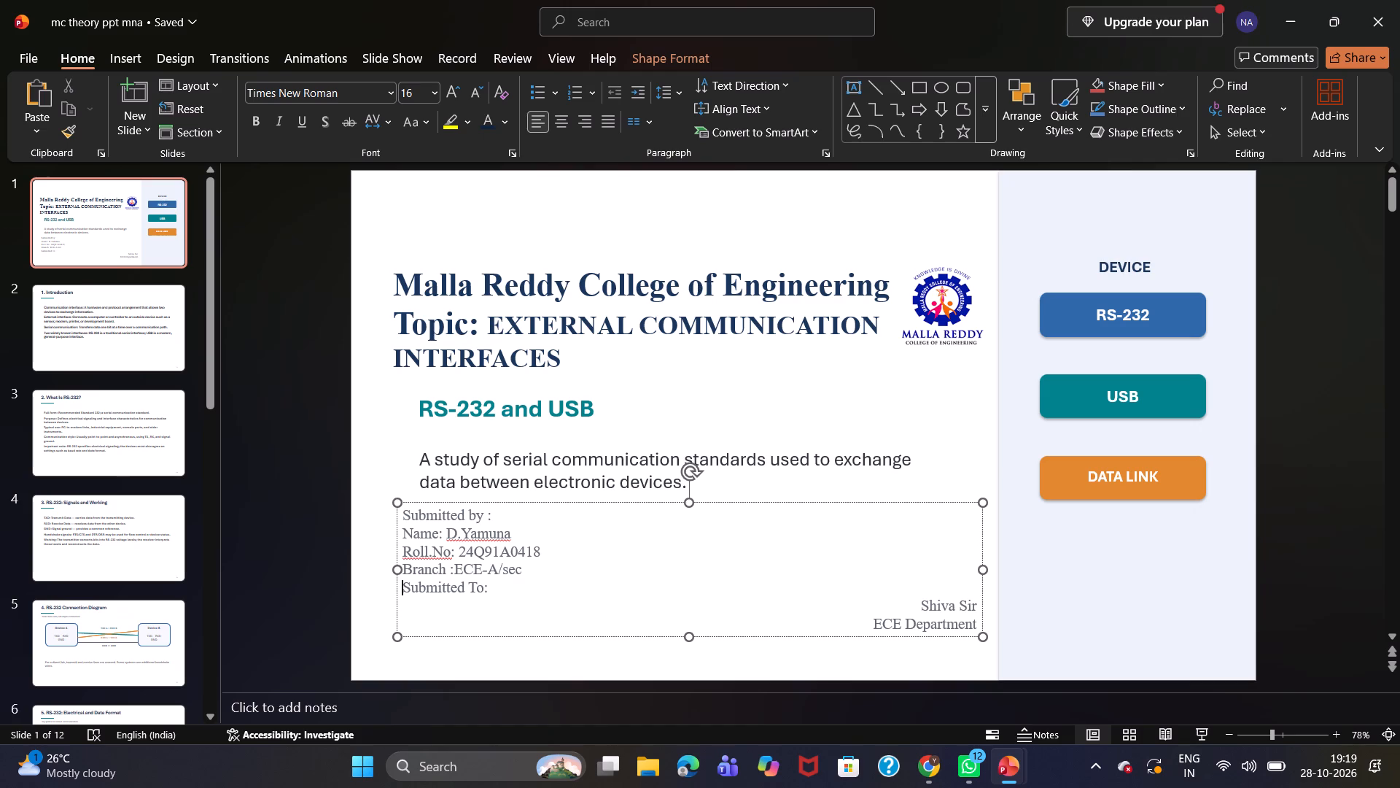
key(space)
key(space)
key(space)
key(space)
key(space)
Delete the "Submitted To:" label and retype it as "Submitted To :" in front of the teacher's name.
drag(404, 587, 487, 600)
key(BackSpace)
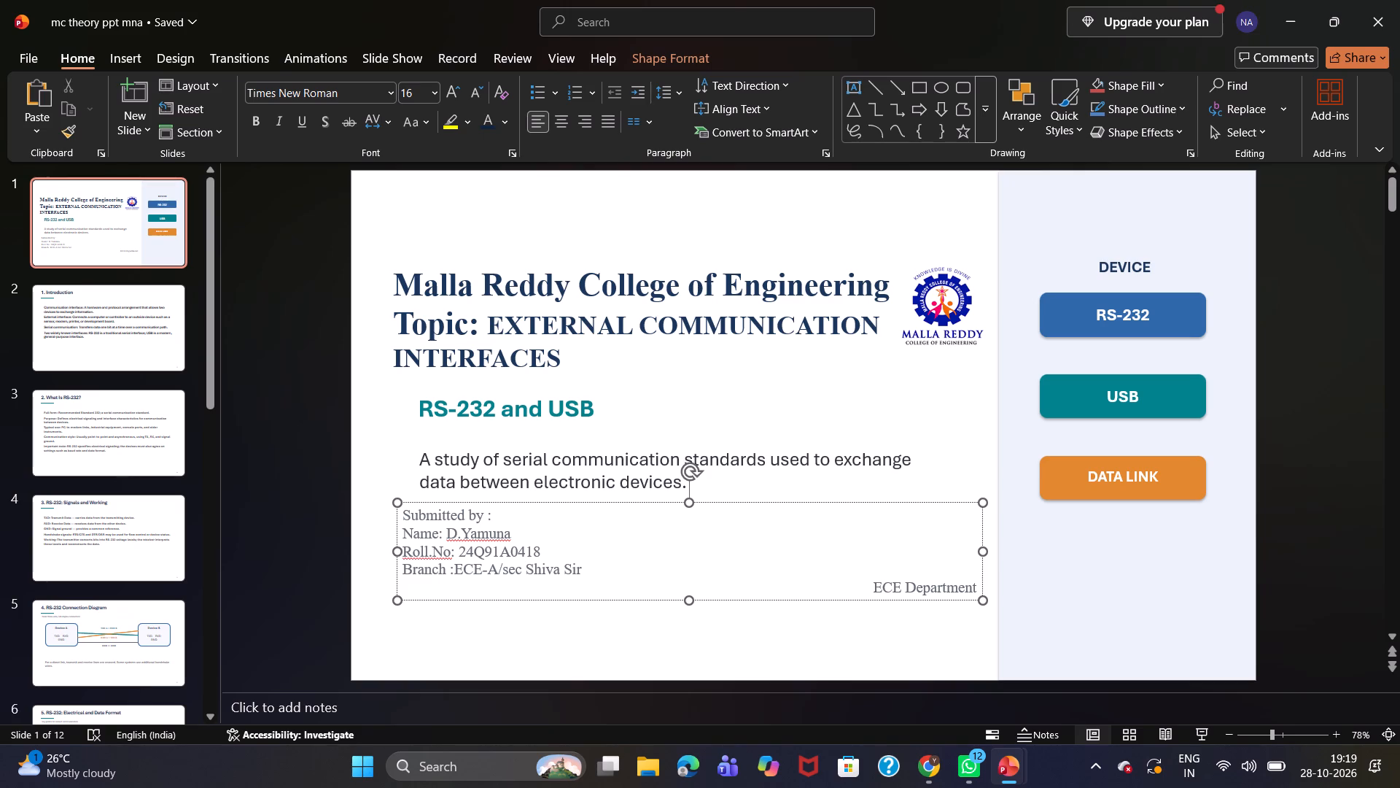
key(space)
text(Submitted)
key(space)
text(Tpo)
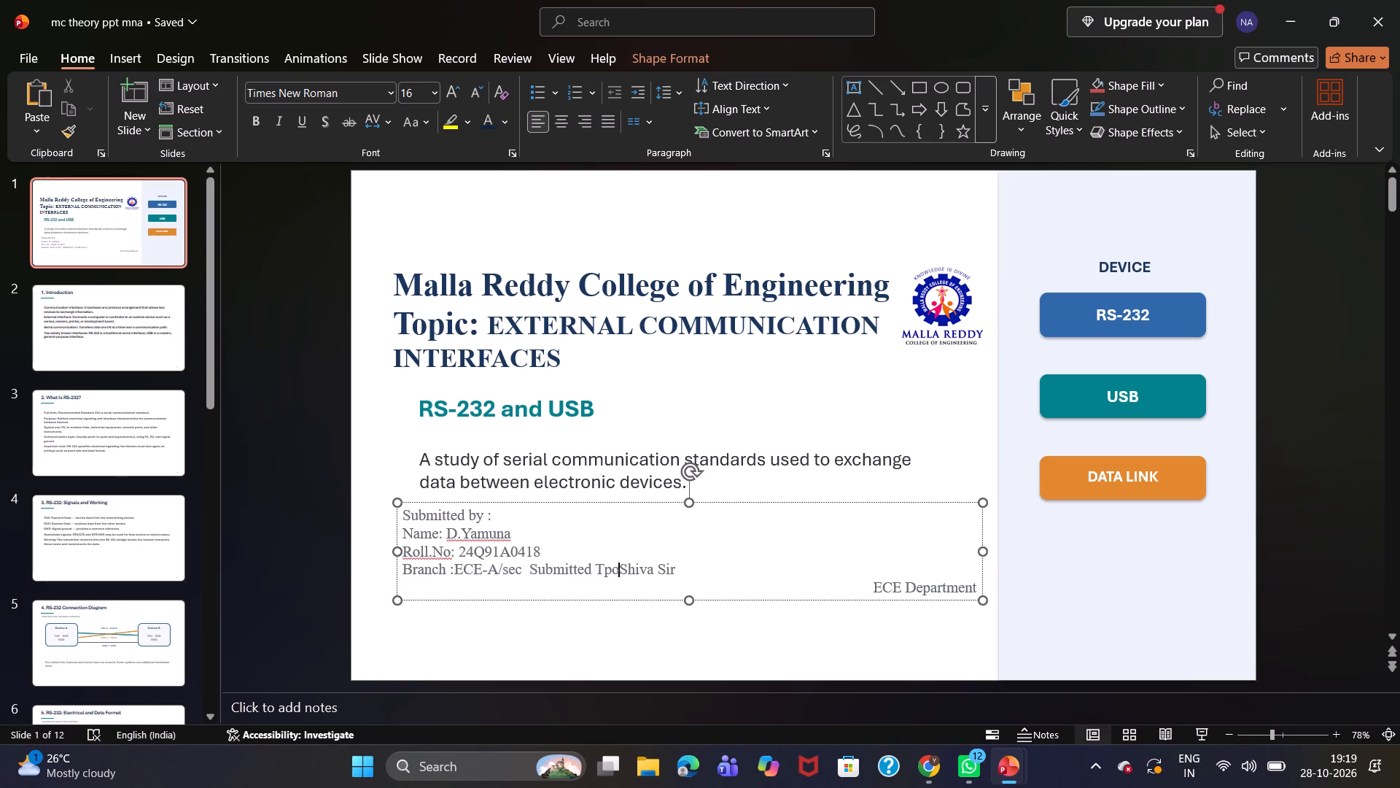
key(BackSpace)
key(BackSpace)
text(o :)
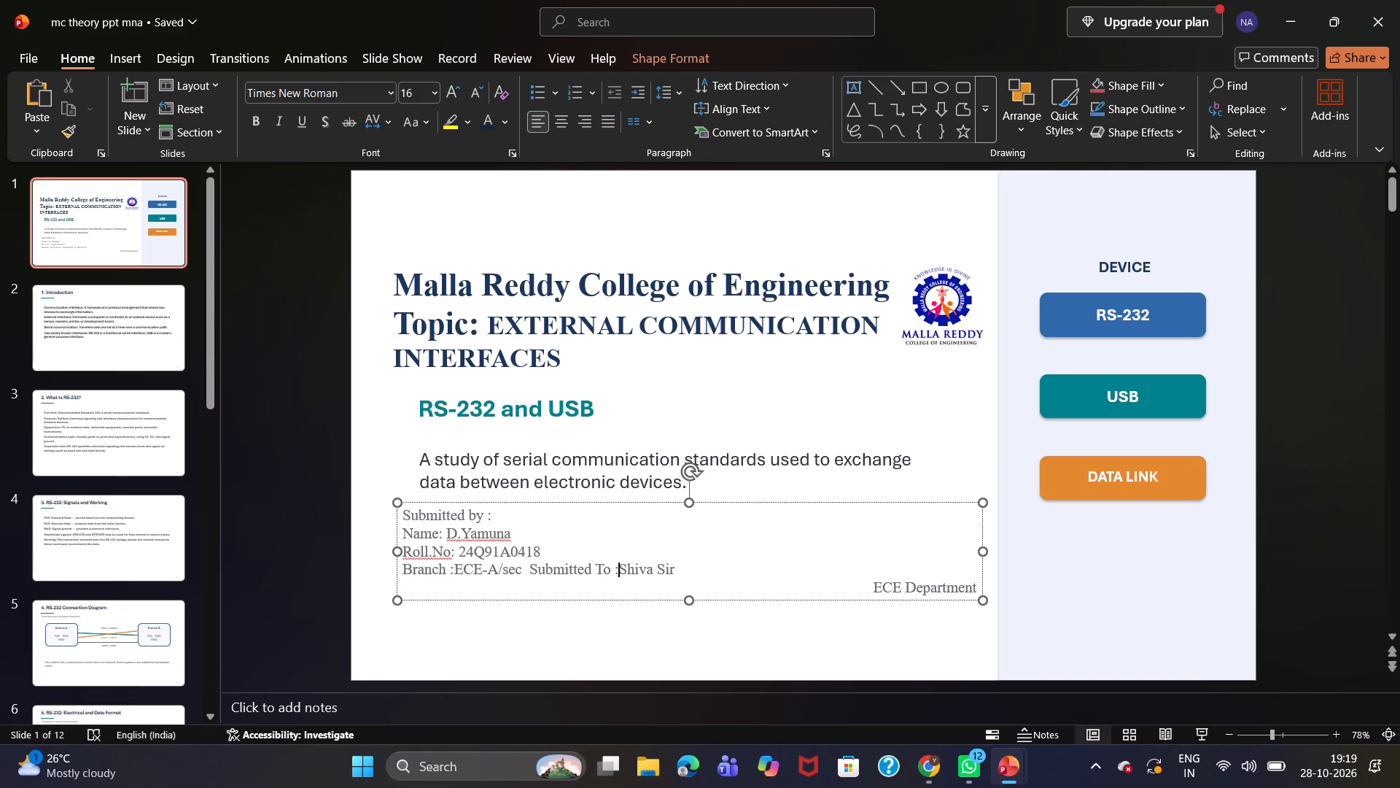
Split "Submitted To :" and the teacher's name onto separate lines below the Branch line.
click(530, 568)
key(space)
key(Return)
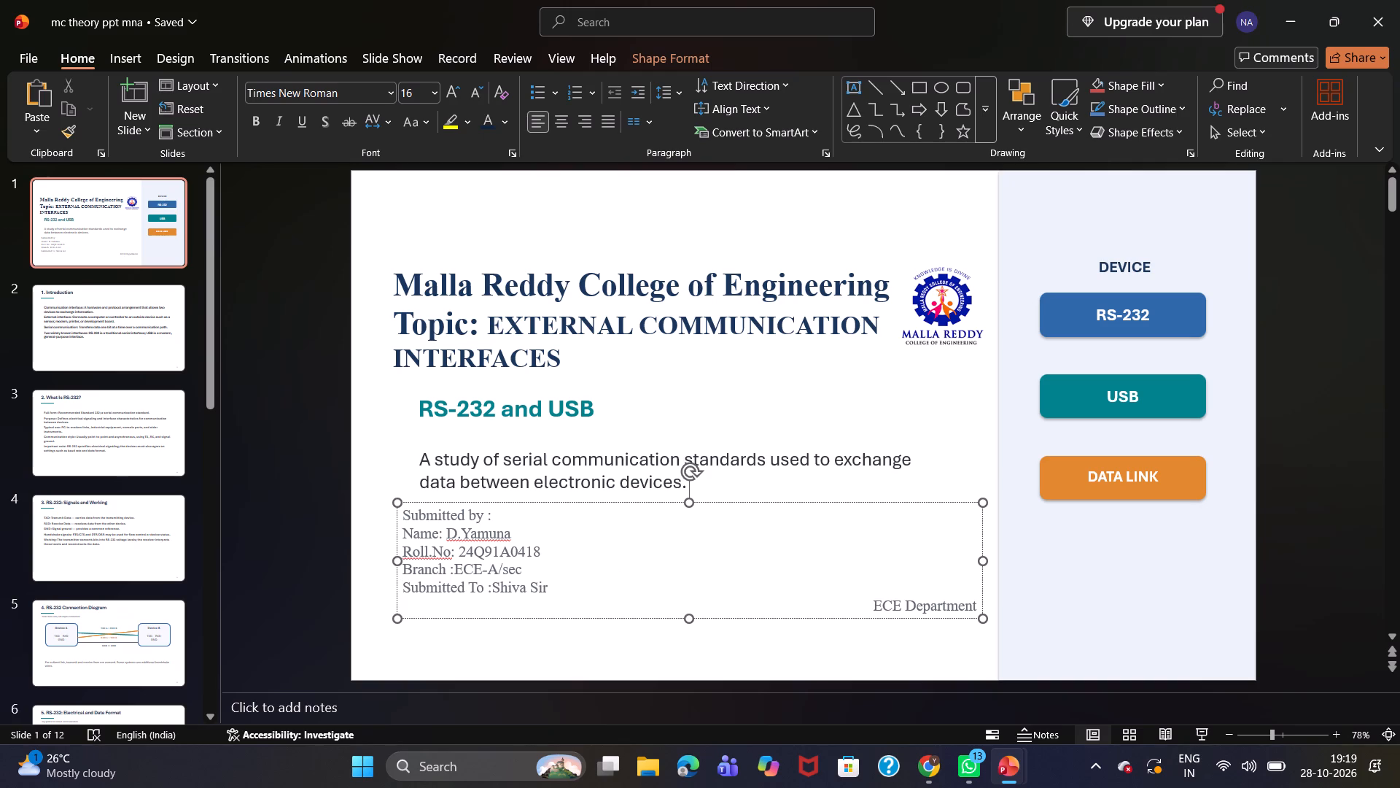
click(492, 592)
key(Return)
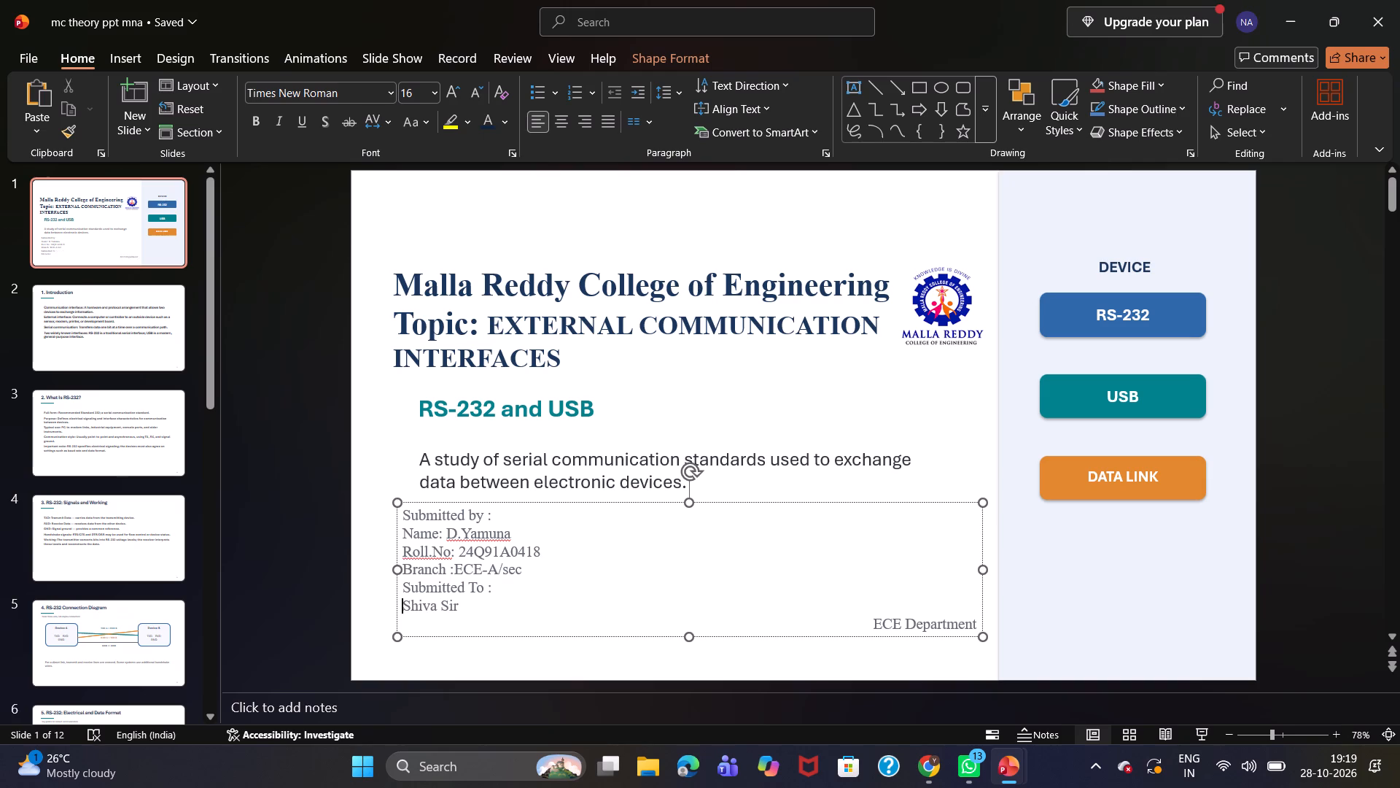
Right-align the "Submitted To :" line and the teacher's name line to match "ECE Department".
drag(402, 584, 454, 610)
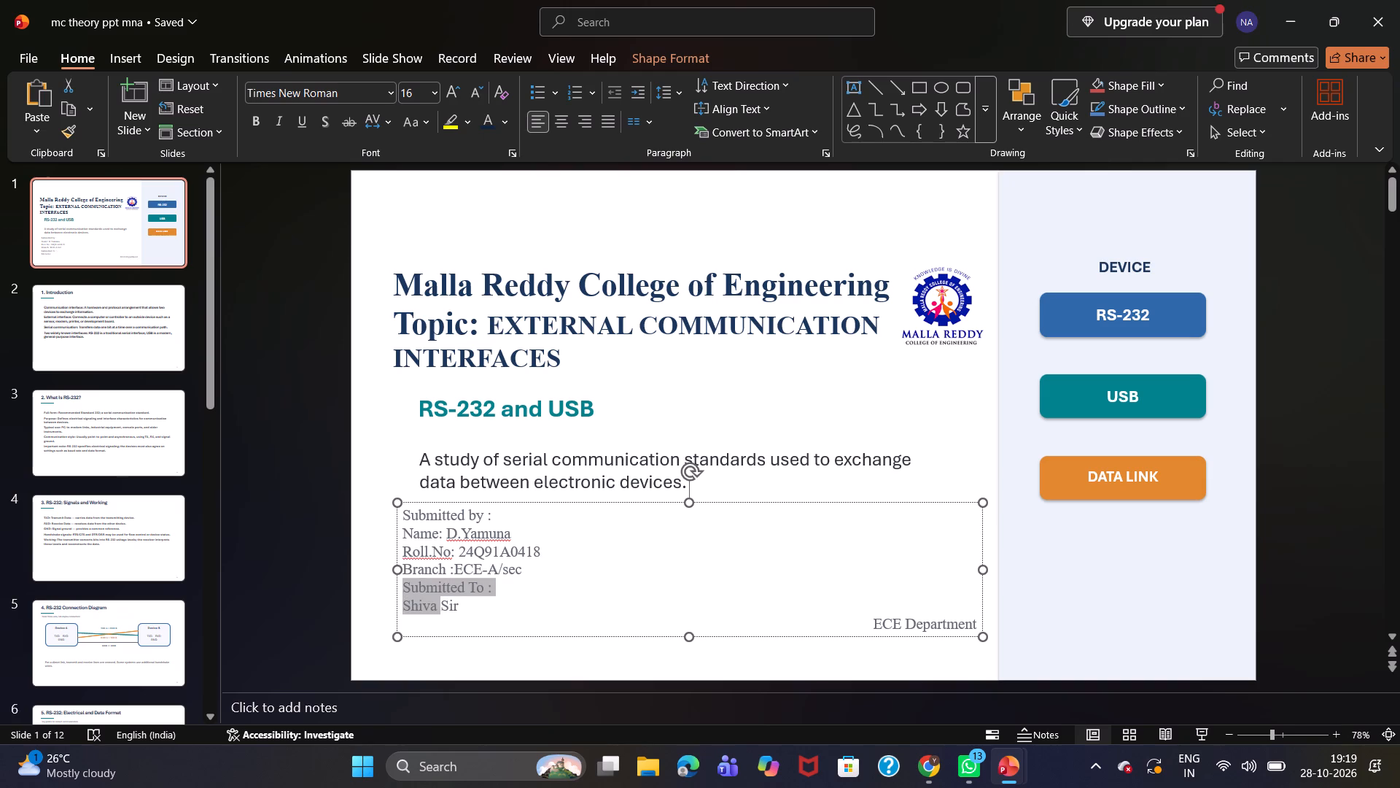
drag(454, 610, 472, 612)
click(603, 577)
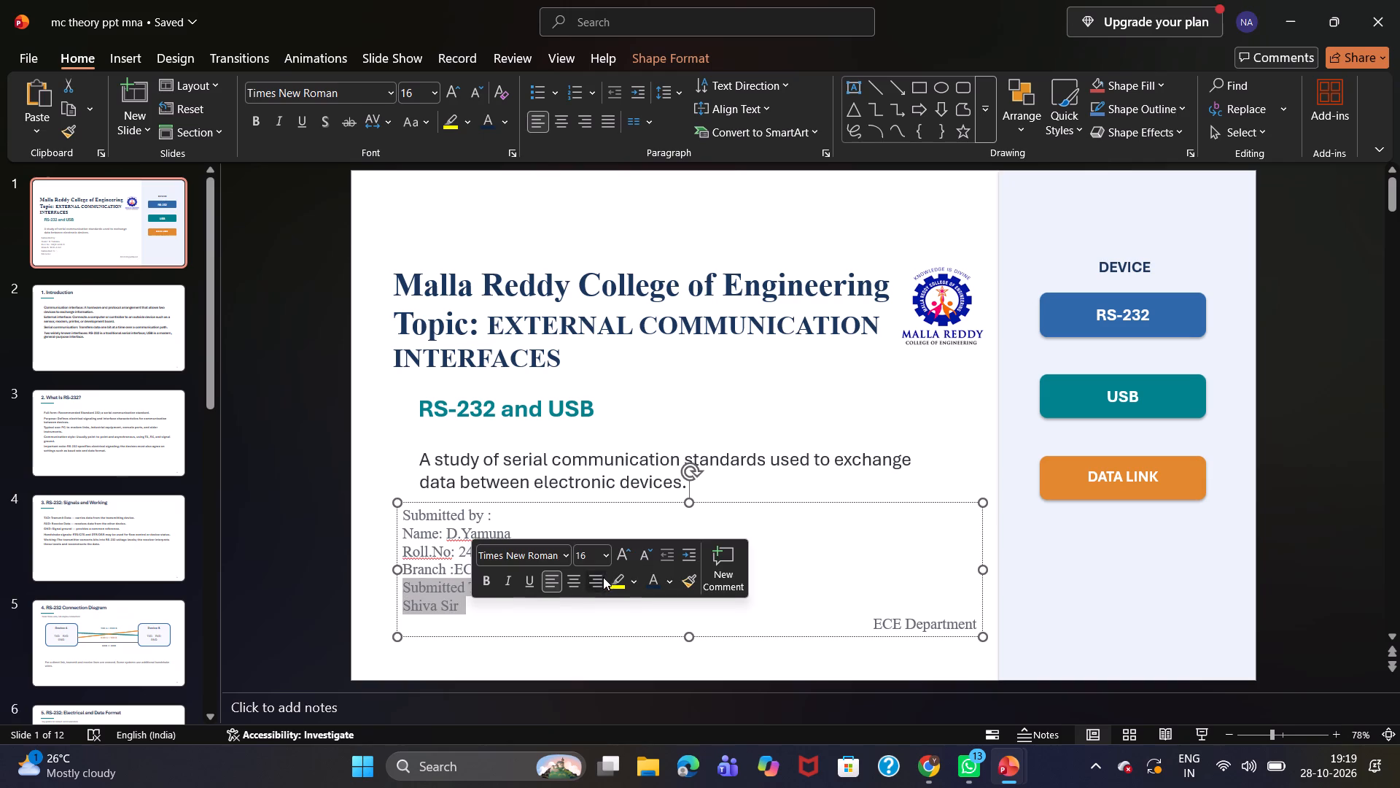
click(354, 587)
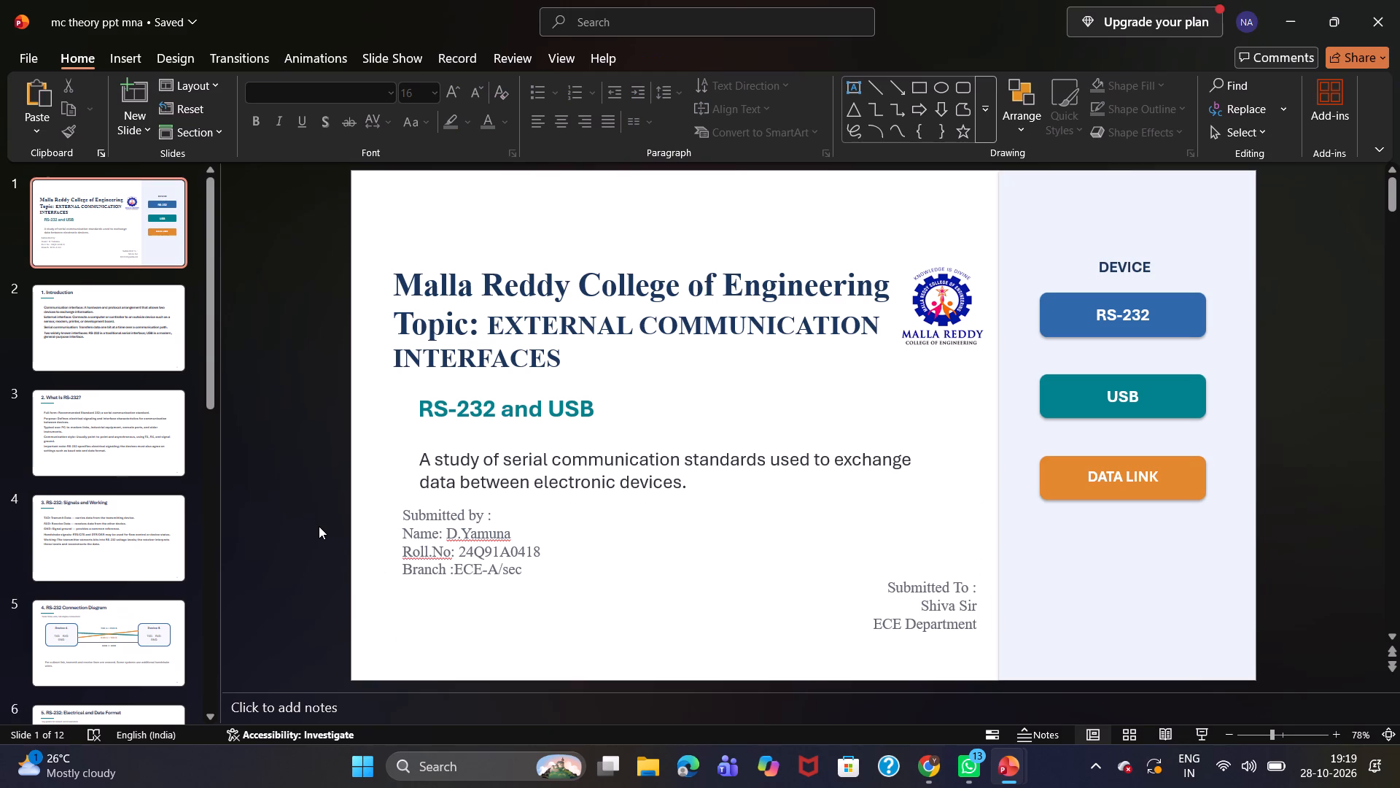
click(251, 456)
Cut the pale blue background panel behind the DEVICE label and boxes on the title slide.
click(916, 425)
drag(956, 450, 975, 459)
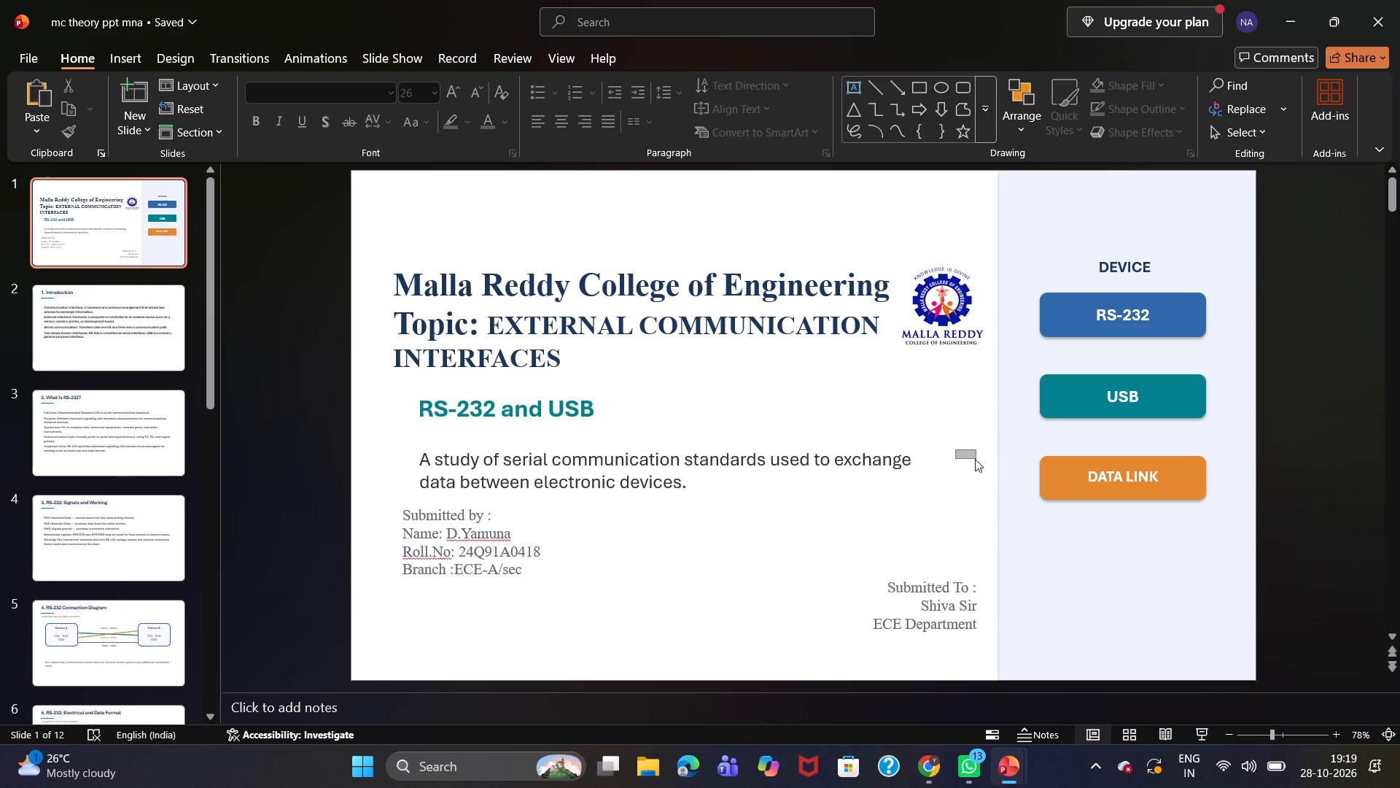
click(975, 459)
click(1043, 524)
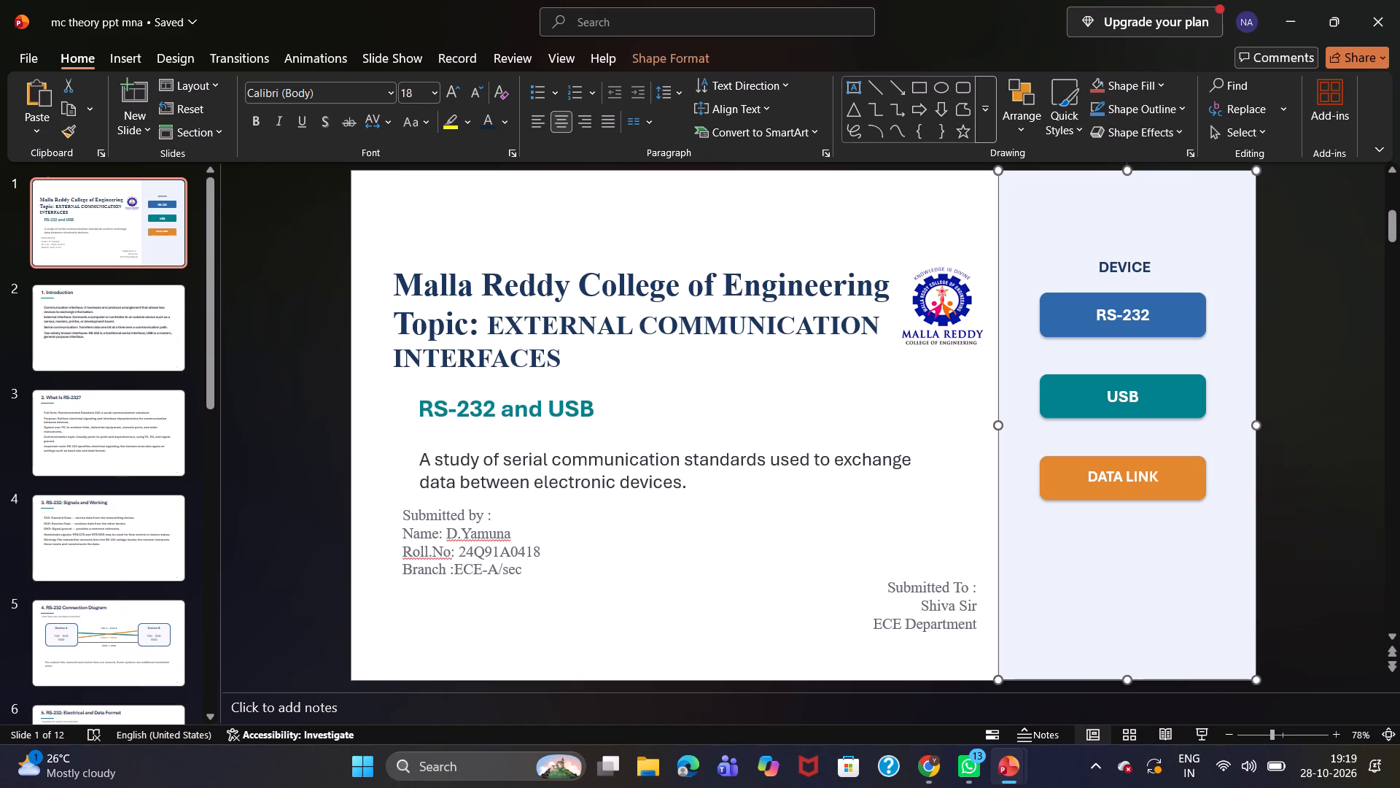
right_click(1108, 565)
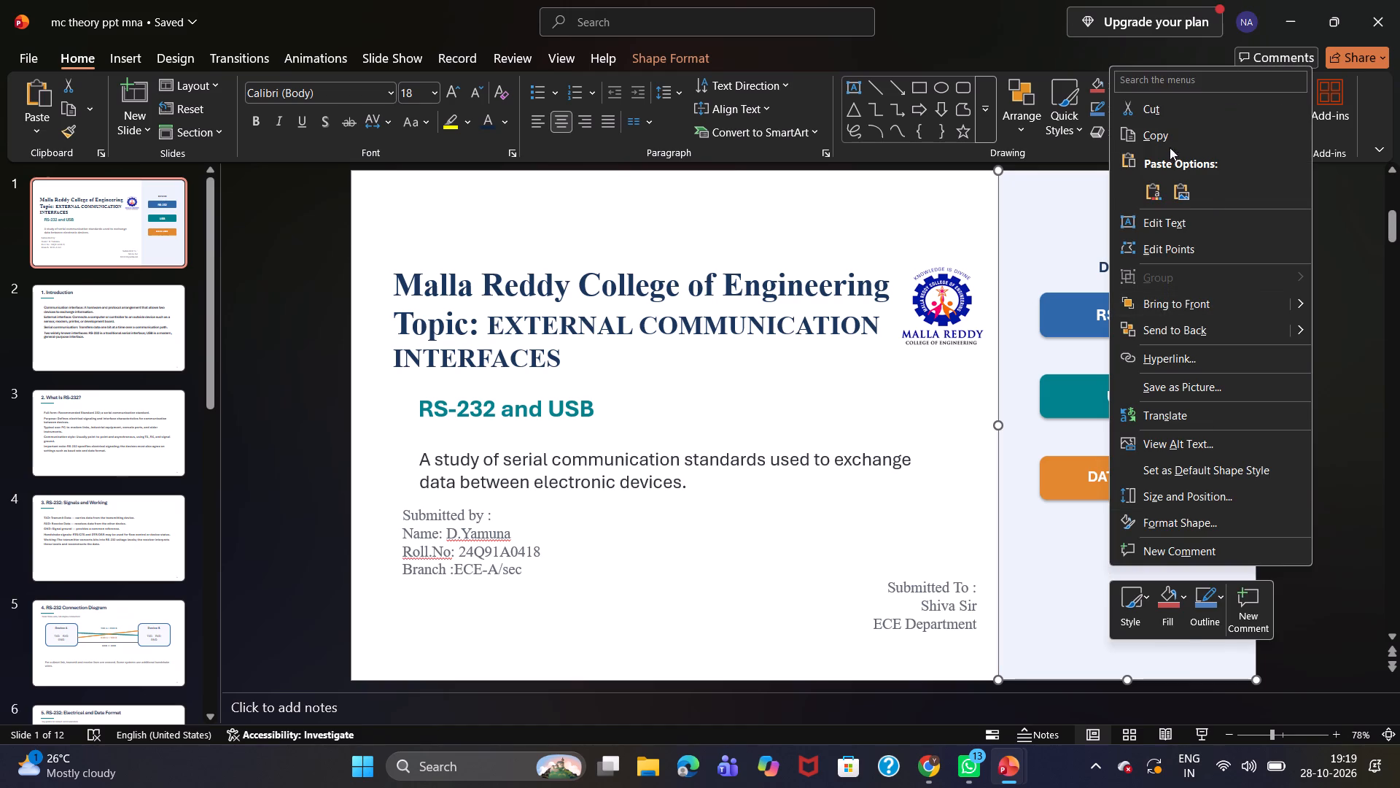
click(1161, 115)
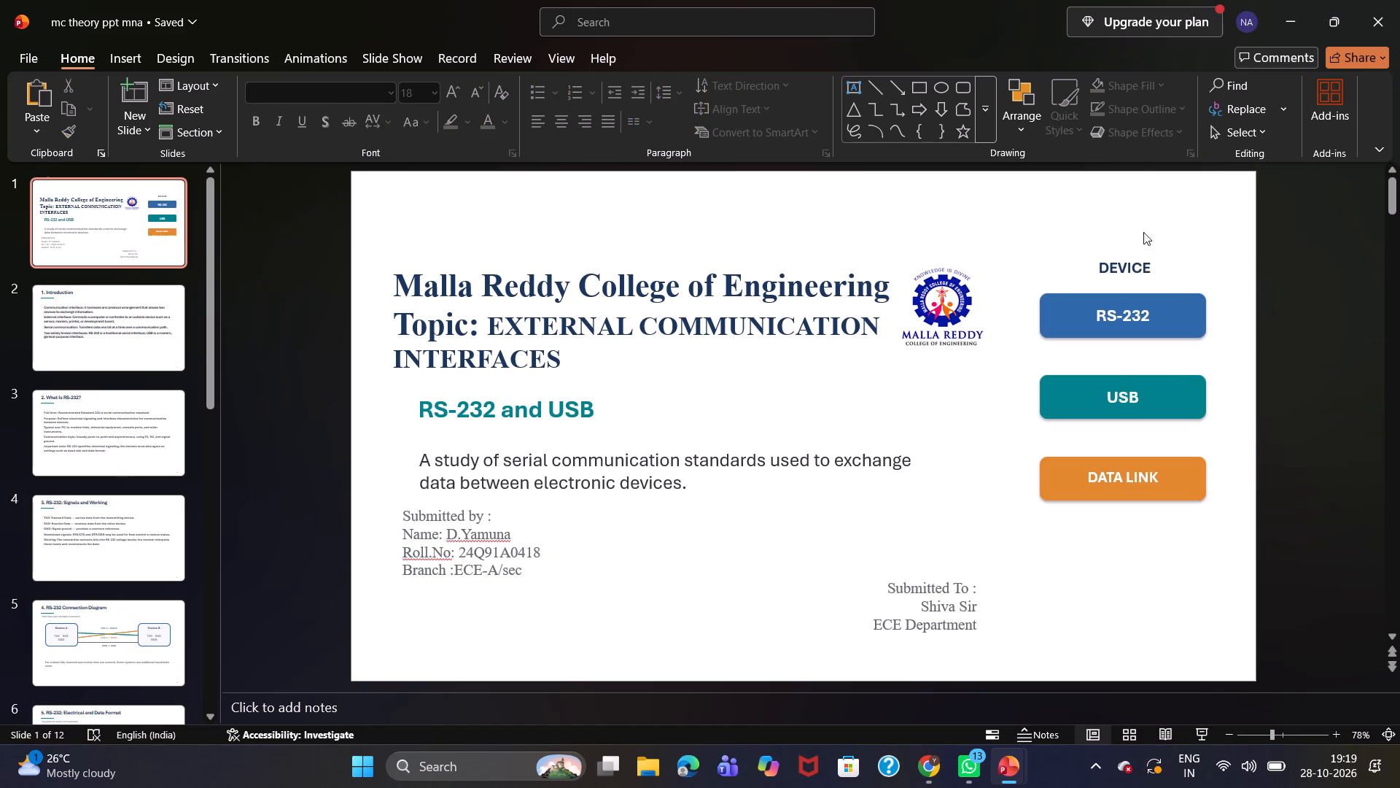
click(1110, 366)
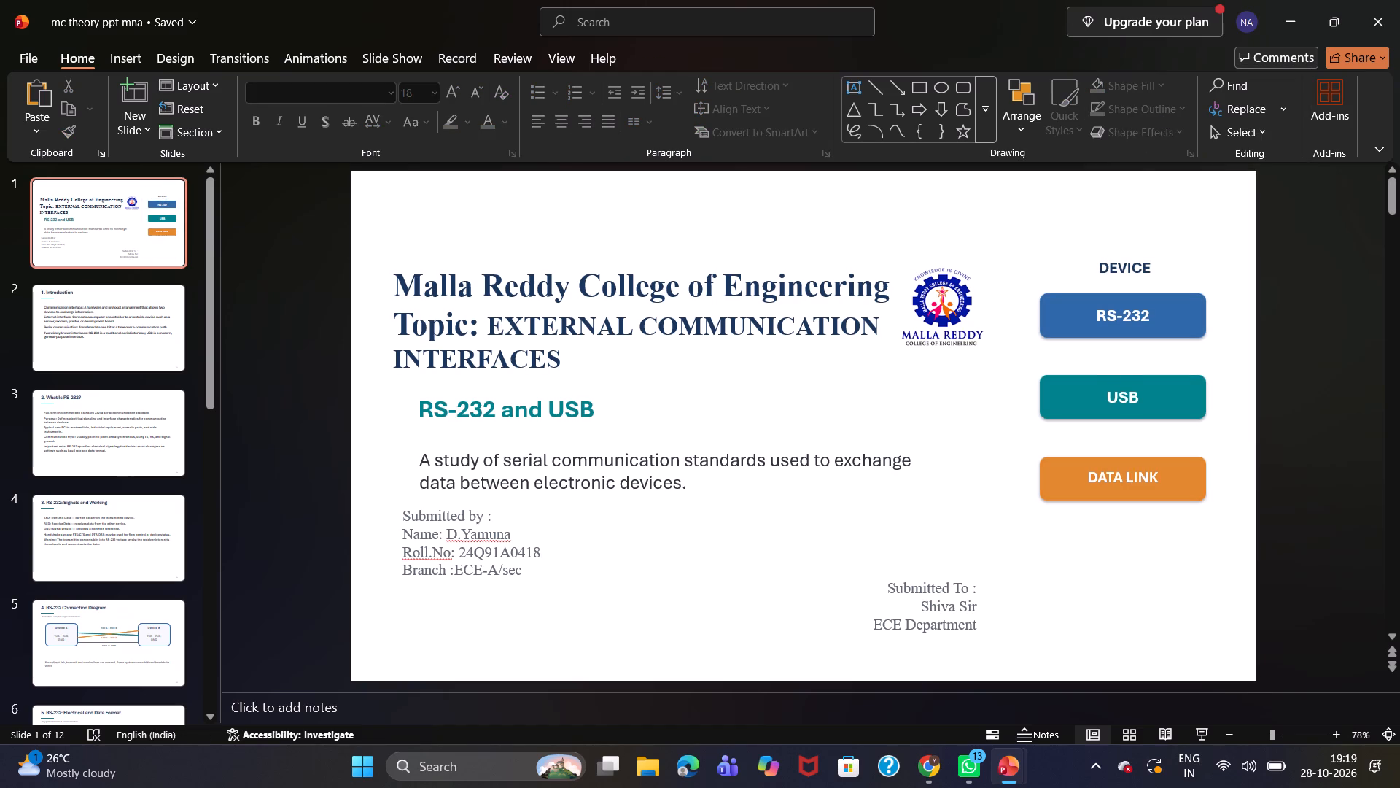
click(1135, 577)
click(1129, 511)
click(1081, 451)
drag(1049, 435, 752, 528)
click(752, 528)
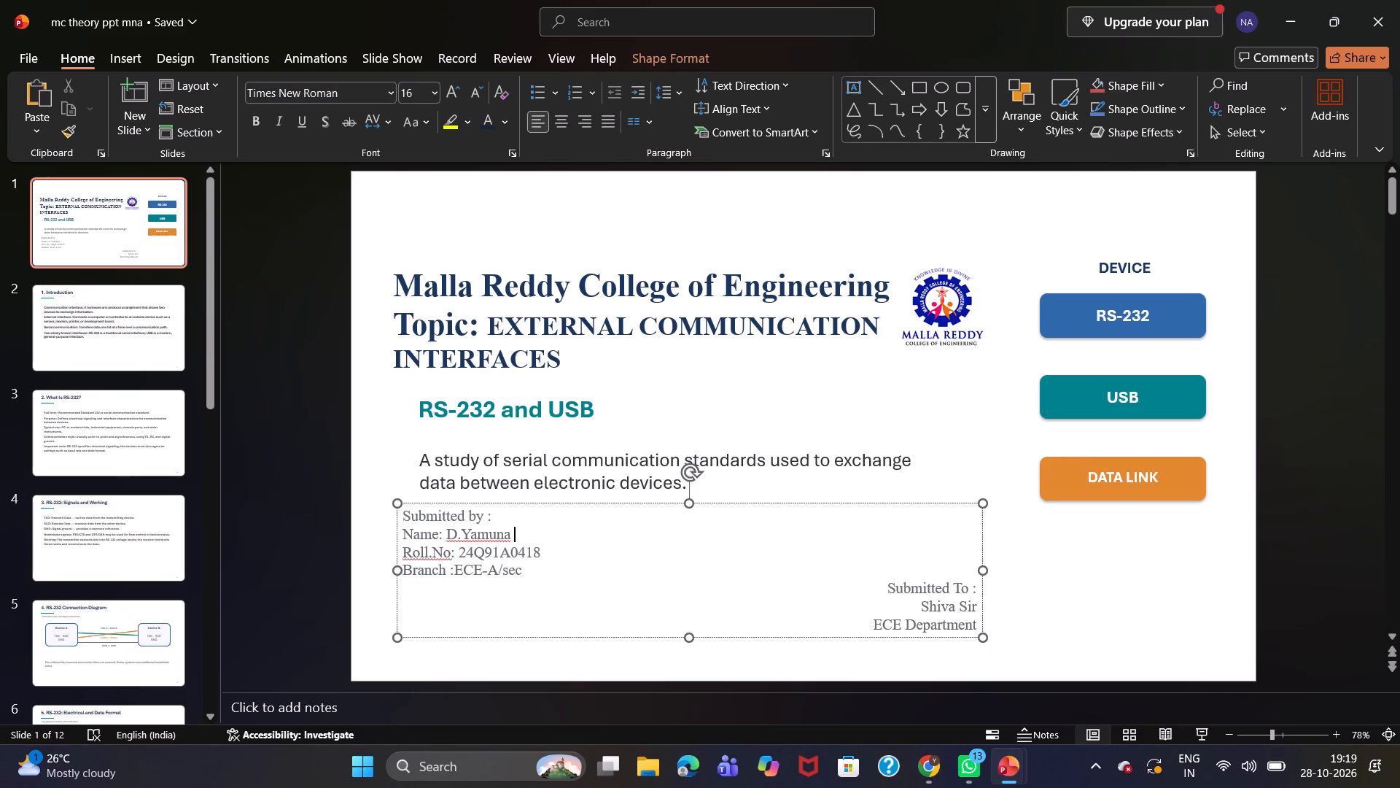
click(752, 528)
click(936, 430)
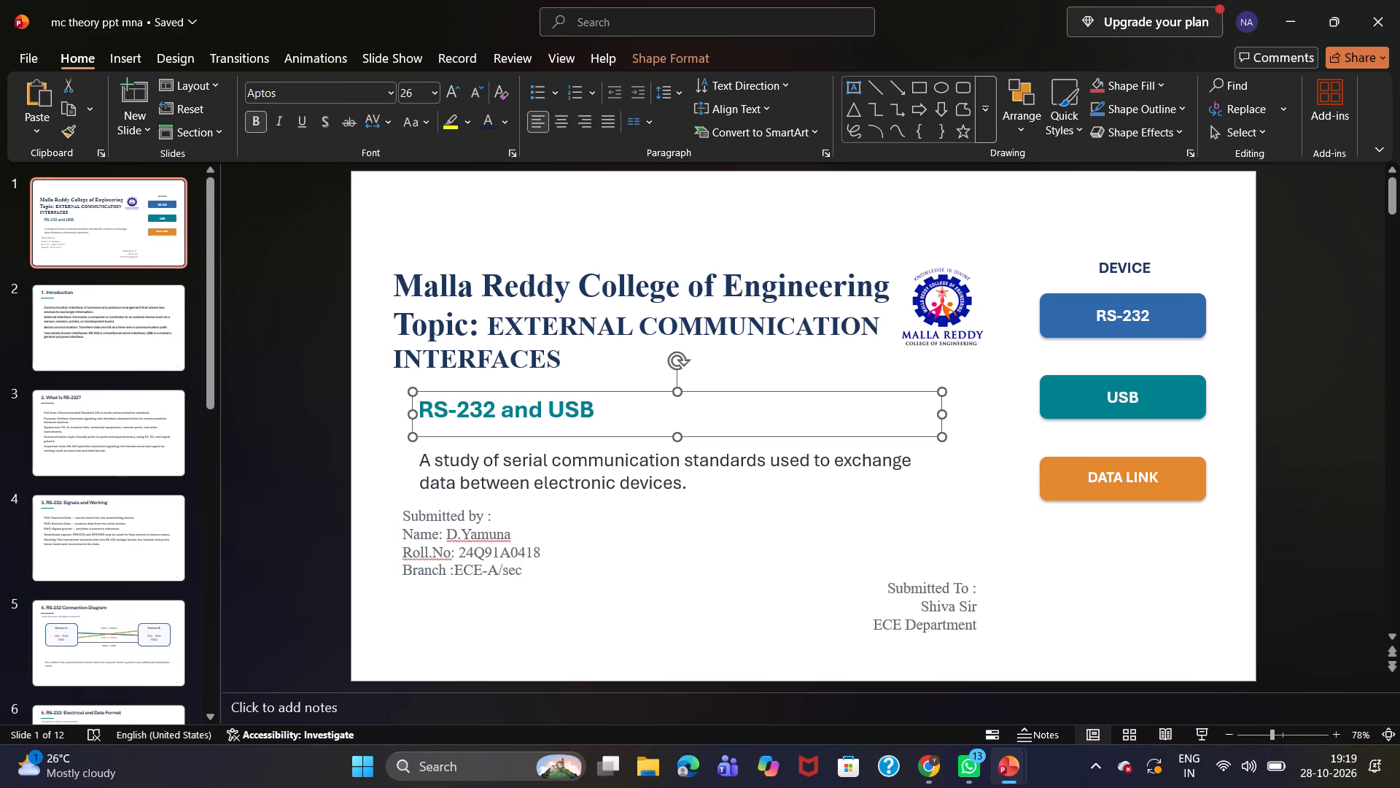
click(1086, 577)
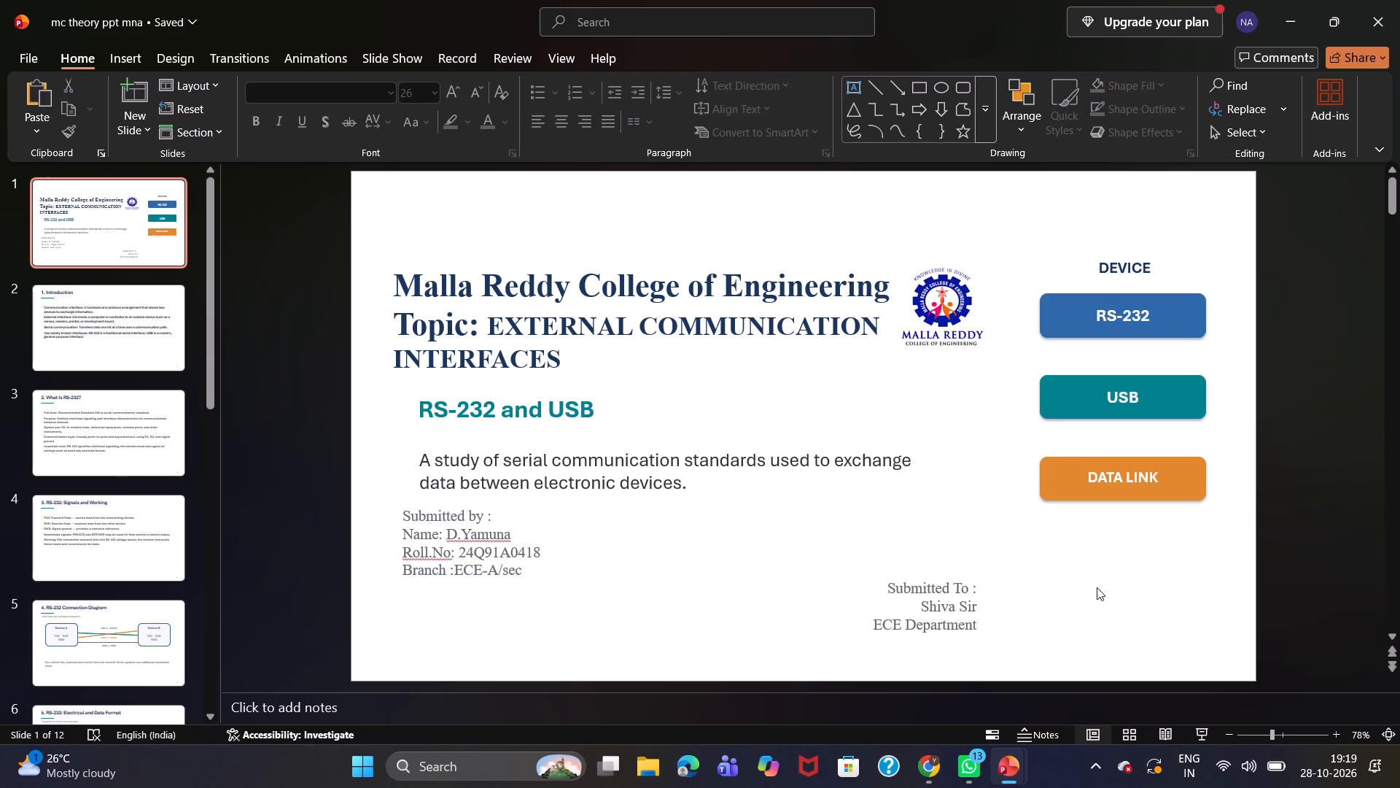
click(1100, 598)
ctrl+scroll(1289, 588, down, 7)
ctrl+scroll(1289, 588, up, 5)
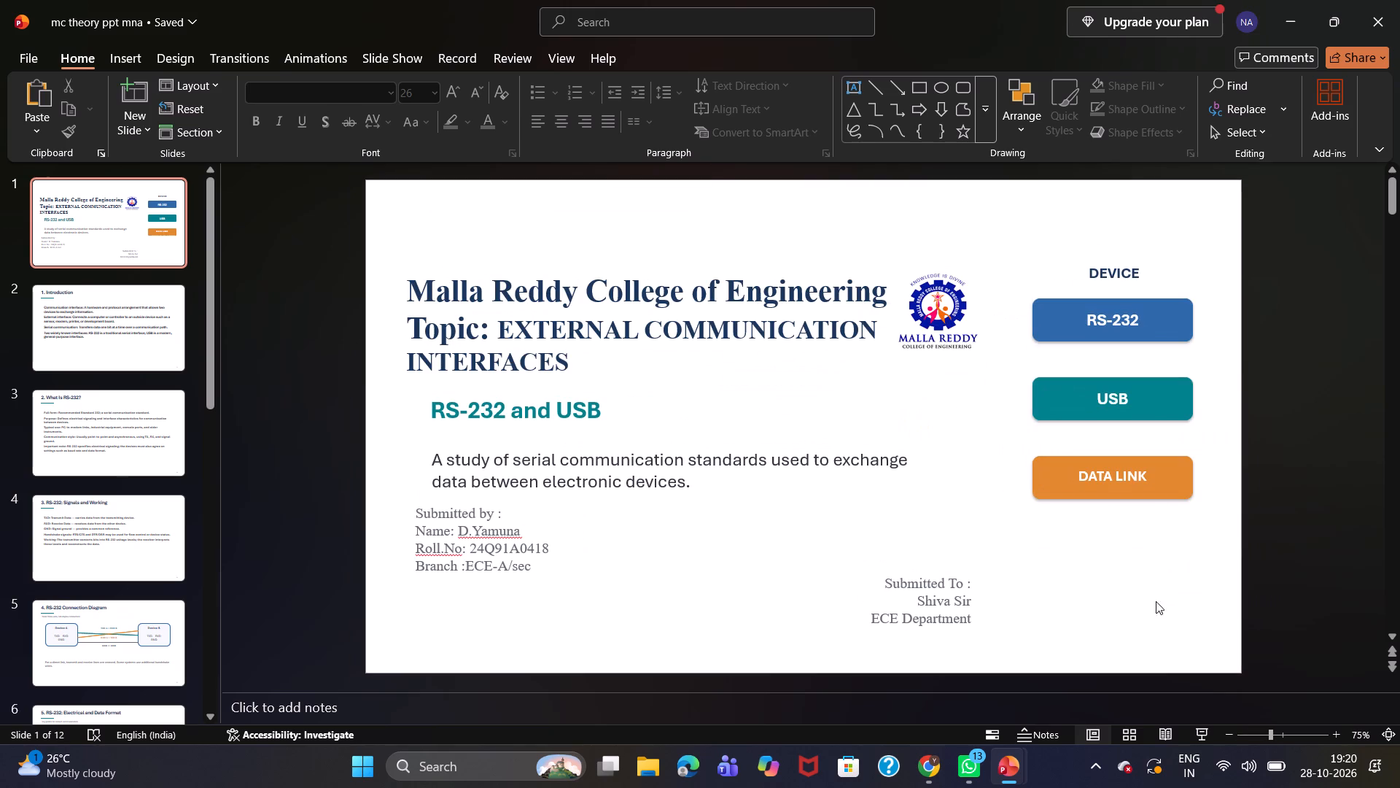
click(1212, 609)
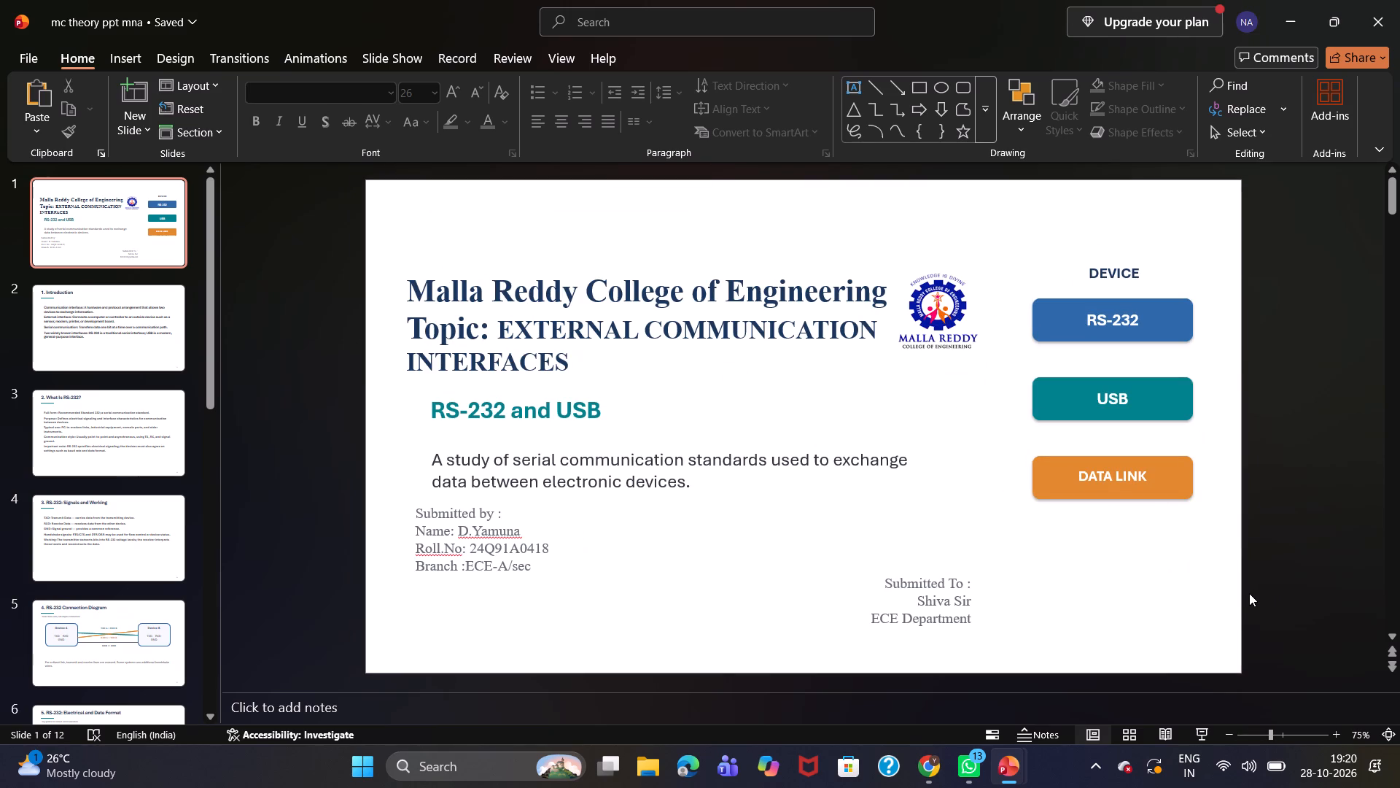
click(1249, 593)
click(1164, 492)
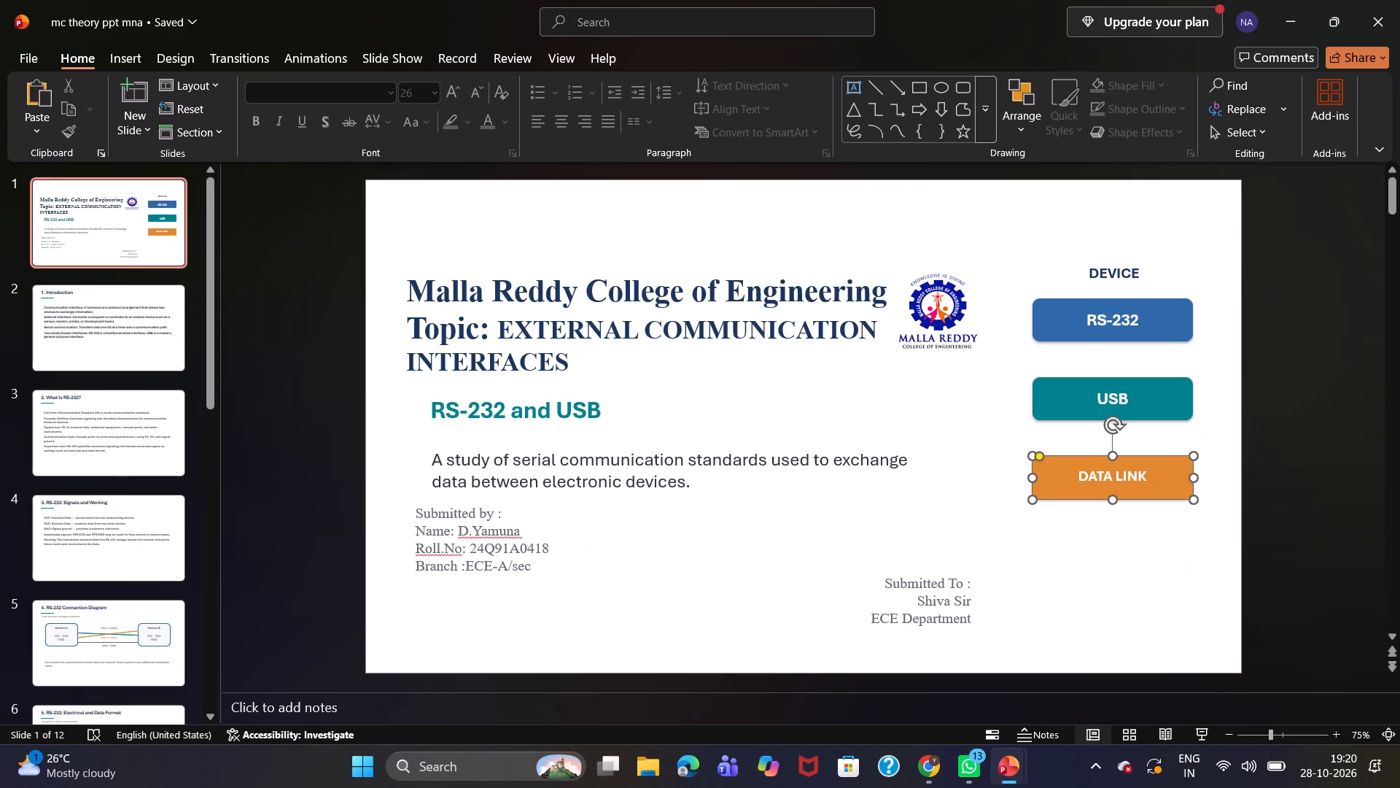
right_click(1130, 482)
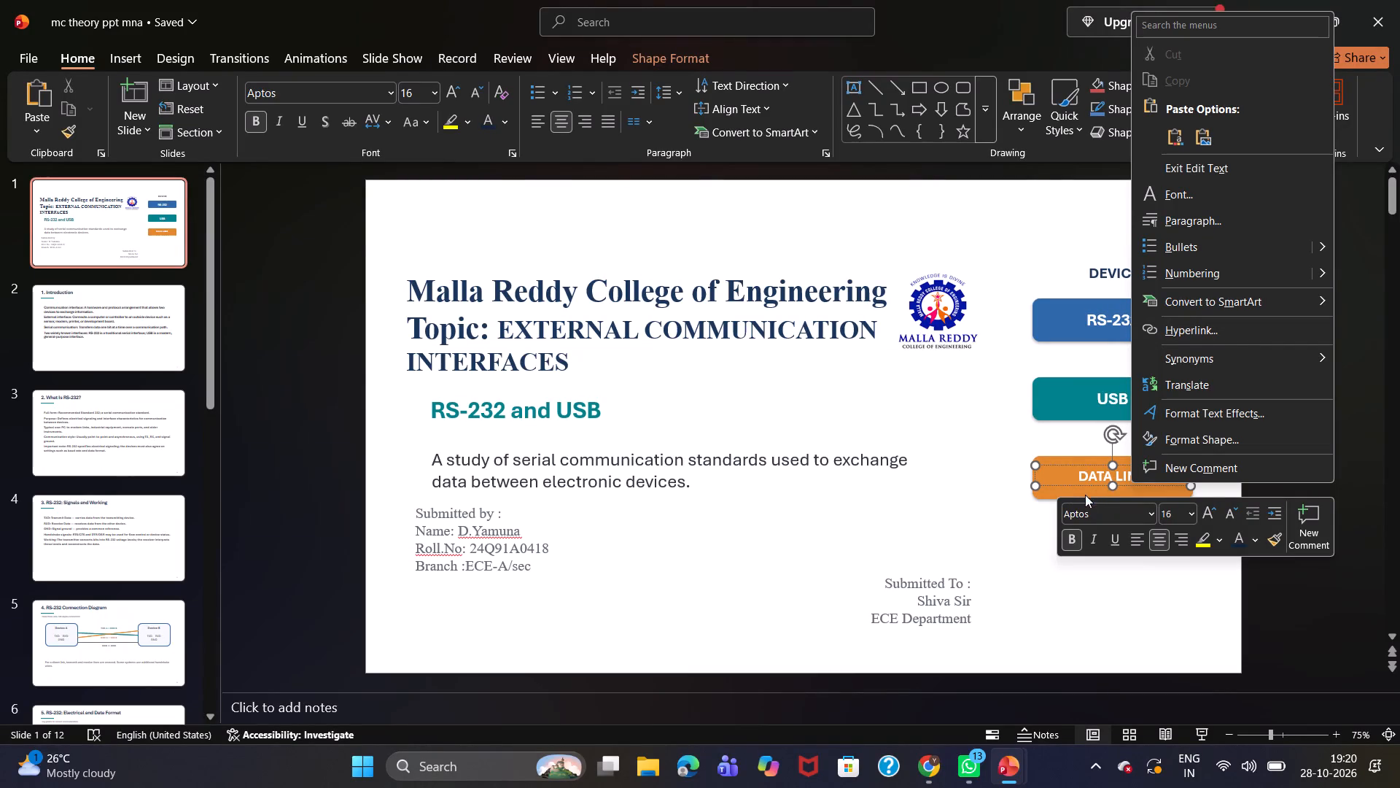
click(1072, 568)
Review the whole deck from the title slide through the last USB slide and back, checking headings and content.
click(289, 328)
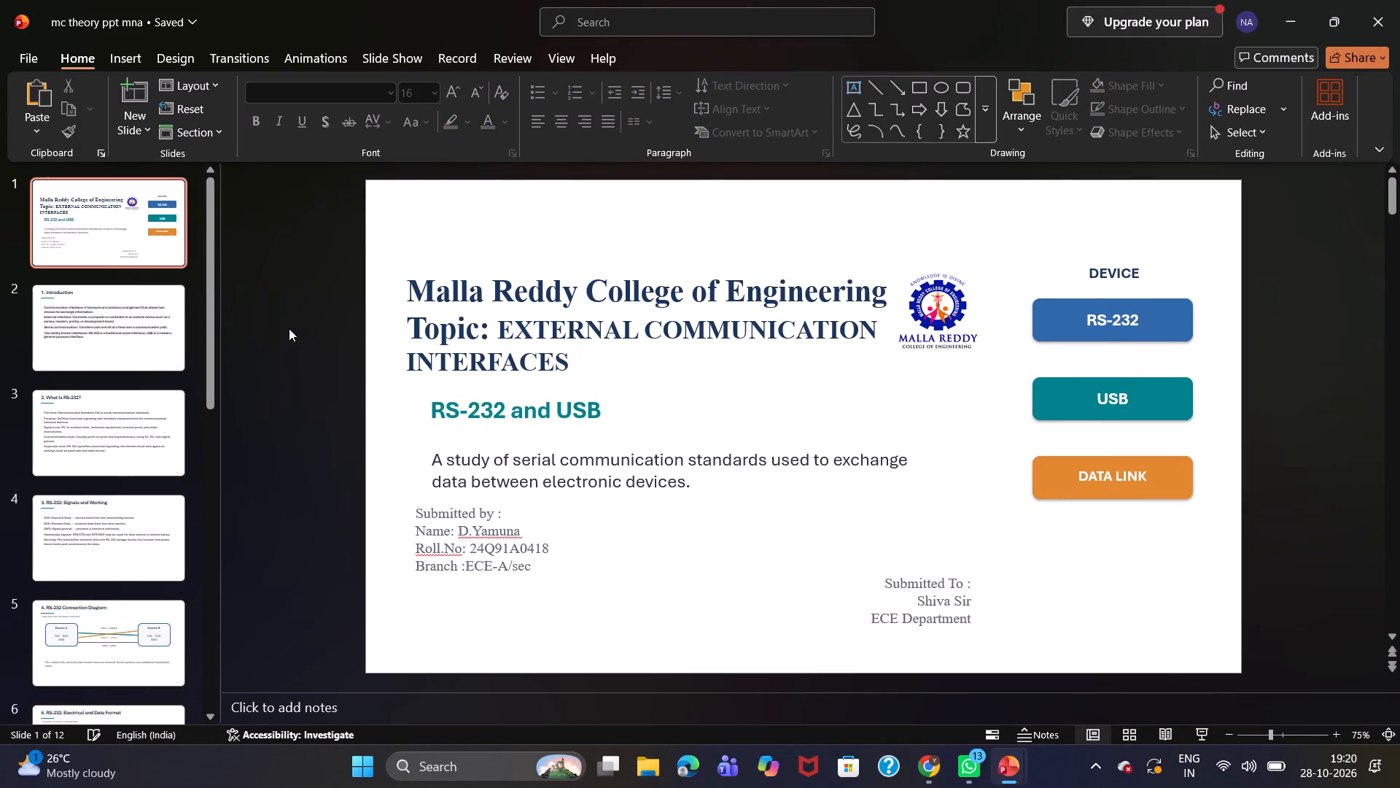
key(Down)
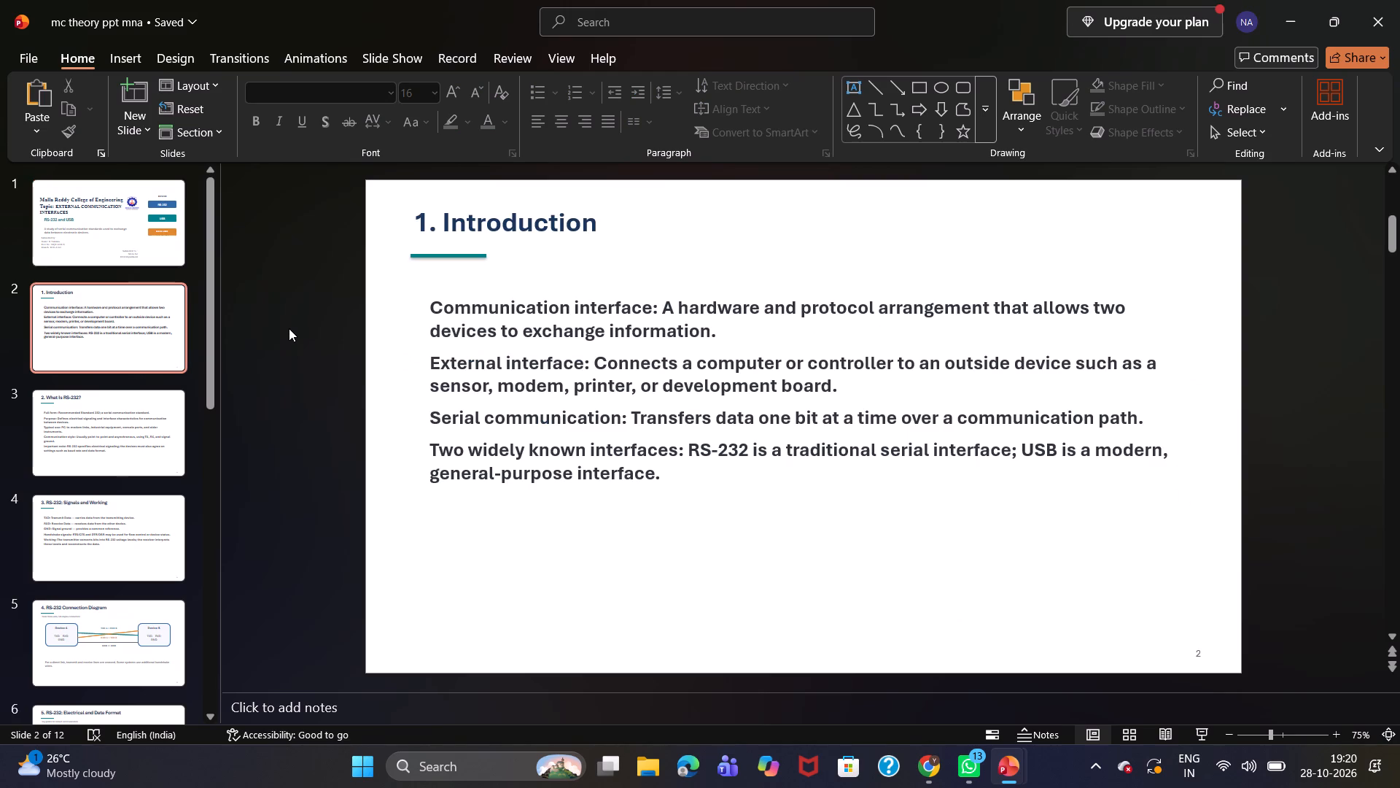
key(Down)
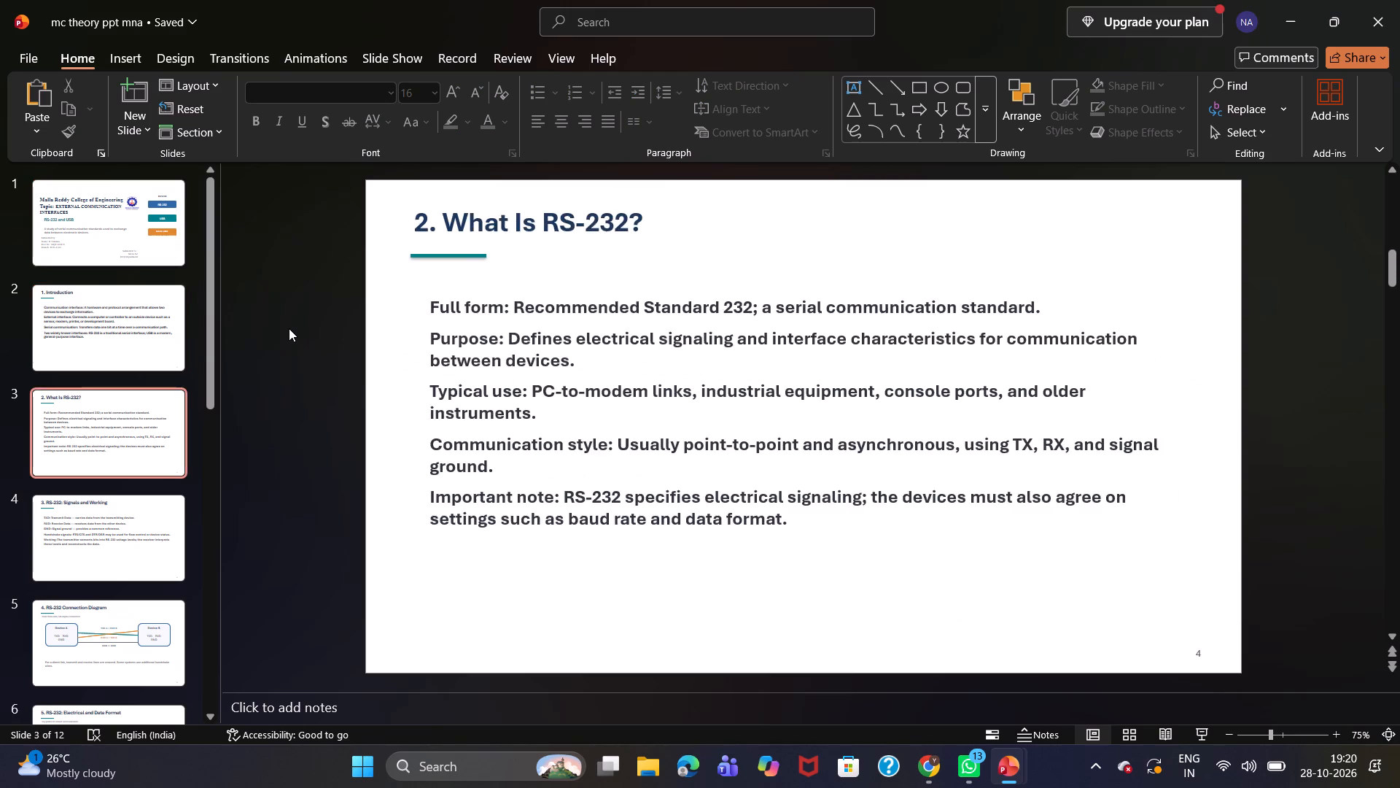
key(Down)
key(Down)
key(Down)
key(Down)
key(Down)
key(Down)
key(Down)
key(Down)
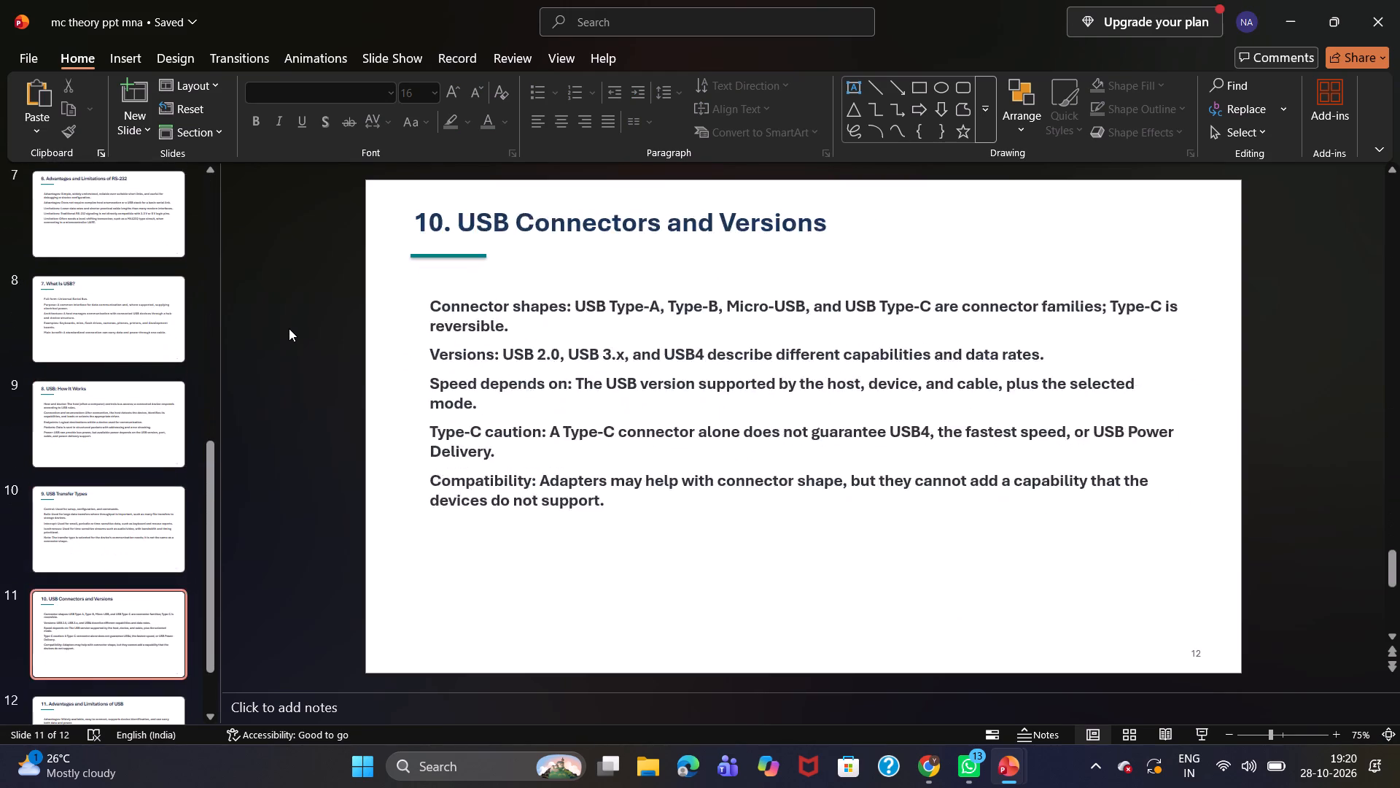
key(Down)
key(Down)
key(Down)
key(Up)
key(Up)
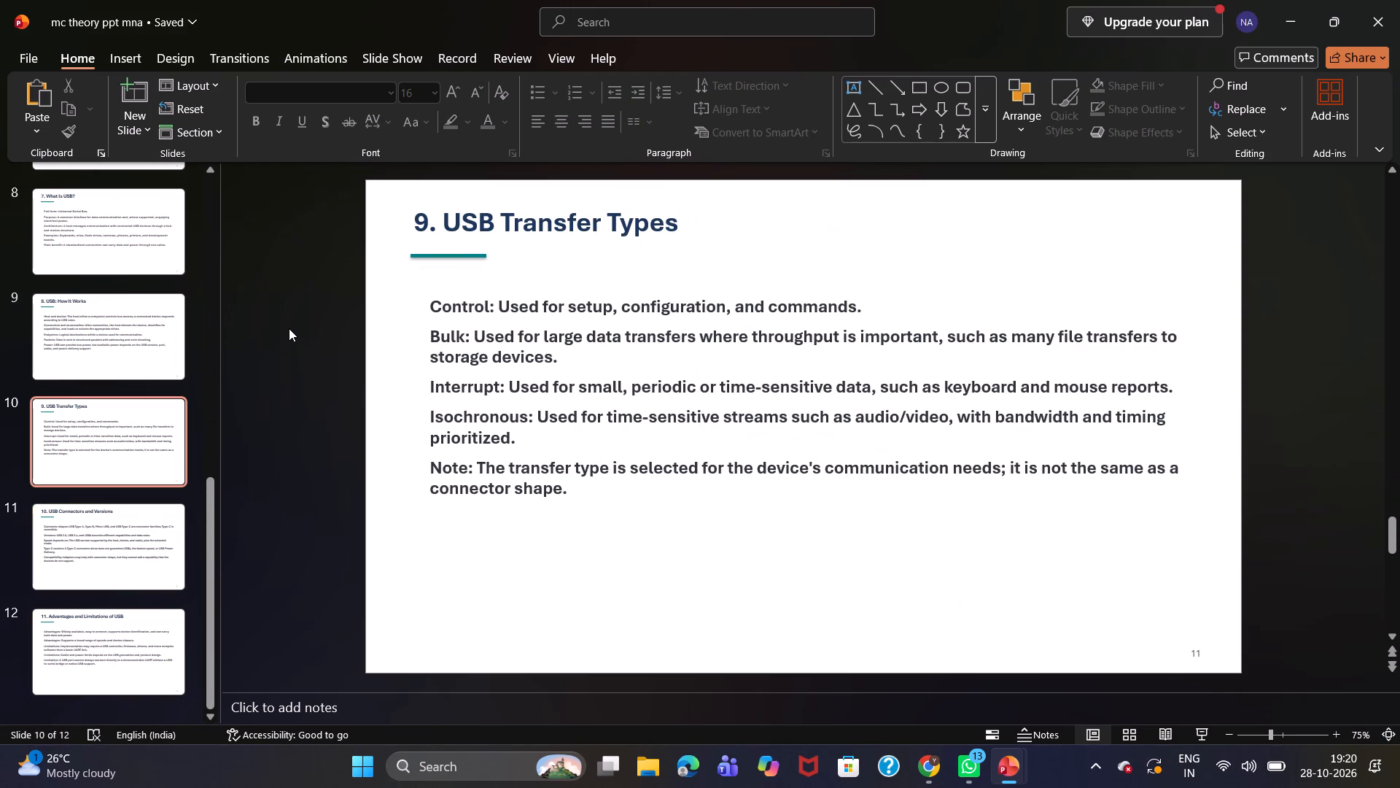
key(Up)
key(Up)
key(Up)
key(Up)
key(Up)
key(Up)
key(Up)
key(Up)
key(Up)
key(Up)
key(Up)
key(Up)
key(Up)
key(Up)
key(Up)
key(Up)
Go through the slides again from "1. Introduction" onward, checking the heading numbering and content of the RS-232 and USB slides.
key(Down)
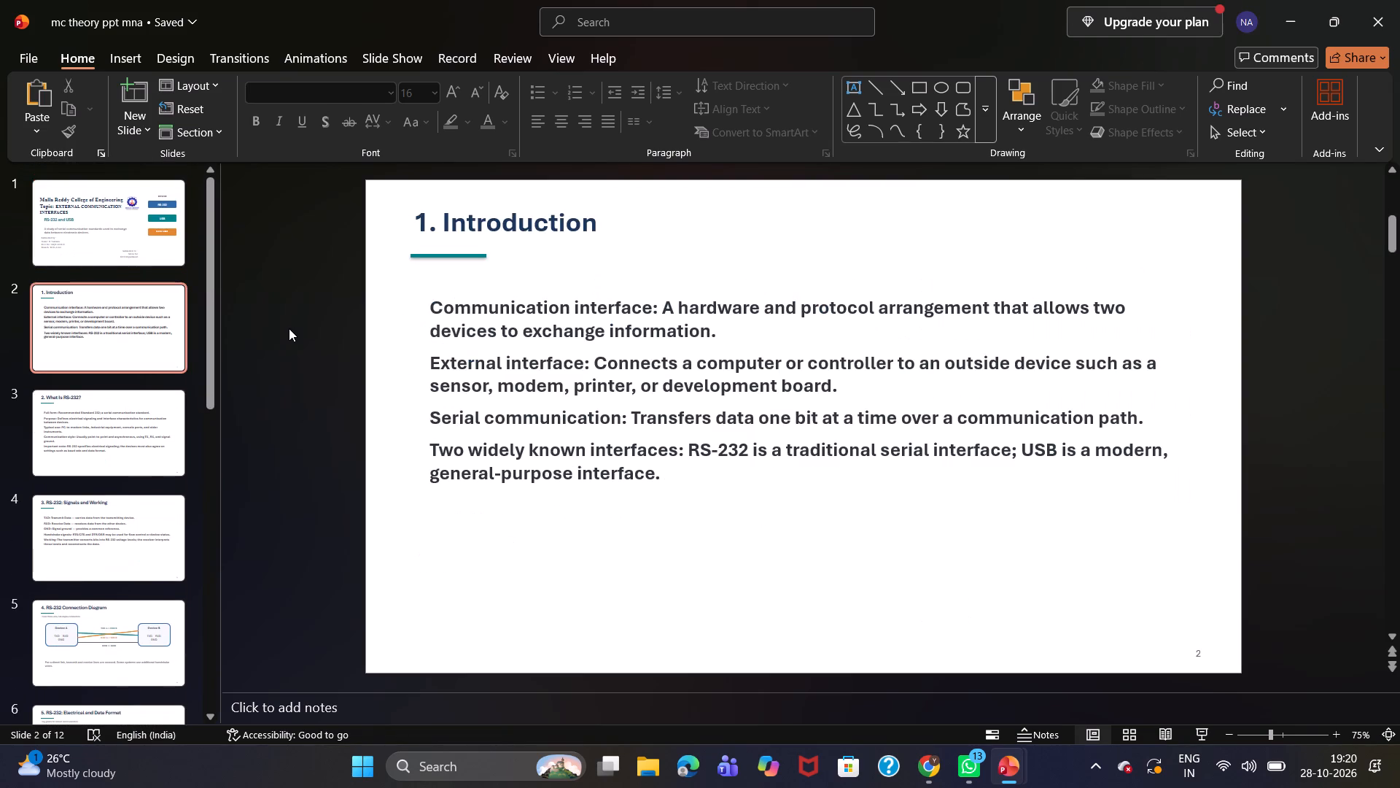
key(Down)
key(Down)
key(Down)
key(Down)
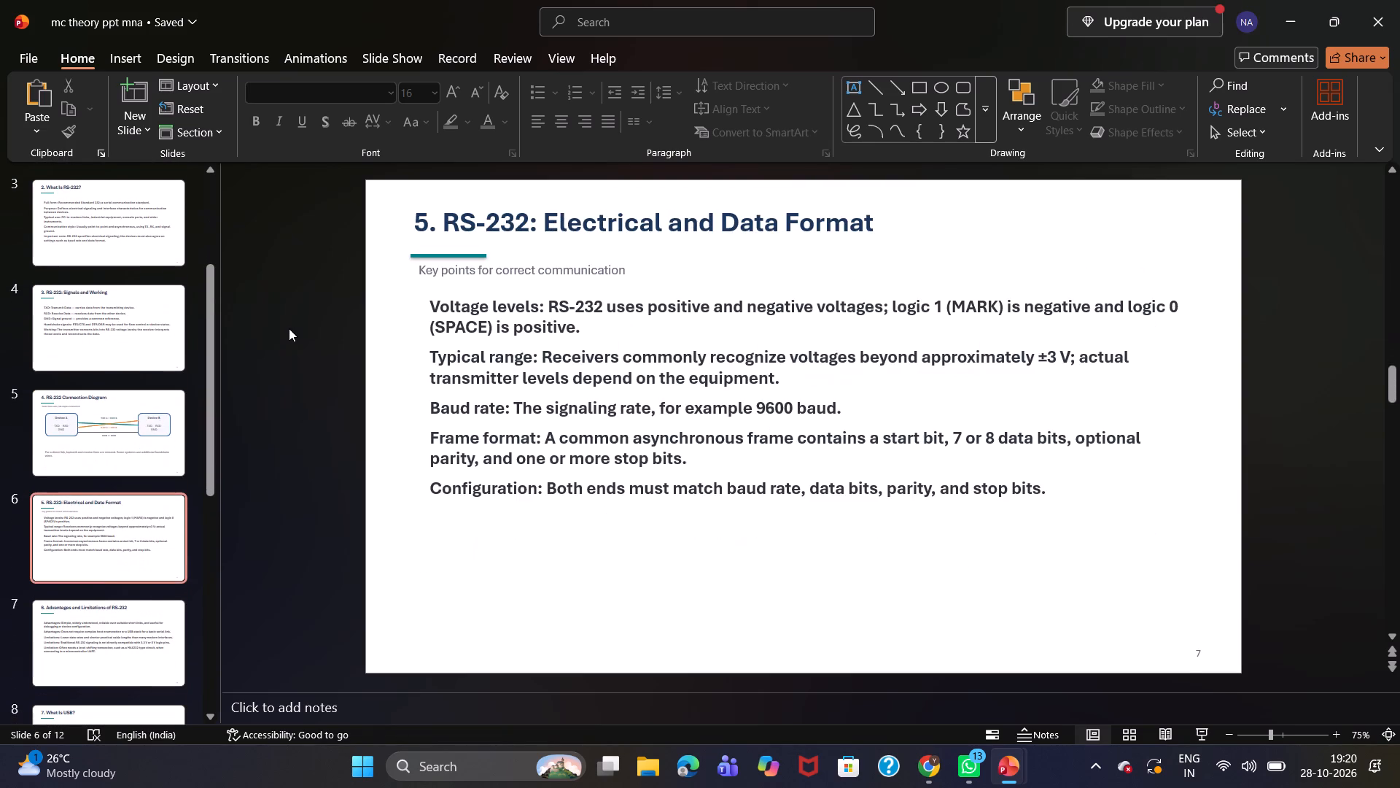
key(Down)
key(Down)
key(Down)
key(Down)
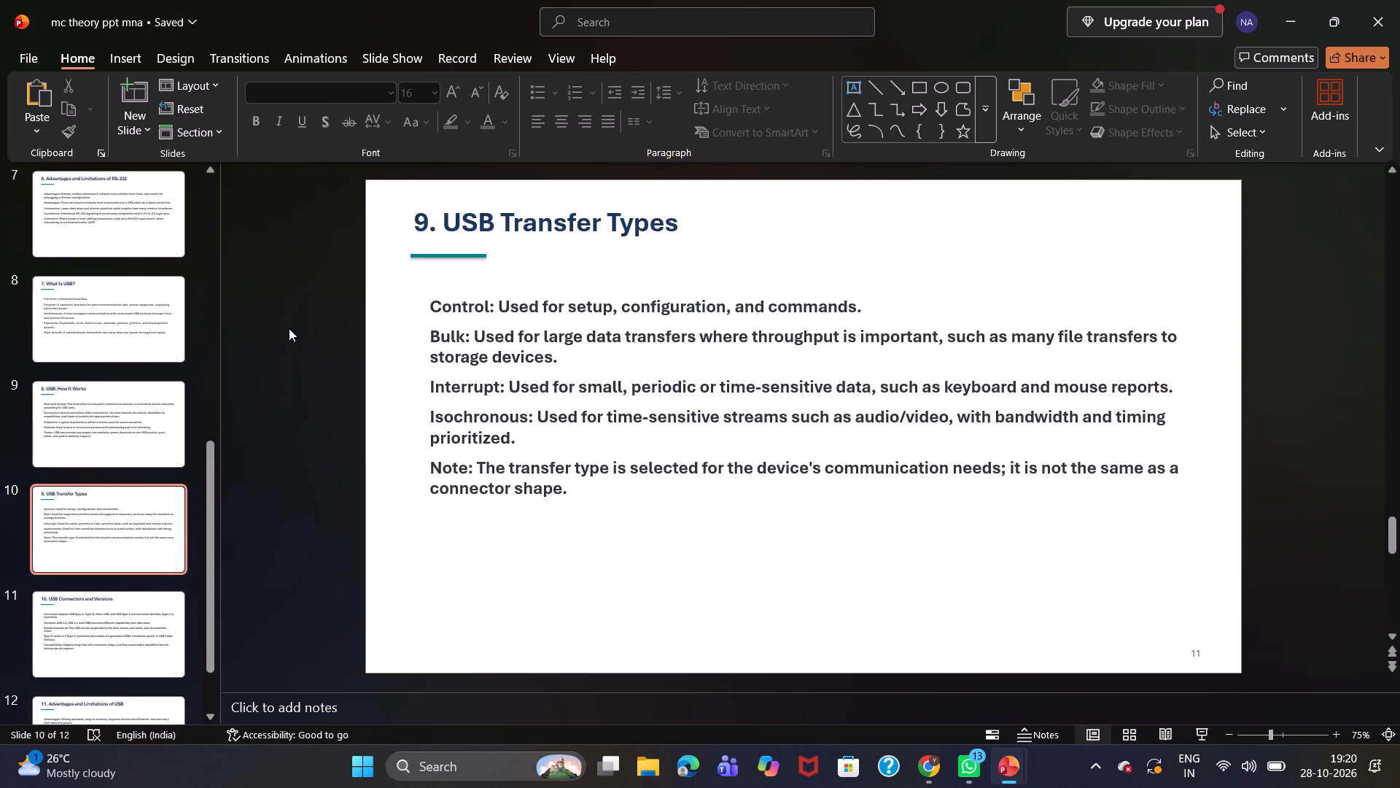
Save a copy of the presentation as "mc theory ppt mna" in the personal OneDrive folder, replacing the existing file.
key(Down)
key(Down)
key(Down)
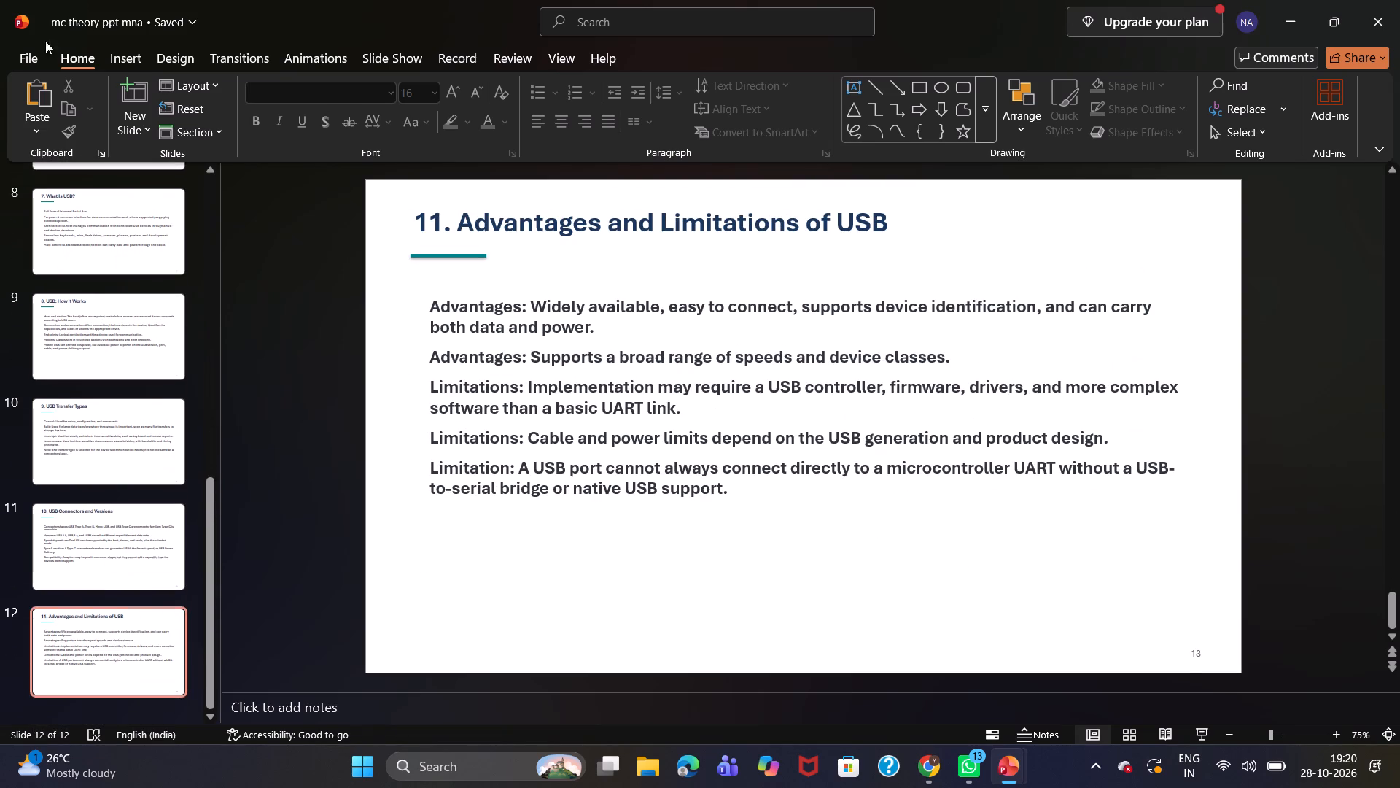
click(20, 60)
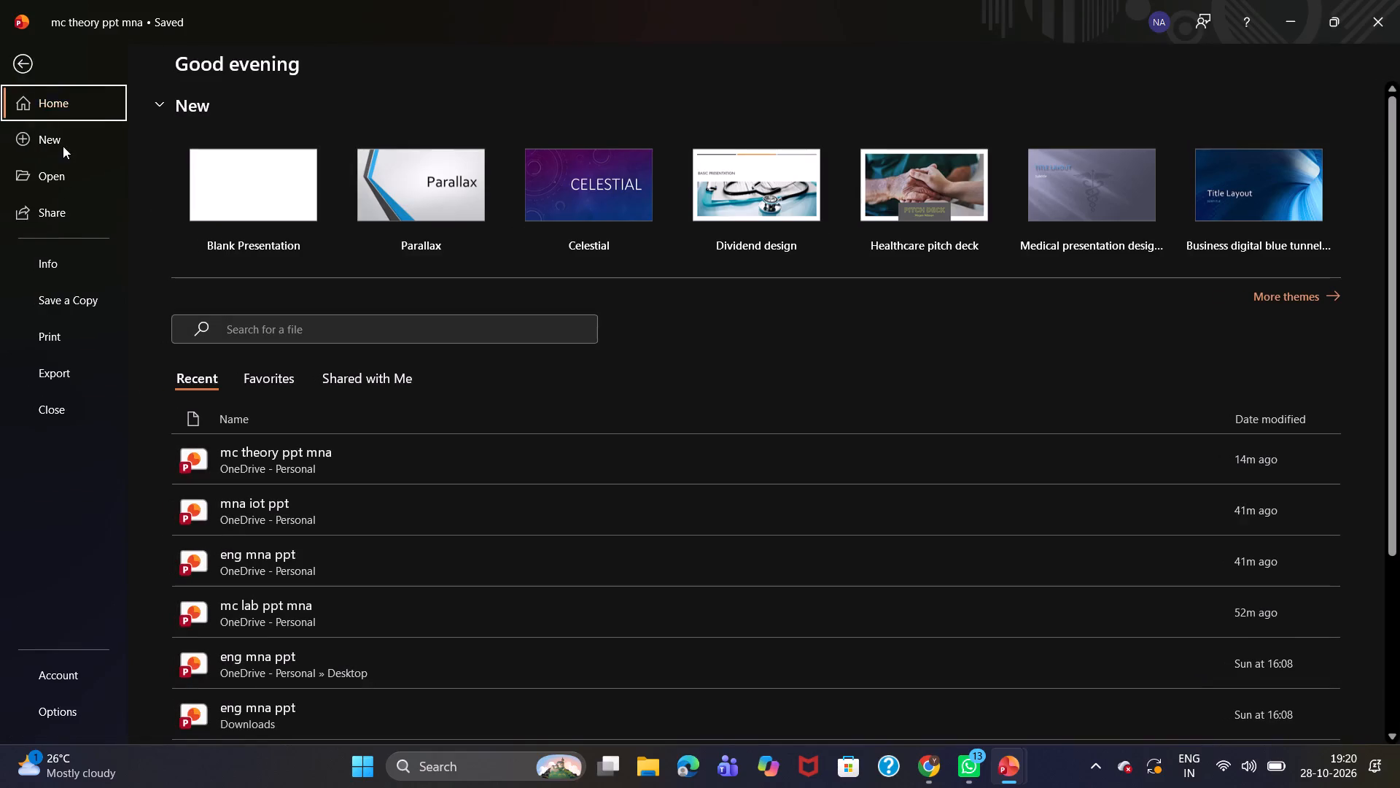
click(66, 300)
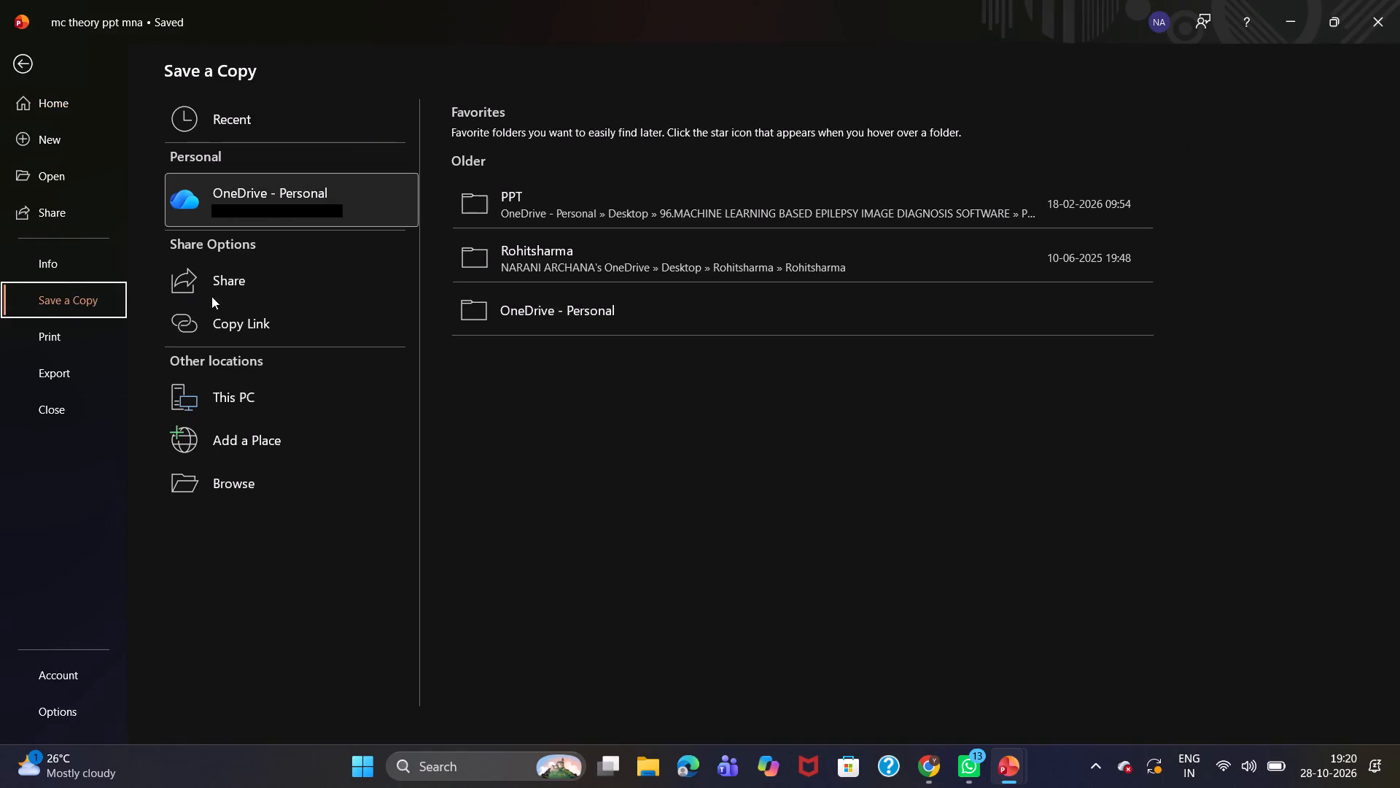
click(614, 313)
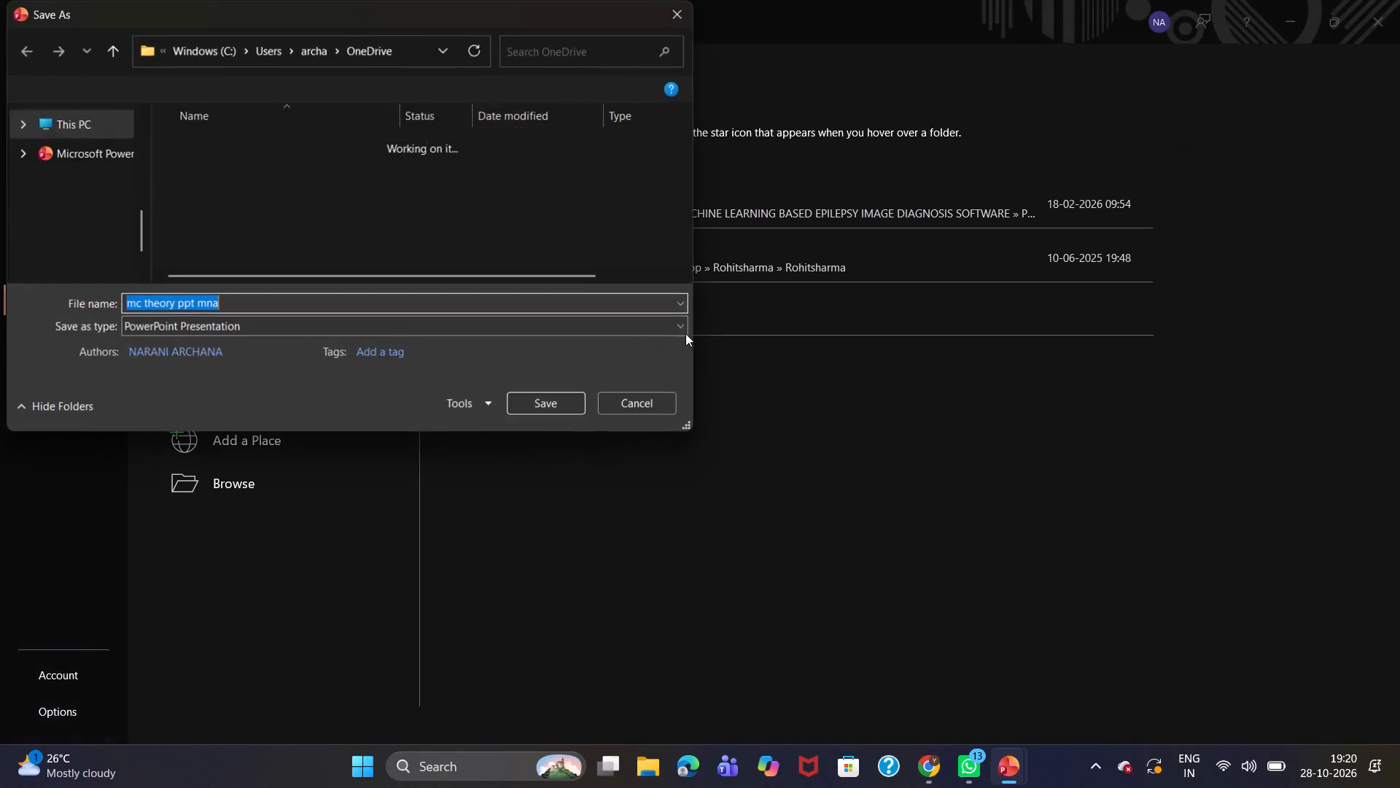
click(551, 406)
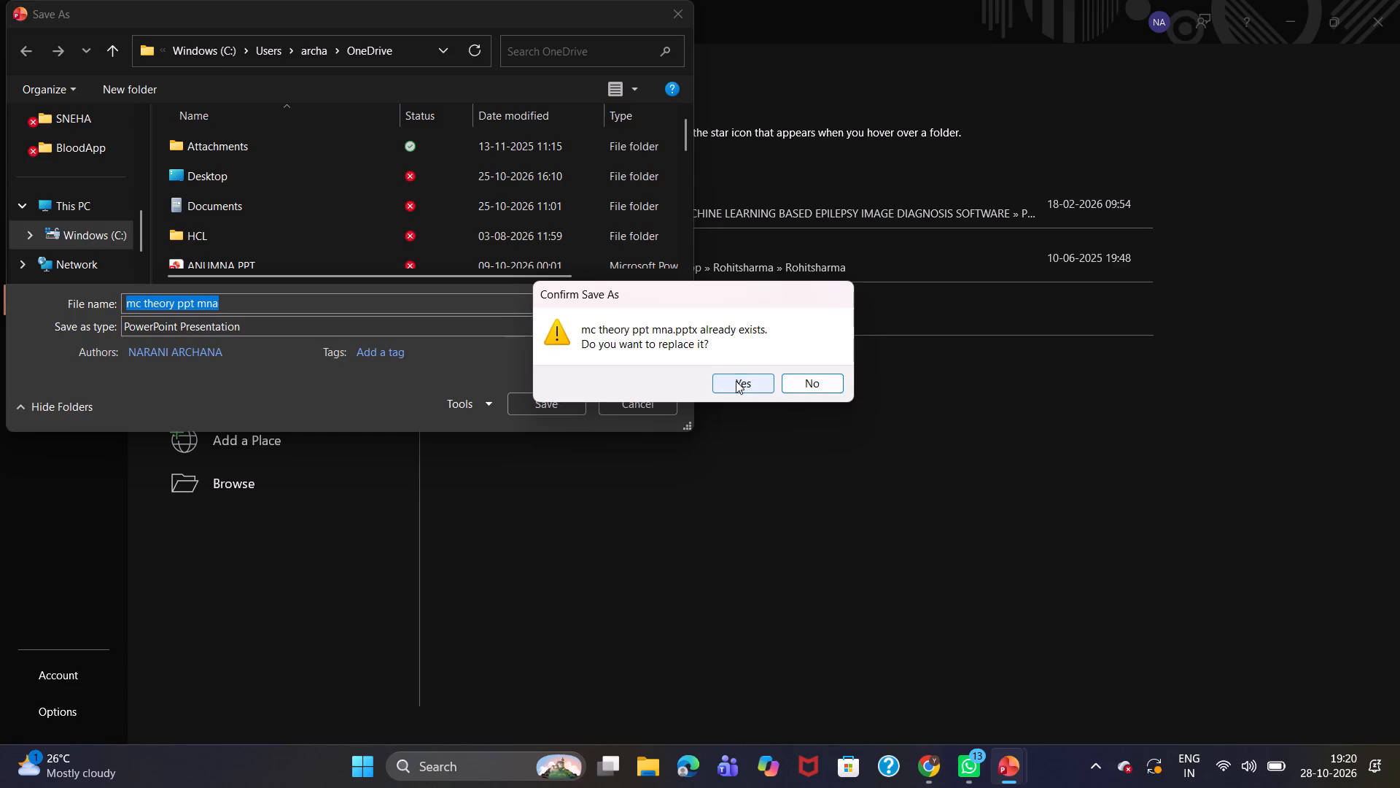
click(735, 380)
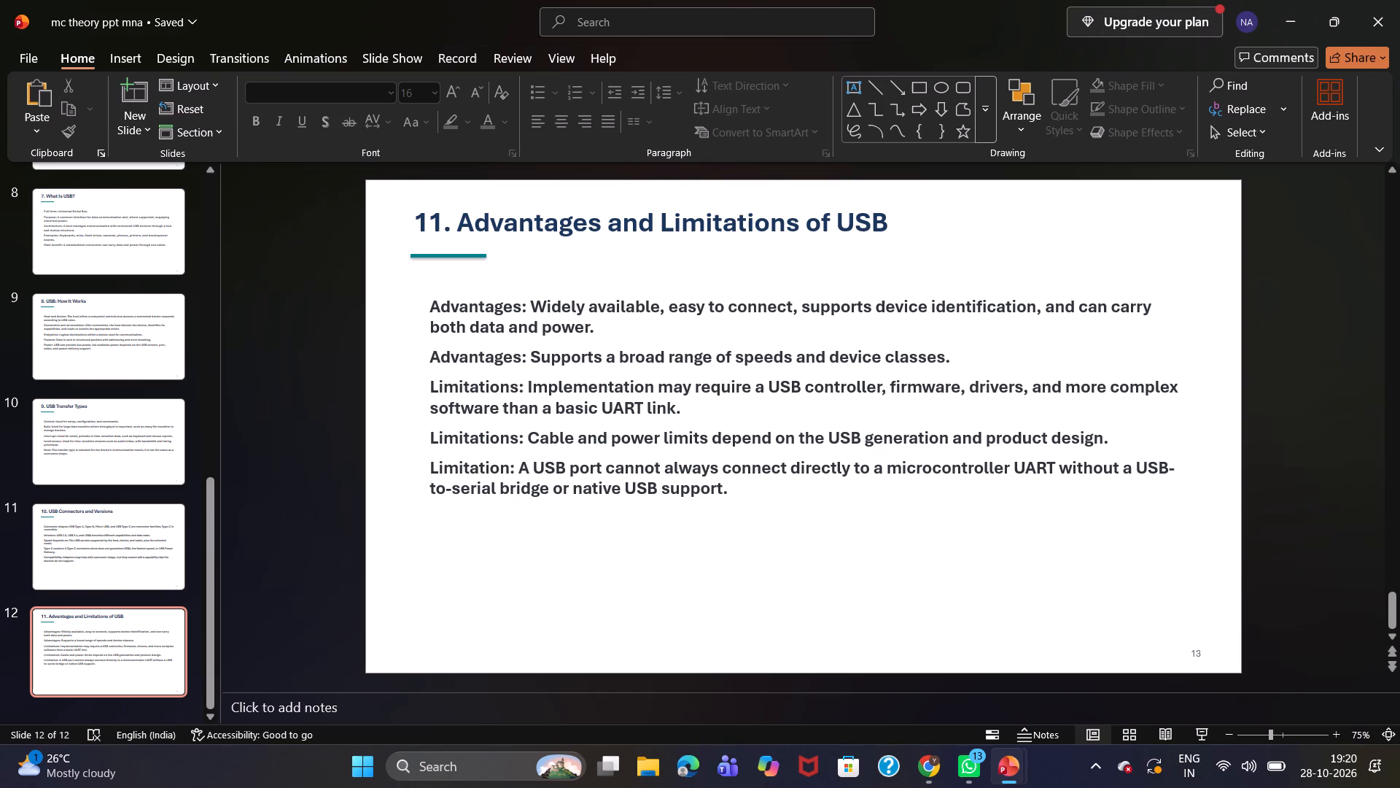
Close the "mc theory ppt mna" presentation.
click(1382, 19)
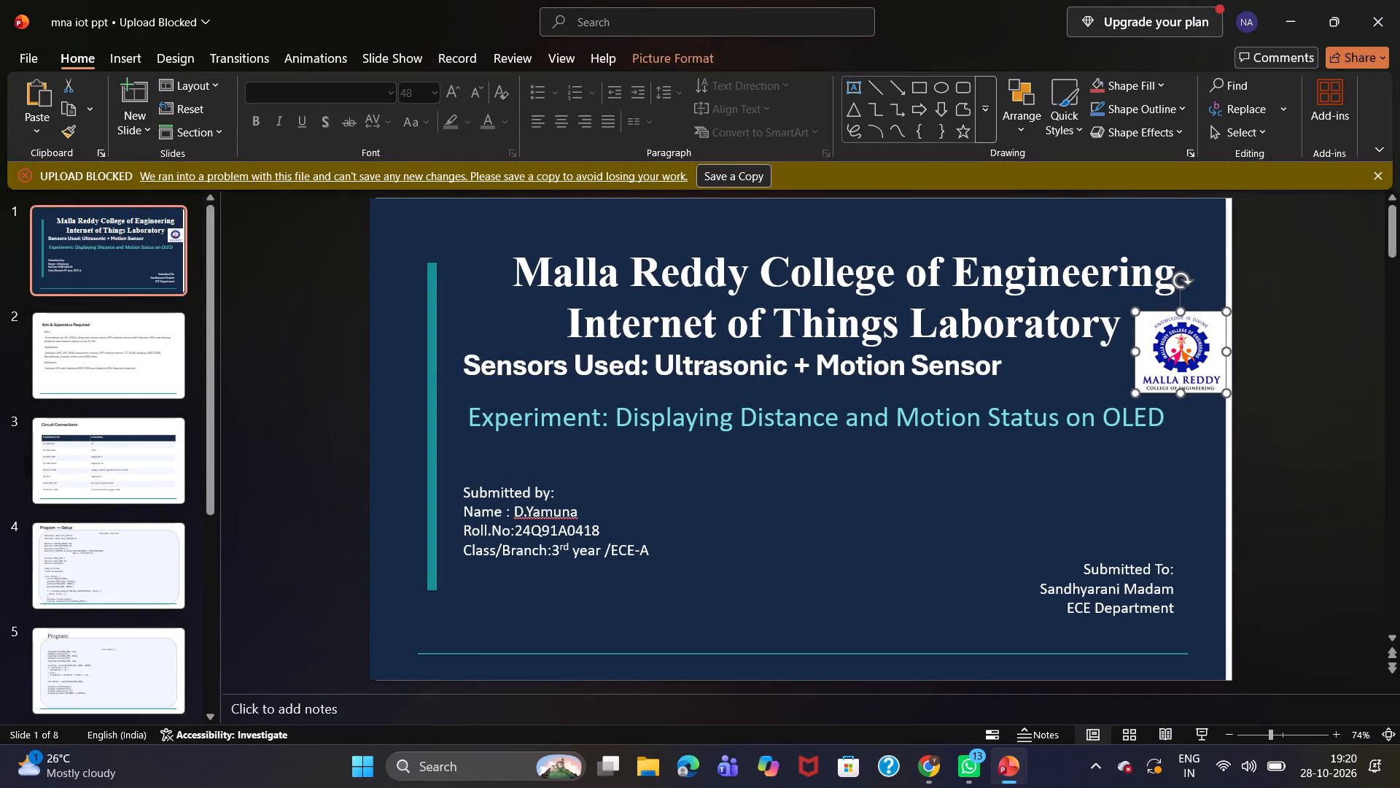